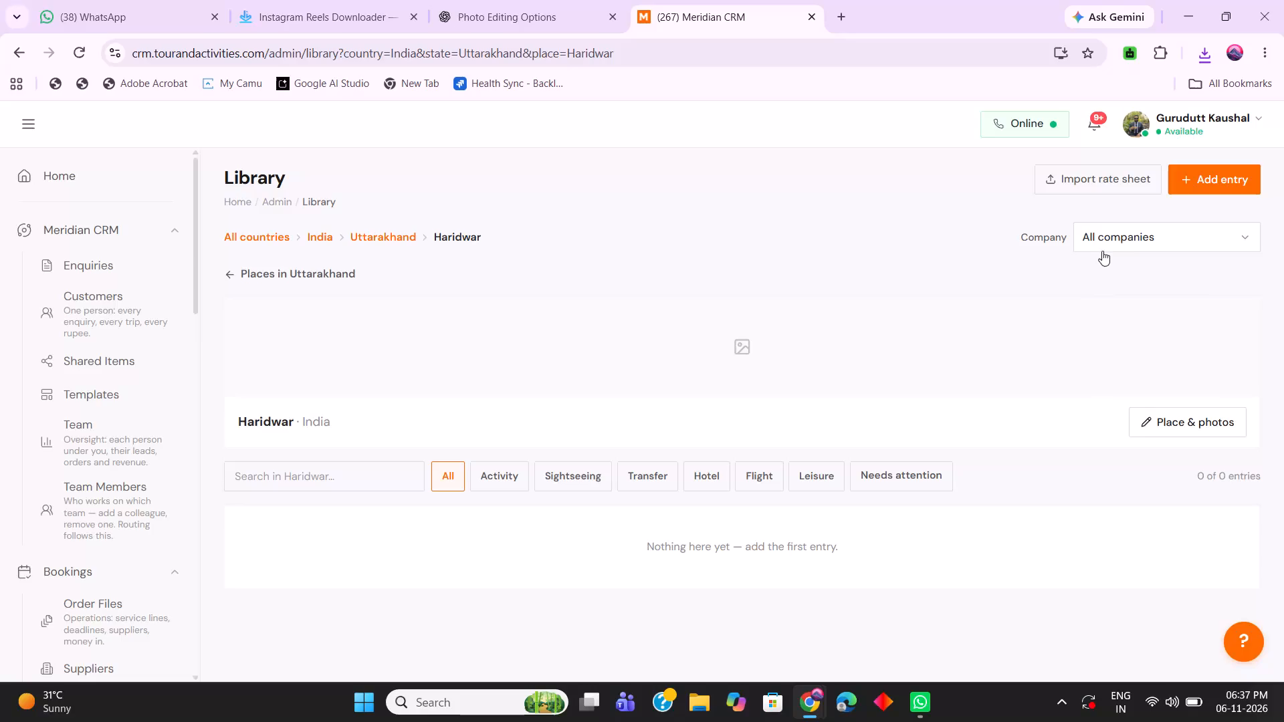
Upload "Haridwar_ Gateway by the Ganges (1)" from Downloads as a hero photo for Haridwar and save the place.
{"action": "left_click", "coordinate": [1206, 419]}
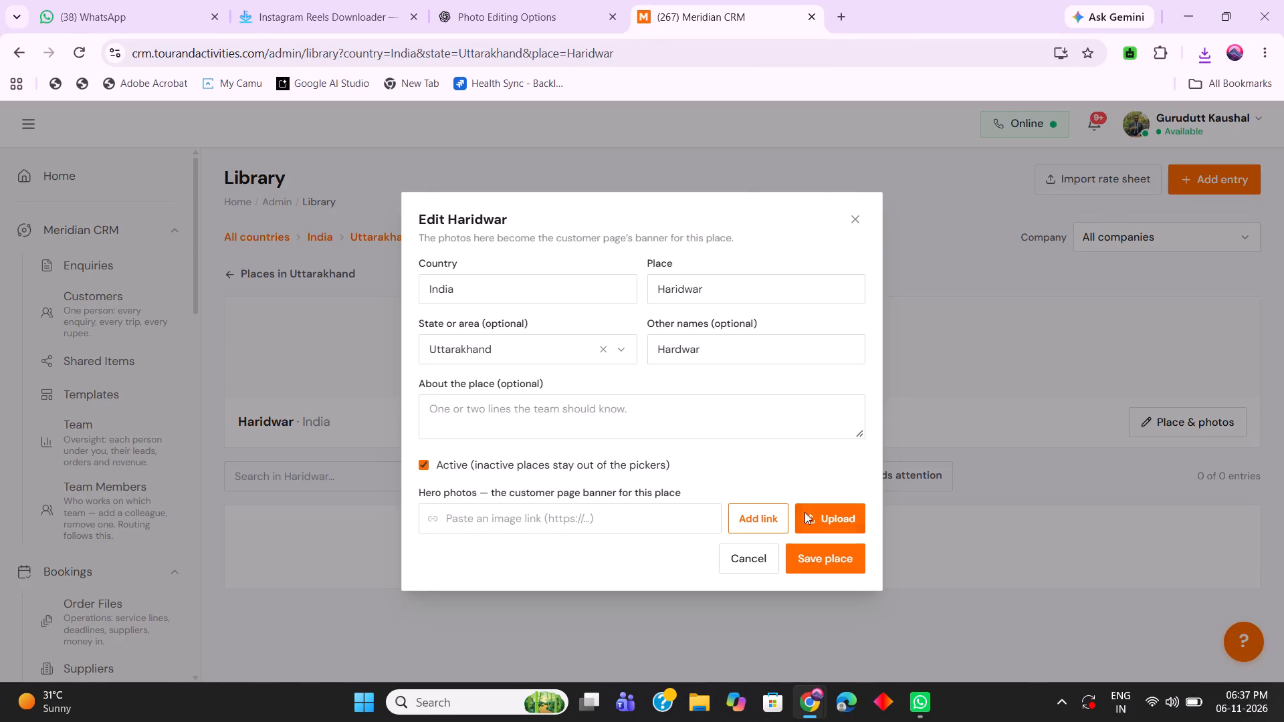
{"action": "left_click", "coordinate": [822, 520]}
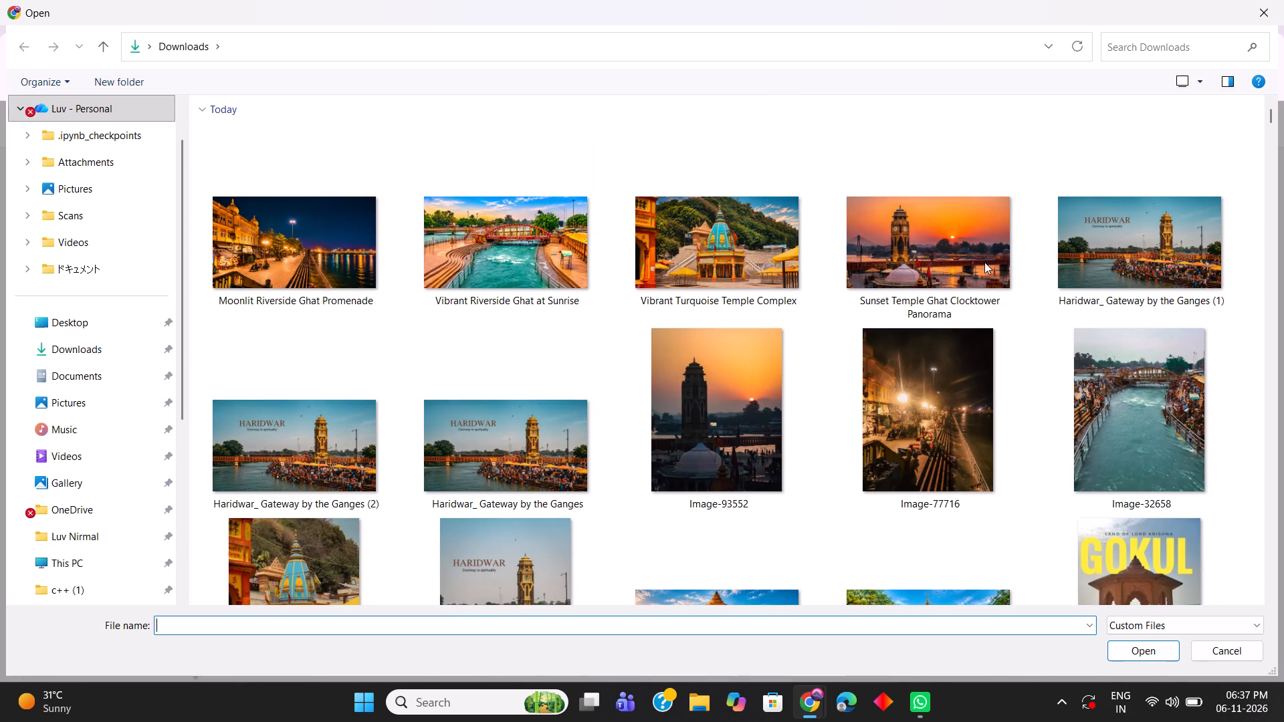
{"action": "double_click", "coordinate": [1148, 236]}
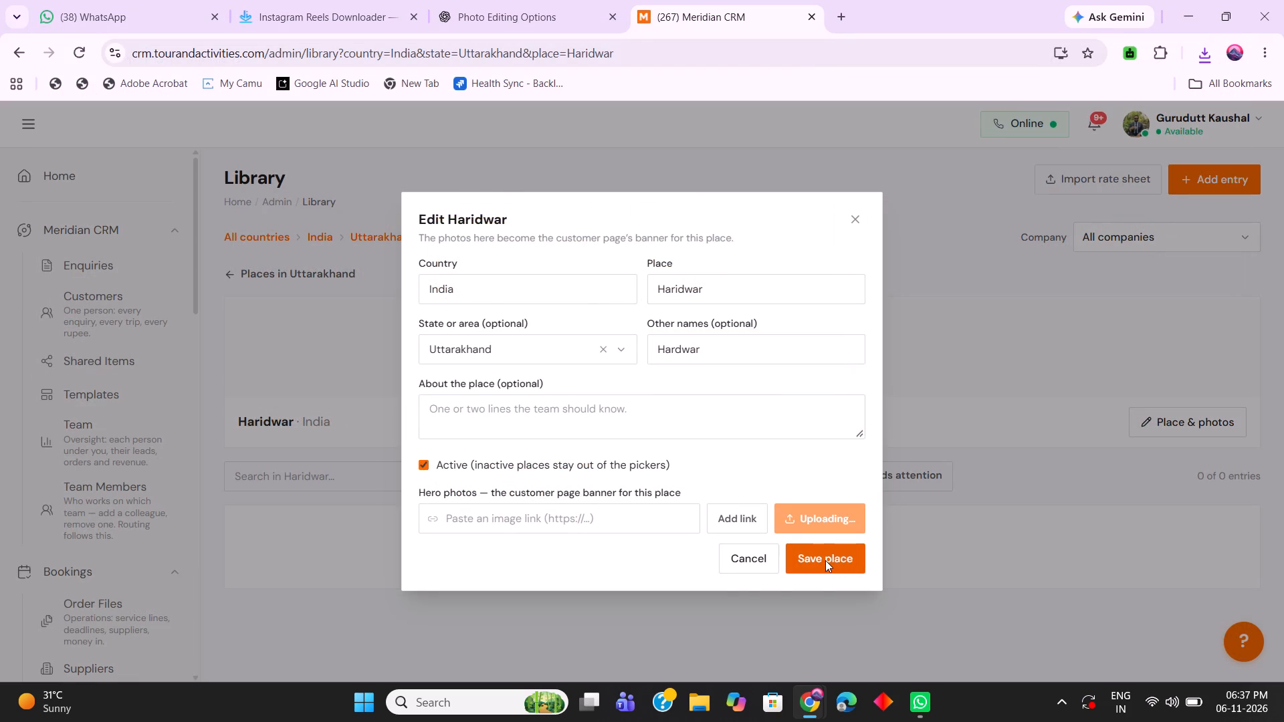
{"action": "left_click", "coordinate": [828, 590]}
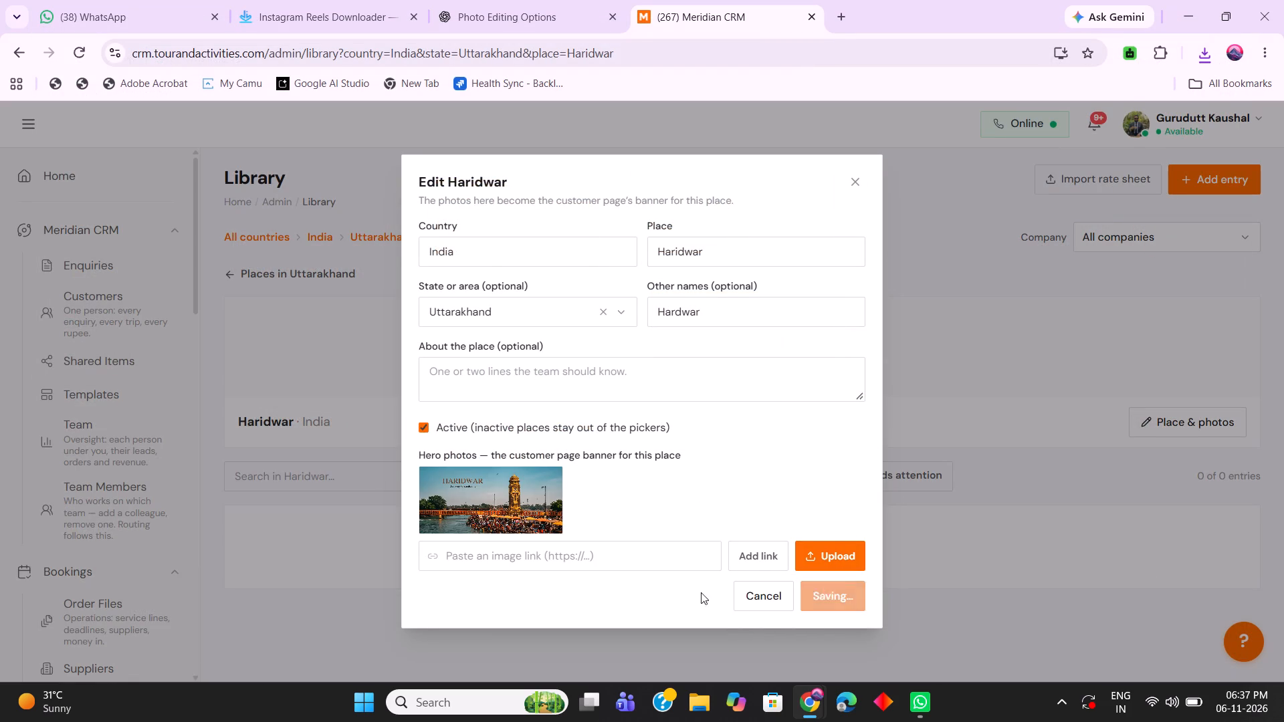
Check the Haridwar customer preview banner in both phone and laptop views, and close the preview.
{"action": "left_click", "coordinate": [1029, 410]}
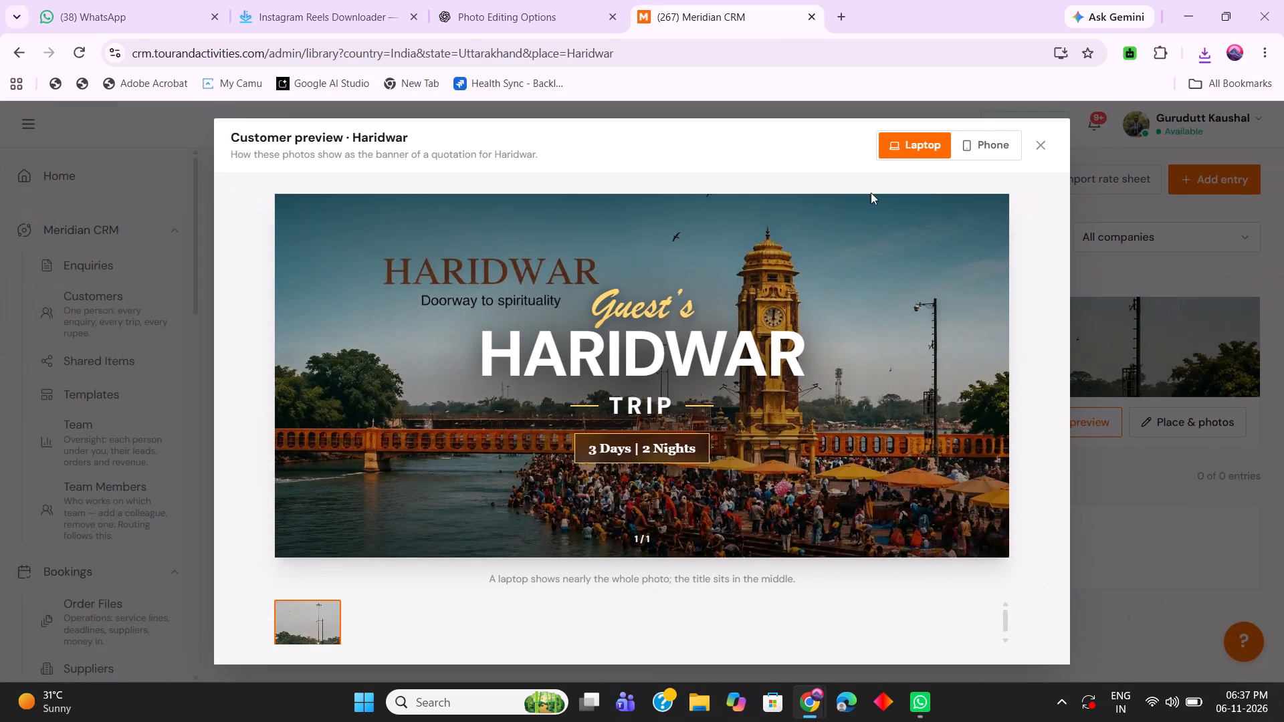
{"action": "left_click", "coordinate": [986, 140]}
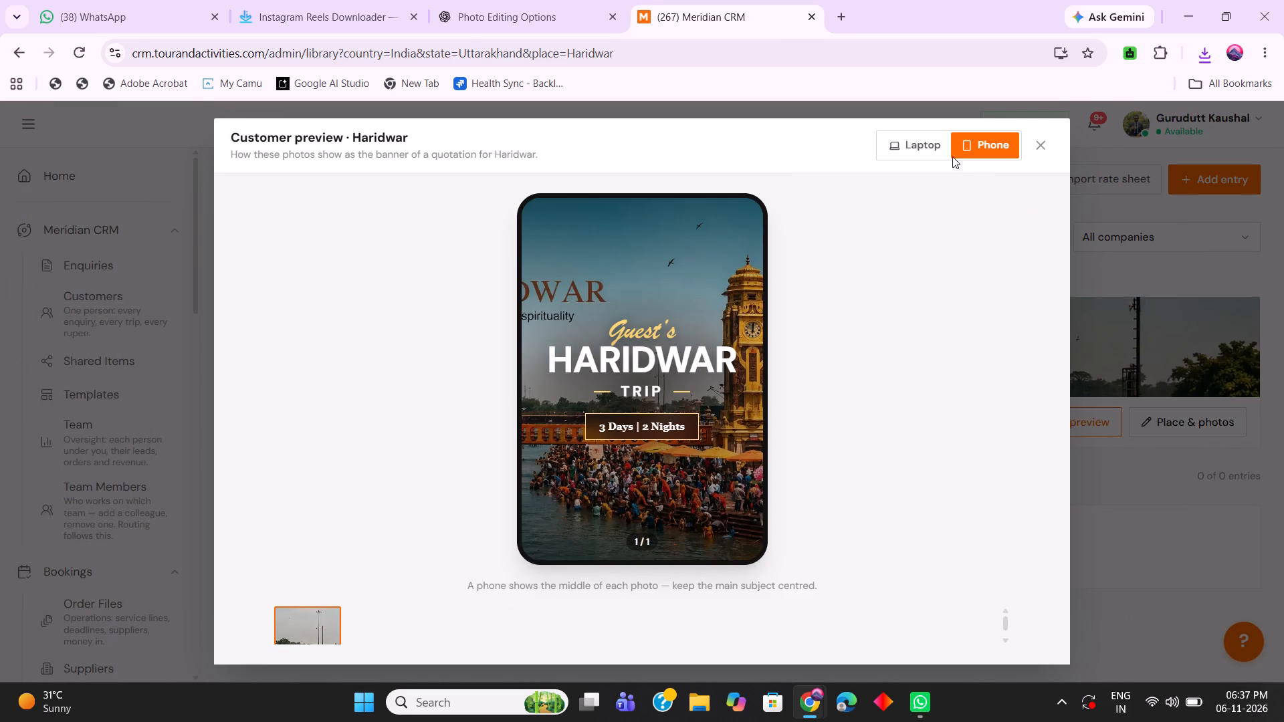
{"action": "left_click", "coordinate": [916, 148]}
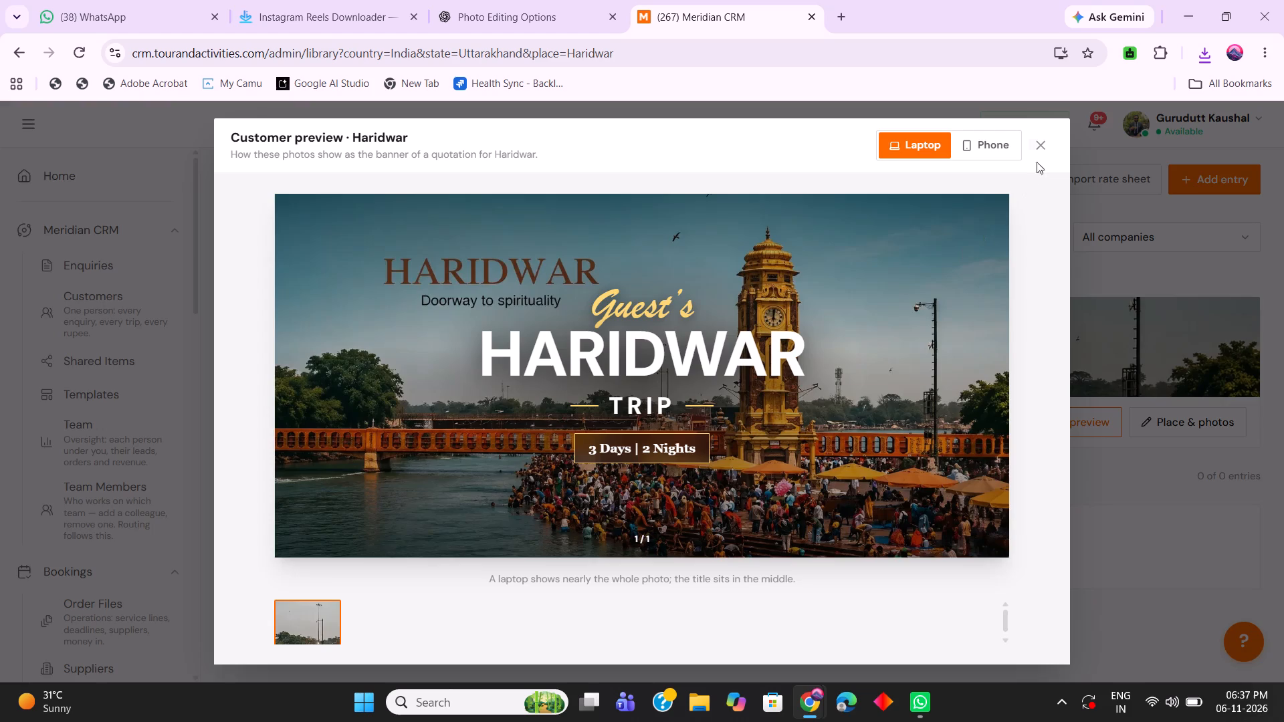
{"action": "left_click", "coordinate": [1051, 146]}
Add "Sunset Temple Ghat Clocktower Panorama" to Haridwar's hero photos and save the place.
{"action": "left_click", "coordinate": [1174, 426]}
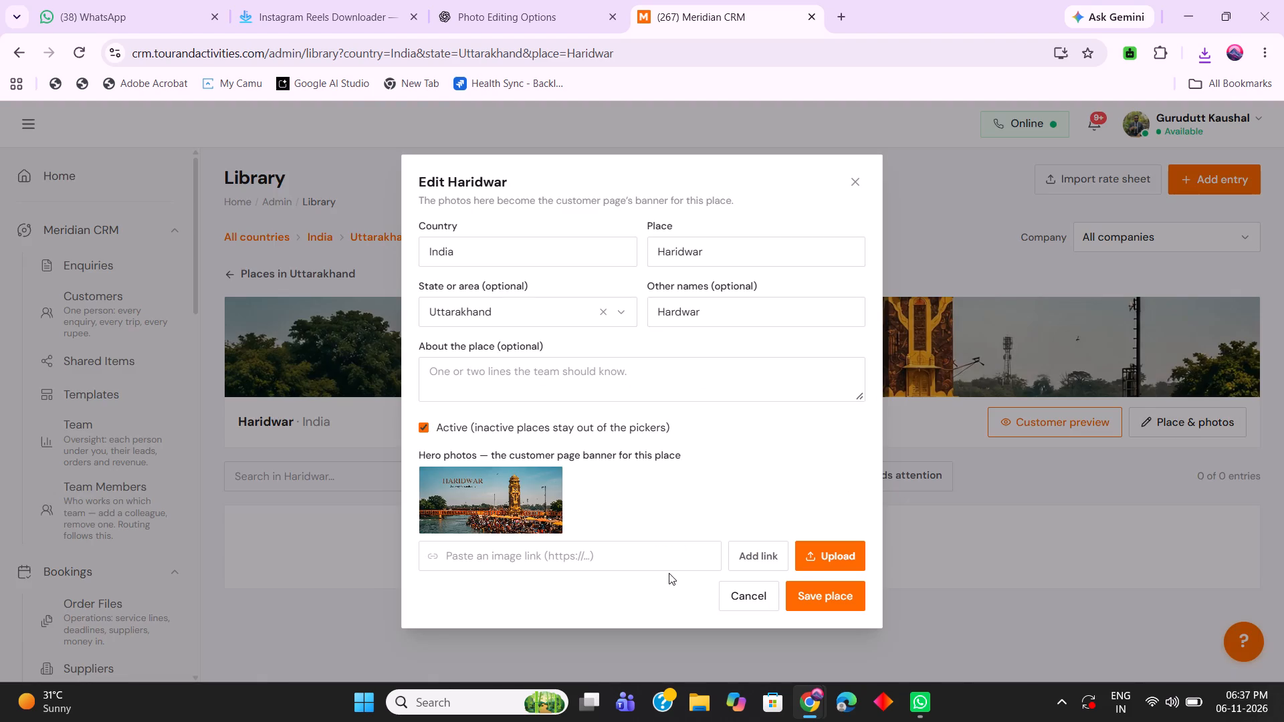
{"action": "left_click", "coordinate": [809, 556]}
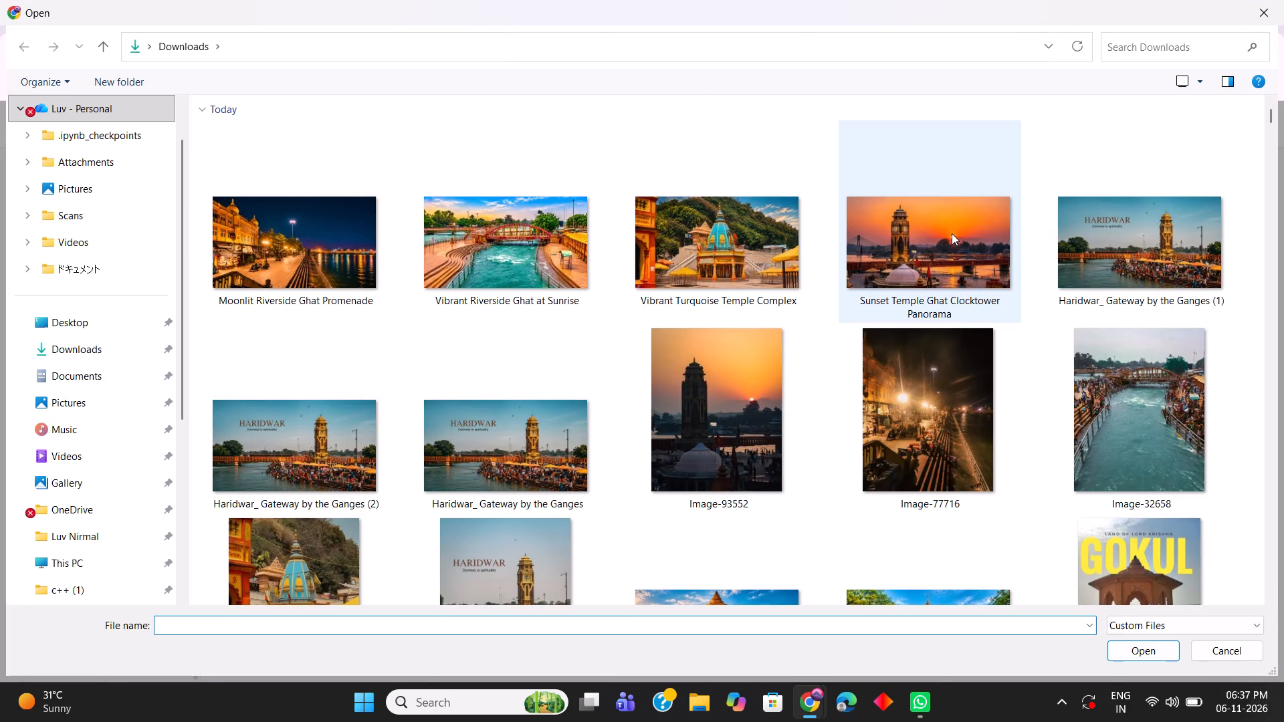
{"action": "double_click", "coordinate": [951, 267]}
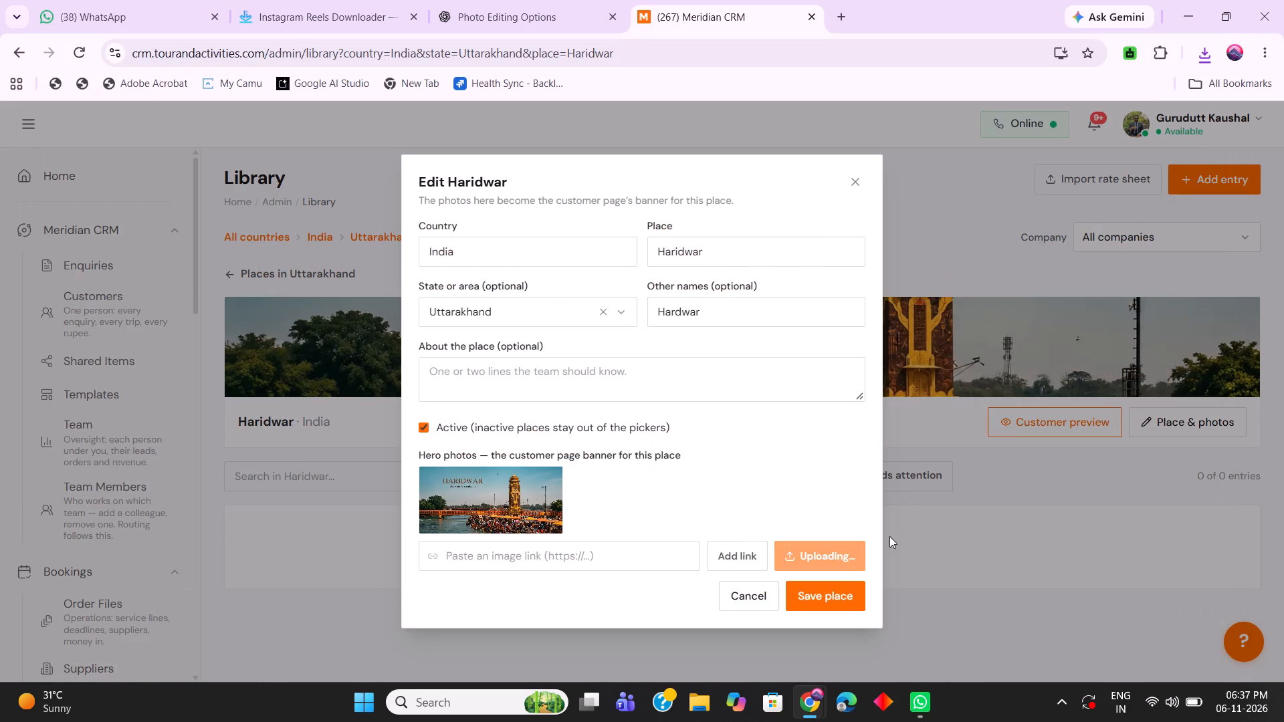
{"action": "left_click", "coordinate": [823, 593]}
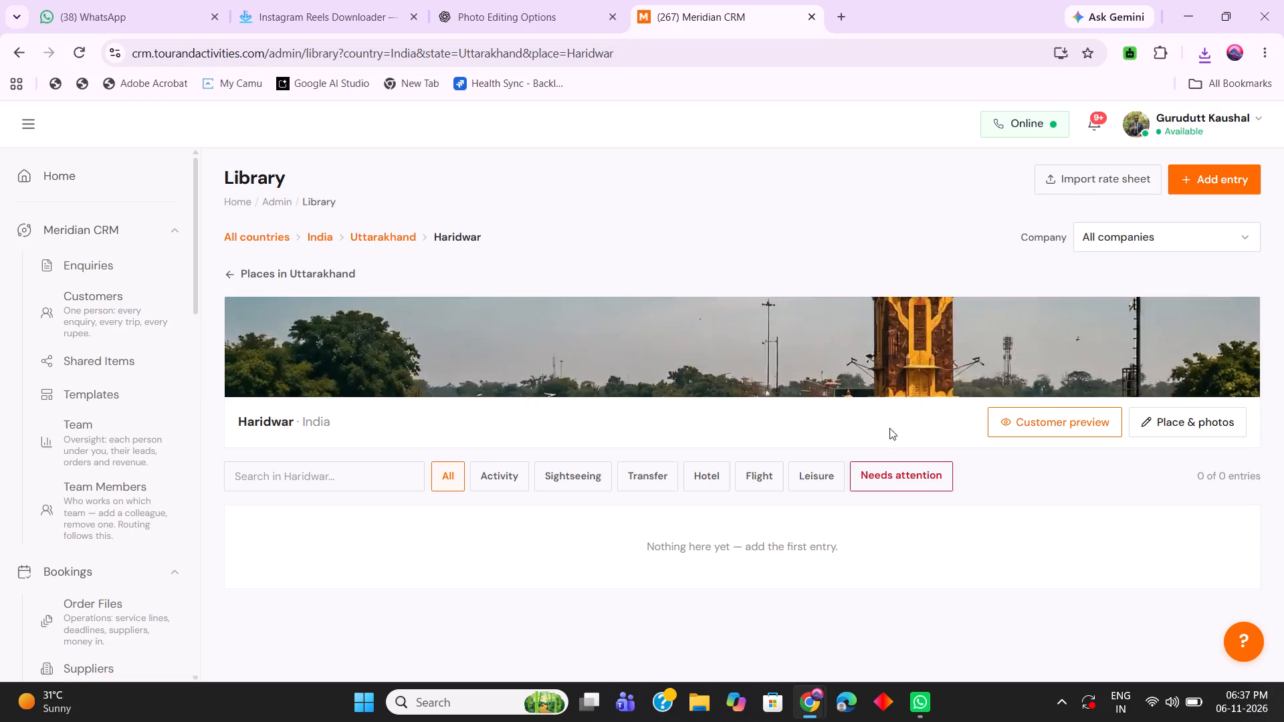
Add "Vibrant Turquoise Temple Complex" to Haridwar's hero photos and save the place.
{"action": "left_click", "coordinate": [1152, 410]}
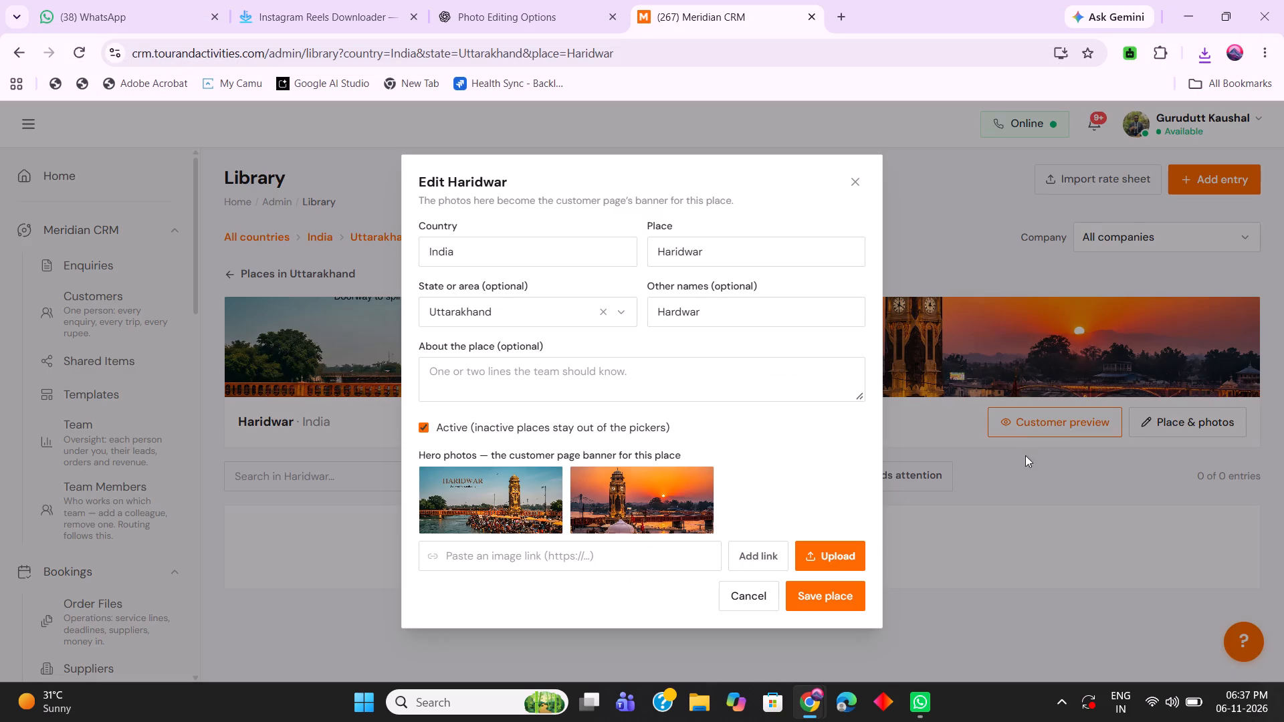
{"action": "left_click", "coordinate": [828, 556]}
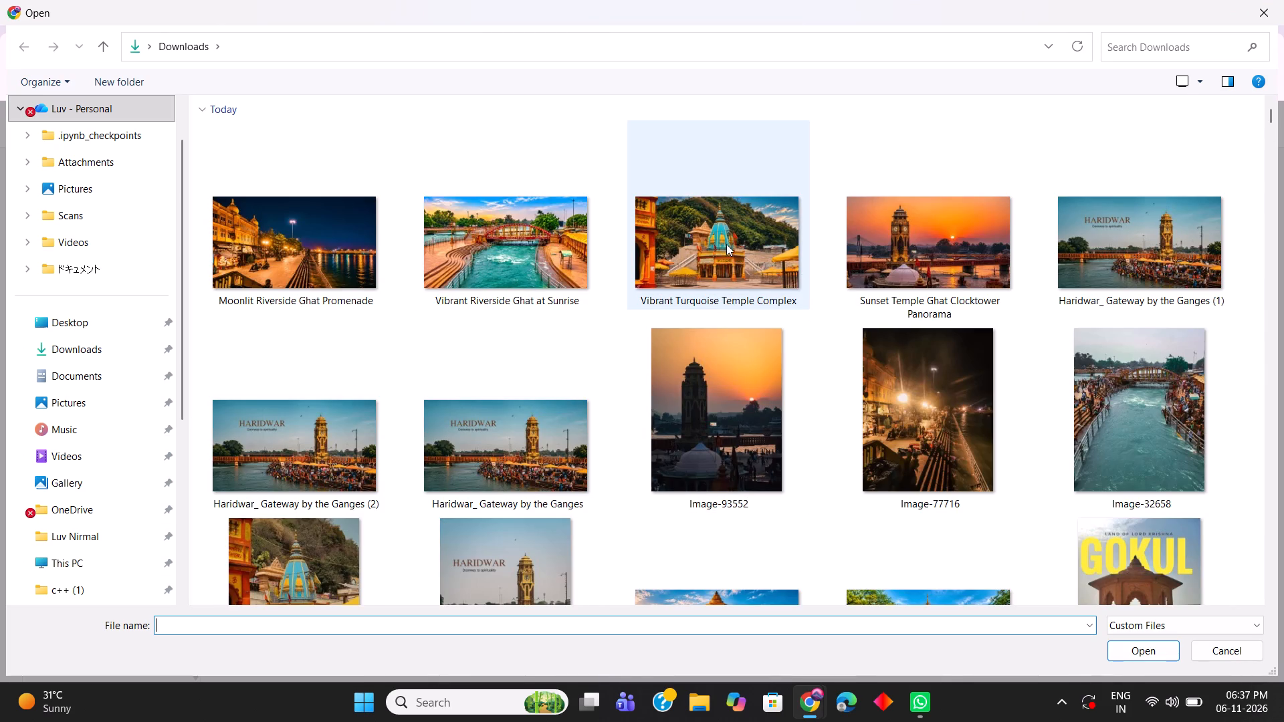
{"action": "double_click", "coordinate": [681, 223]}
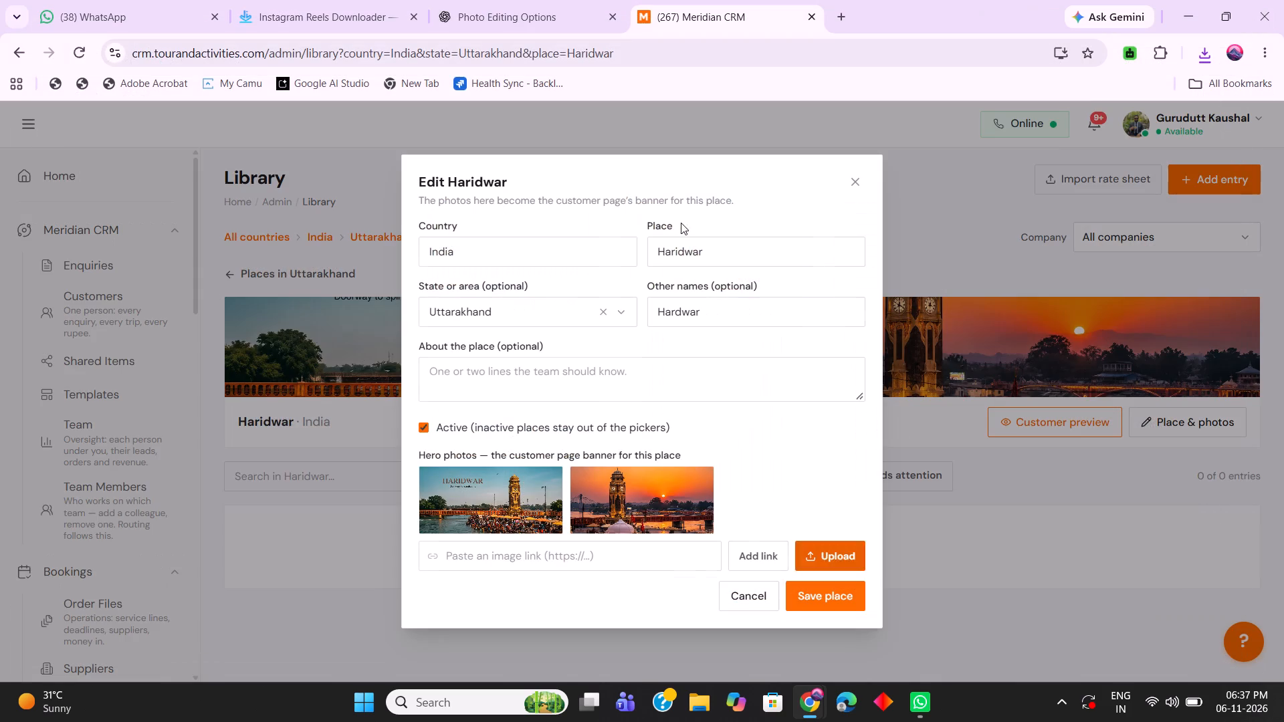
{"action": "scroll", "coordinate": [752, 465], "scroll_direction": "down", "scroll_amount": 1}
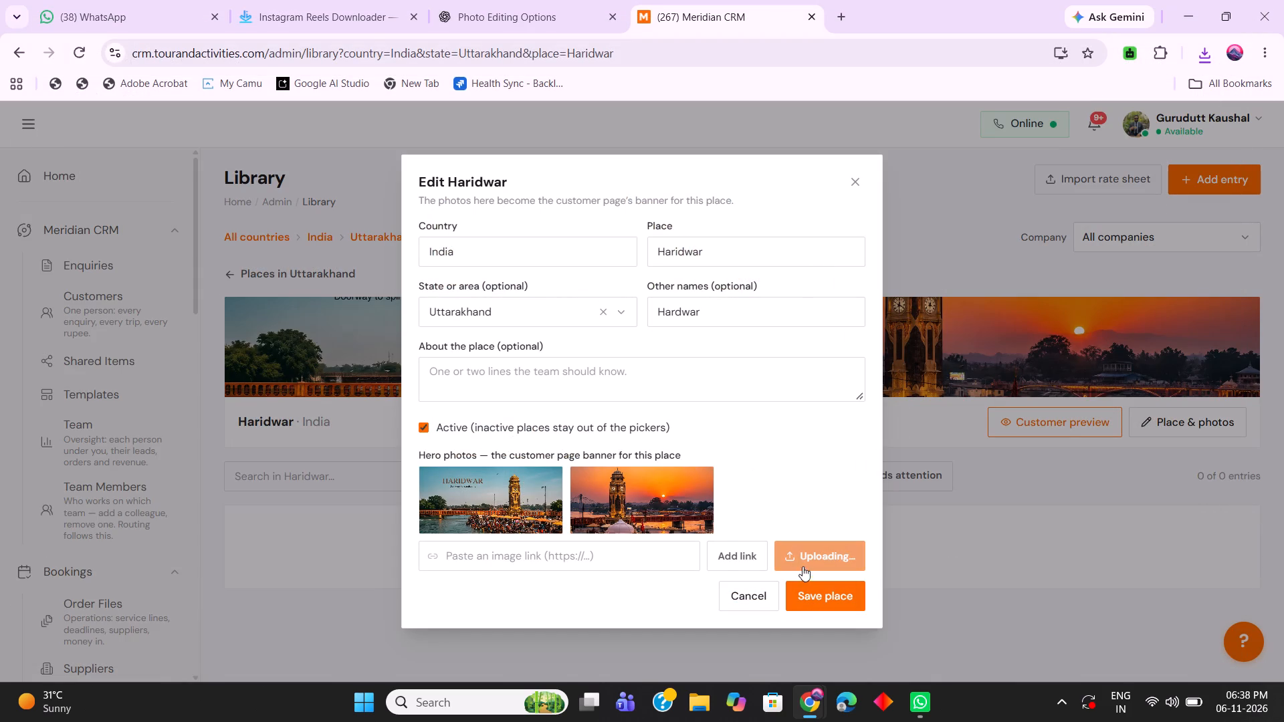
{"action": "left_click", "coordinate": [814, 596]}
Add "Vibrant Riverside Ghat at Sunrise" to Haridwar's hero photos and save the place.
{"action": "left_click", "coordinate": [1167, 437]}
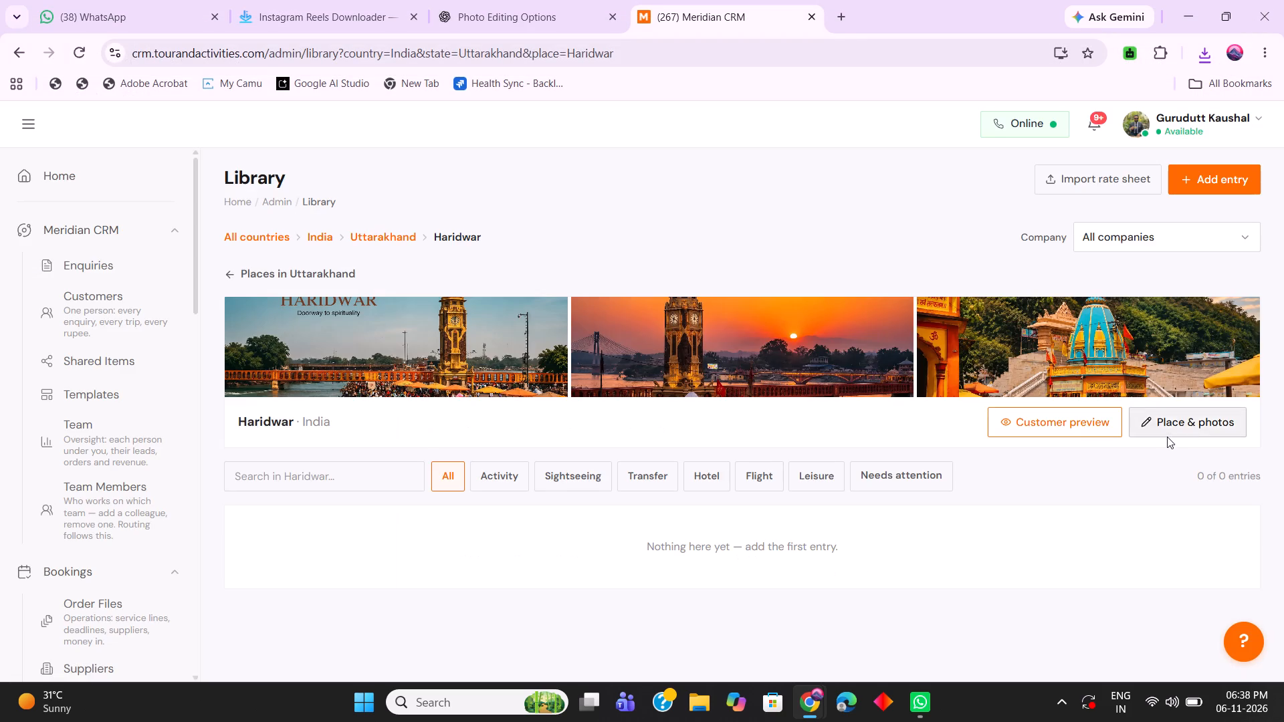
{"action": "left_click", "coordinate": [824, 556]}
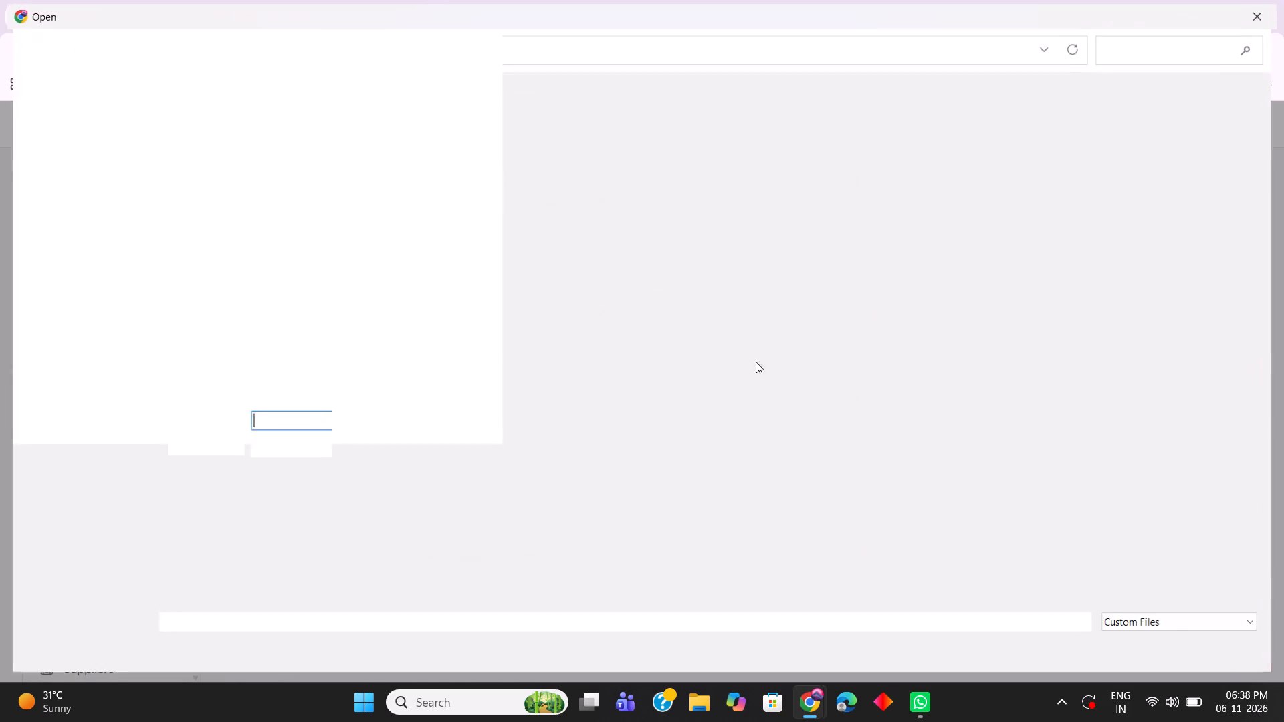
{"action": "double_click", "coordinate": [551, 273]}
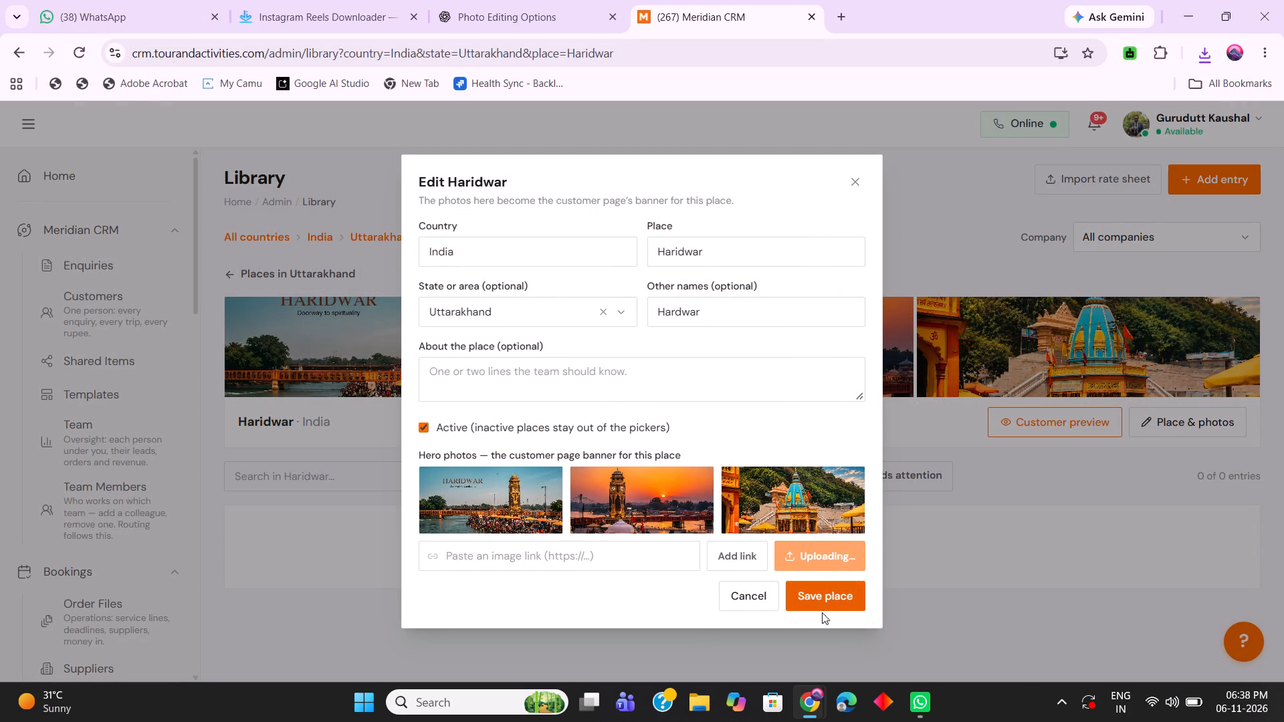
{"action": "left_click", "coordinate": [823, 616]}
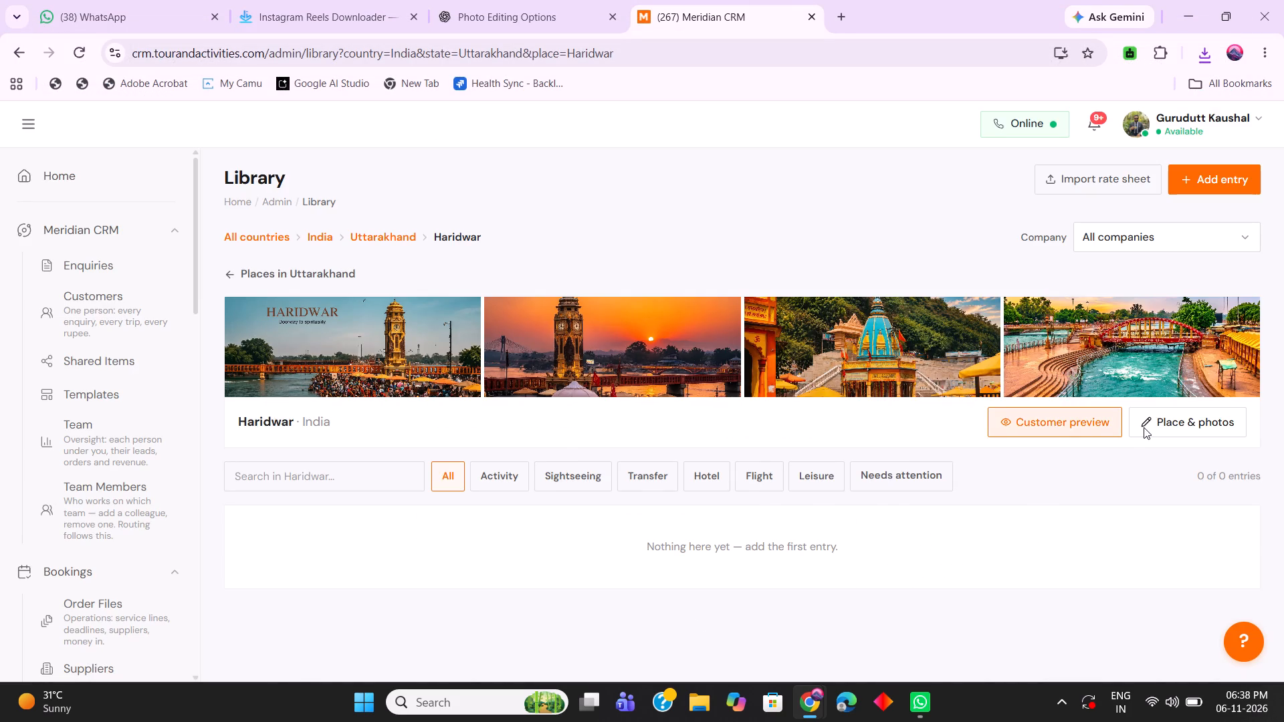
Add "Moonlit Riverside Ghat Promenade" to Haridwar's hero photos and save the place.
{"action": "left_click", "coordinate": [1145, 428]}
{"action": "scroll", "coordinate": [772, 501], "scroll_direction": "down", "scroll_amount": 1}
{"action": "left_click", "coordinate": [811, 576]}
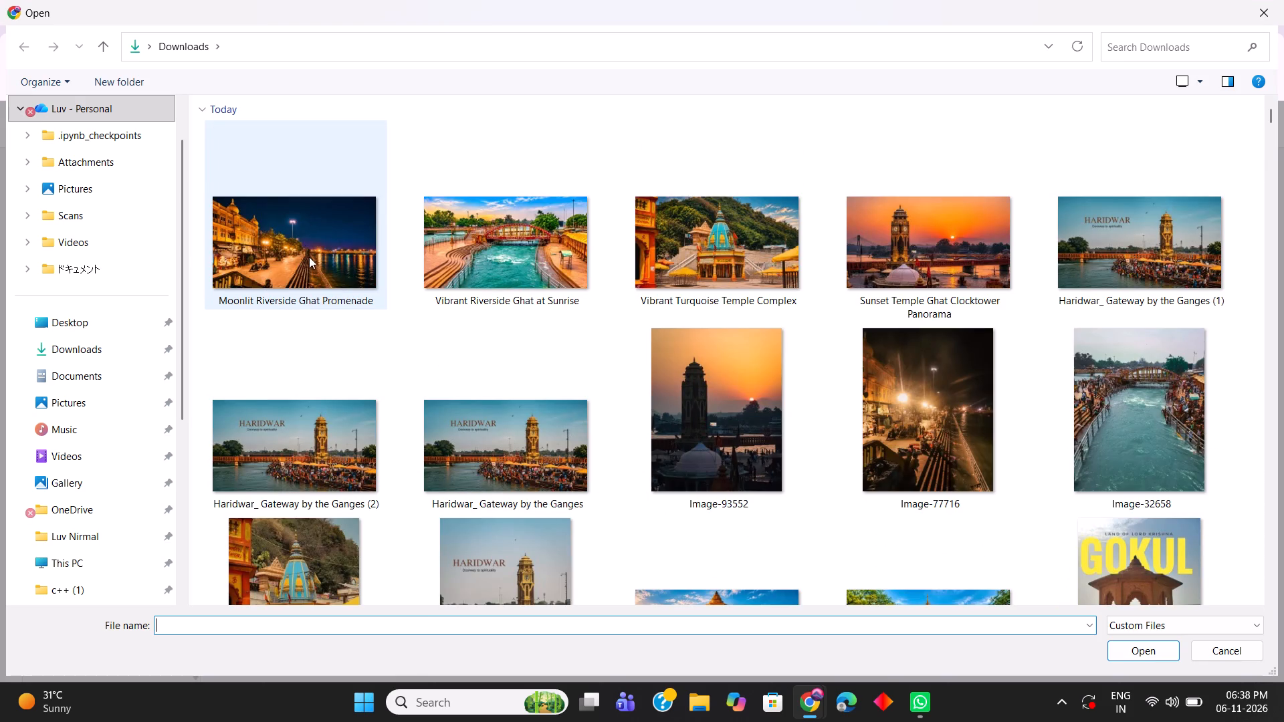
{"action": "double_click", "coordinate": [309, 259]}
{"action": "left_click", "coordinate": [827, 624]}
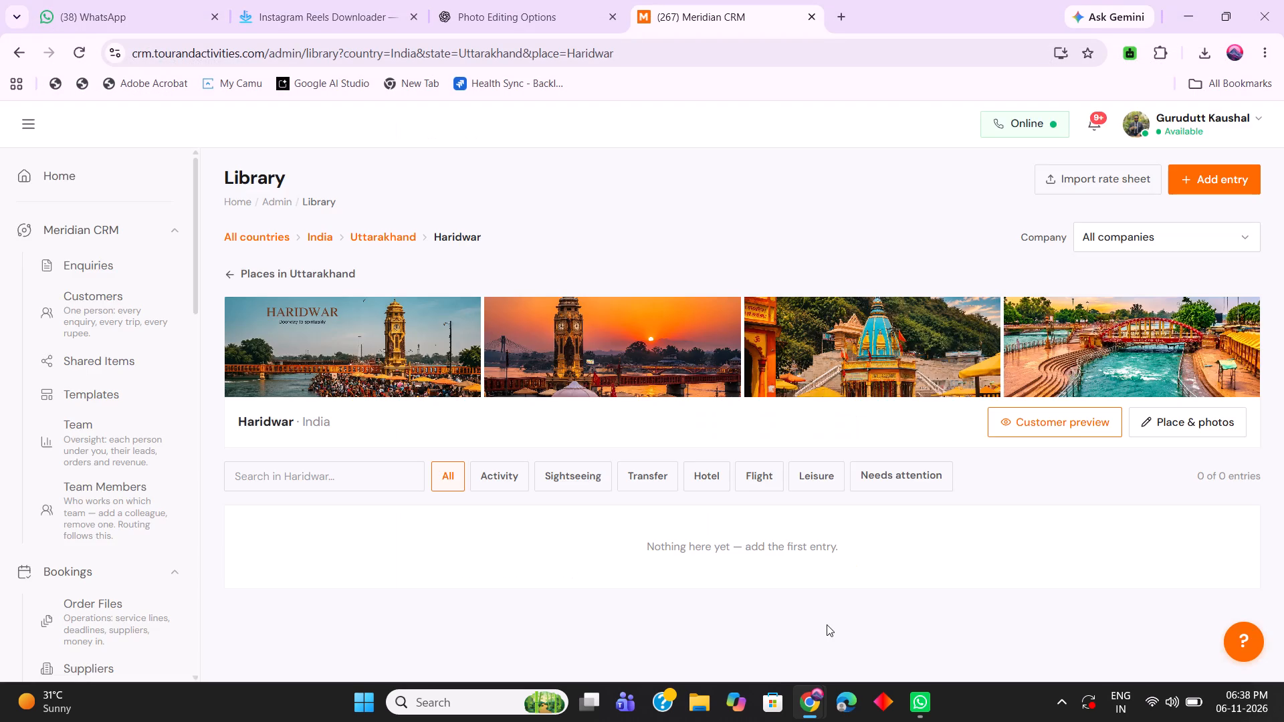
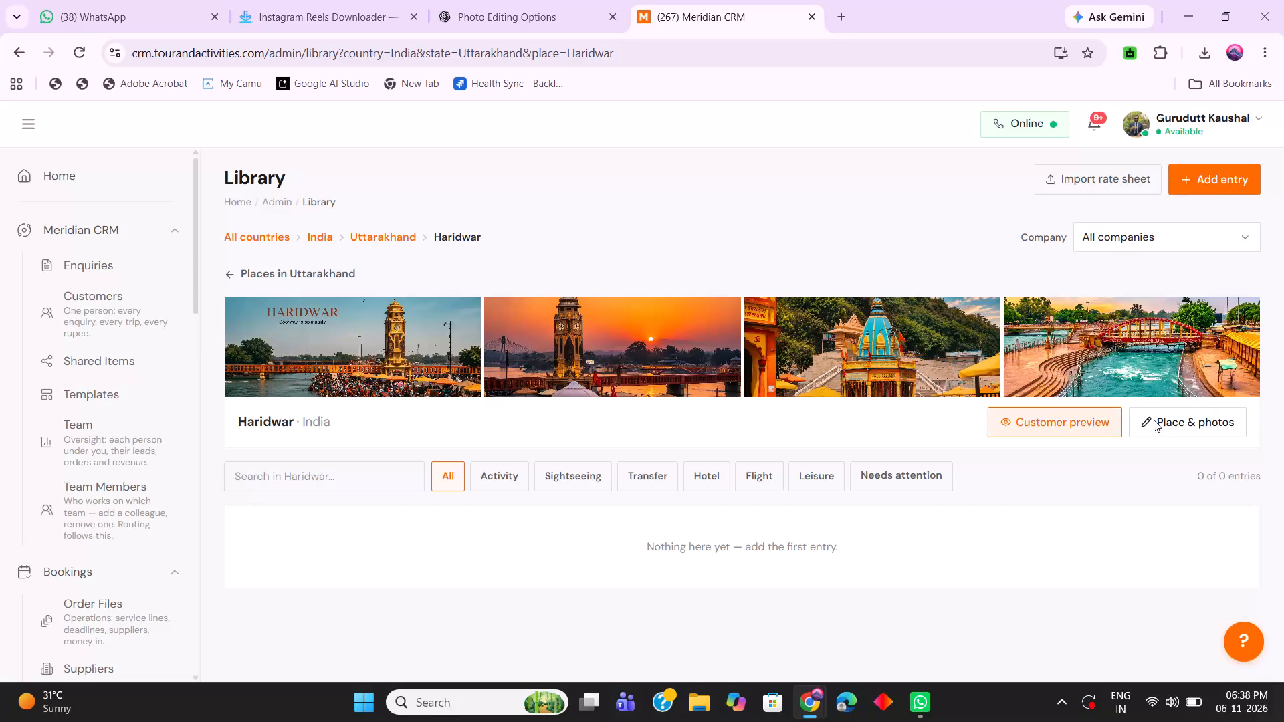
Preview Haridwar's customer banner in the phone layout and look through its hero photos.
{"action": "left_click", "coordinate": [1096, 419]}
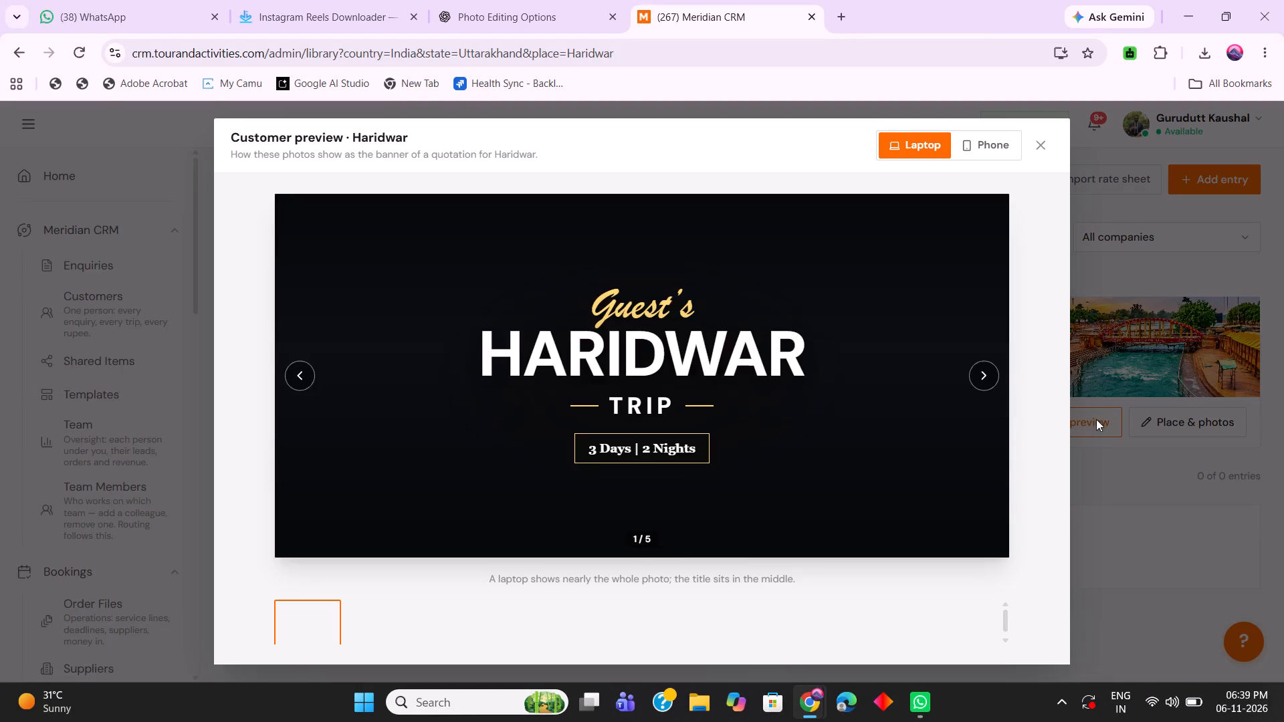
{"action": "left_click", "coordinate": [988, 150]}
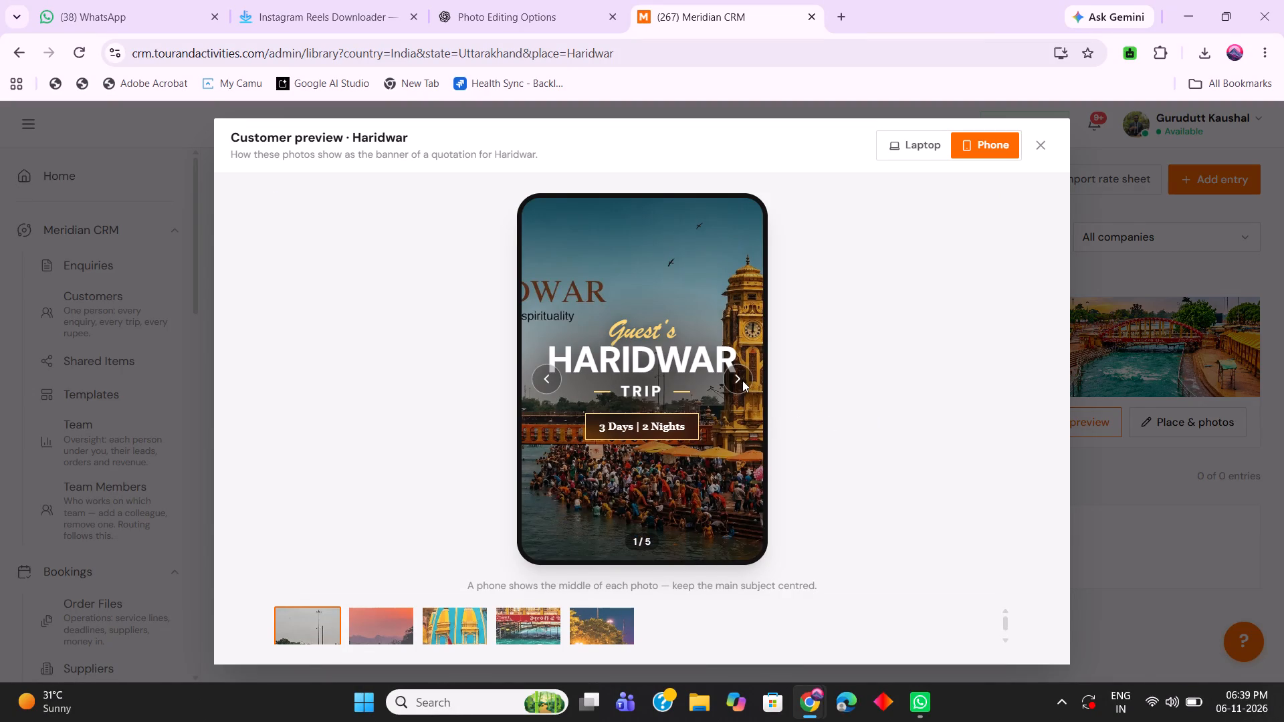
{"action": "left_click", "coordinate": [741, 380]}
{"action": "left_click", "coordinate": [741, 380]}
{"action": "left_click", "coordinate": [741, 380]}
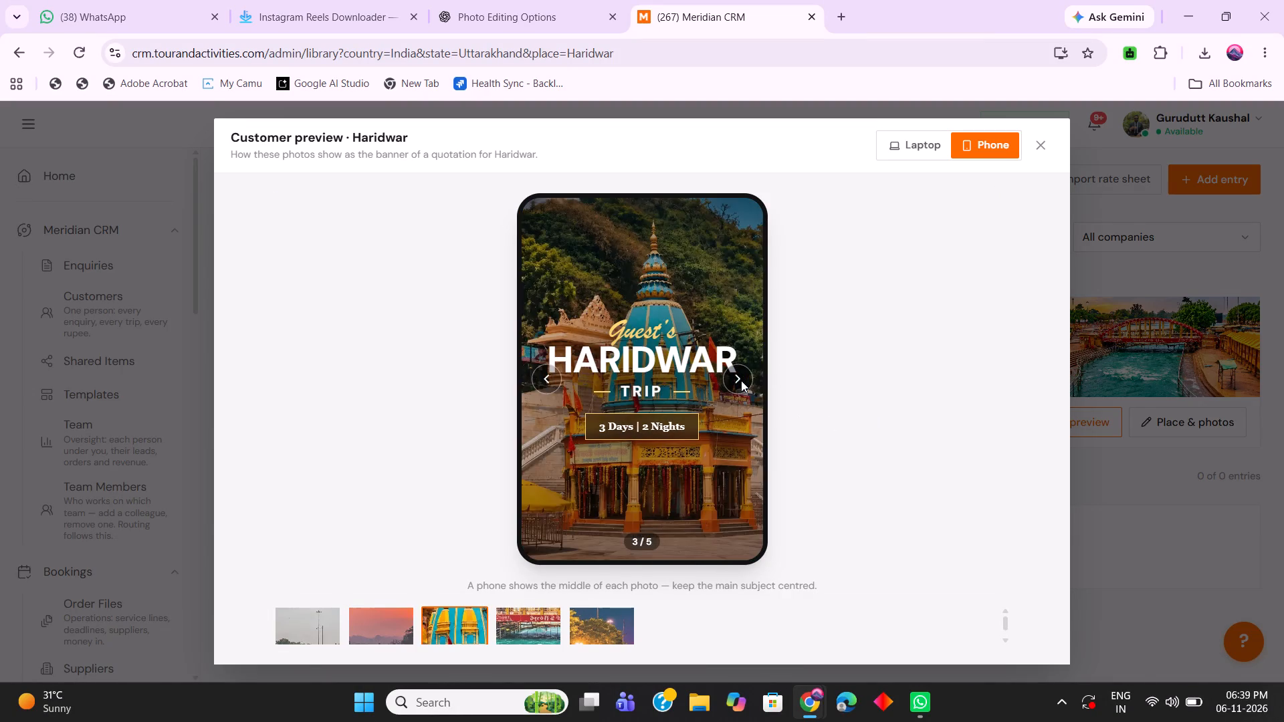
{"action": "right_click", "coordinate": [741, 380]}
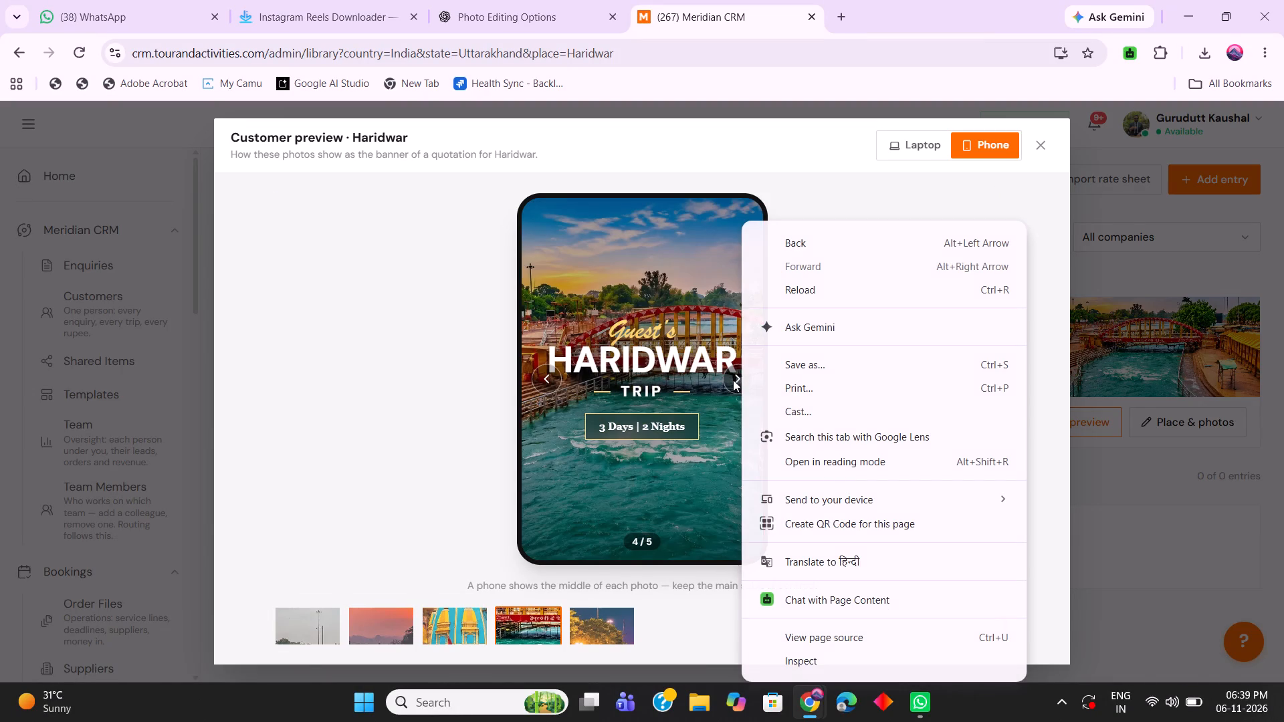
{"action": "left_click", "coordinate": [733, 379]}
{"action": "left_click", "coordinate": [733, 379]}
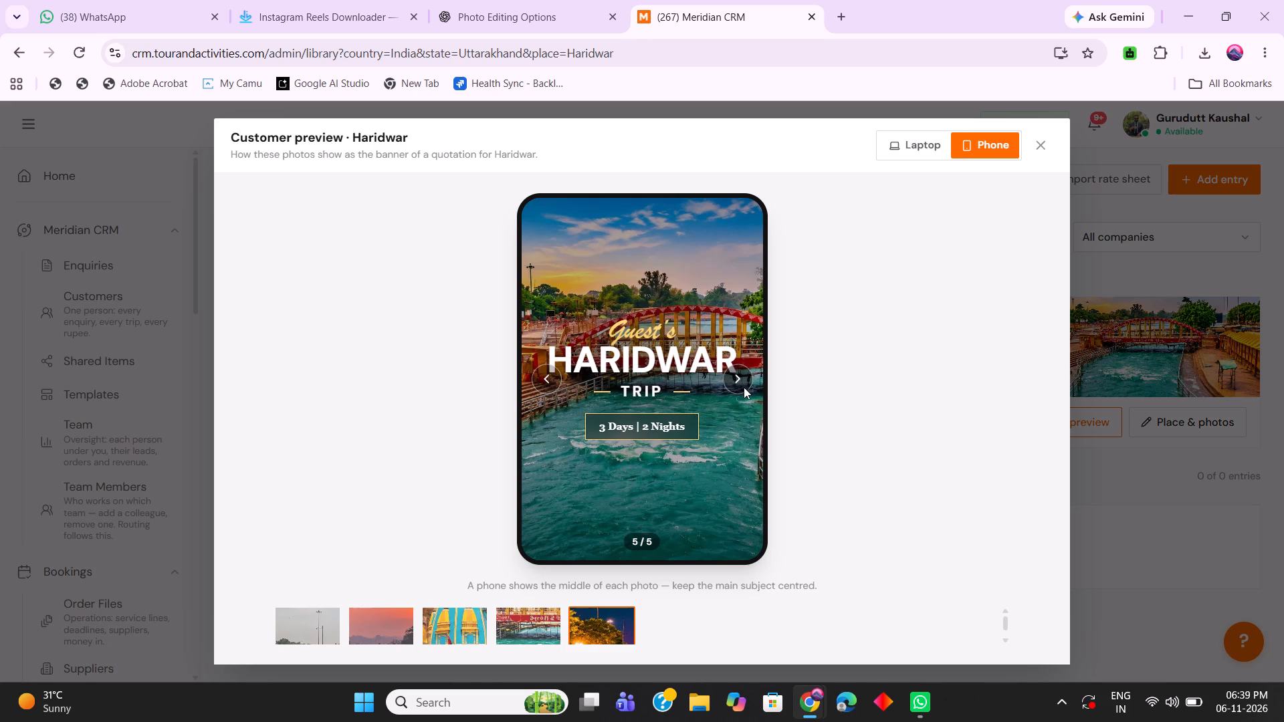
{"action": "left_click", "coordinate": [542, 386]}
{"action": "left_click", "coordinate": [736, 370]}
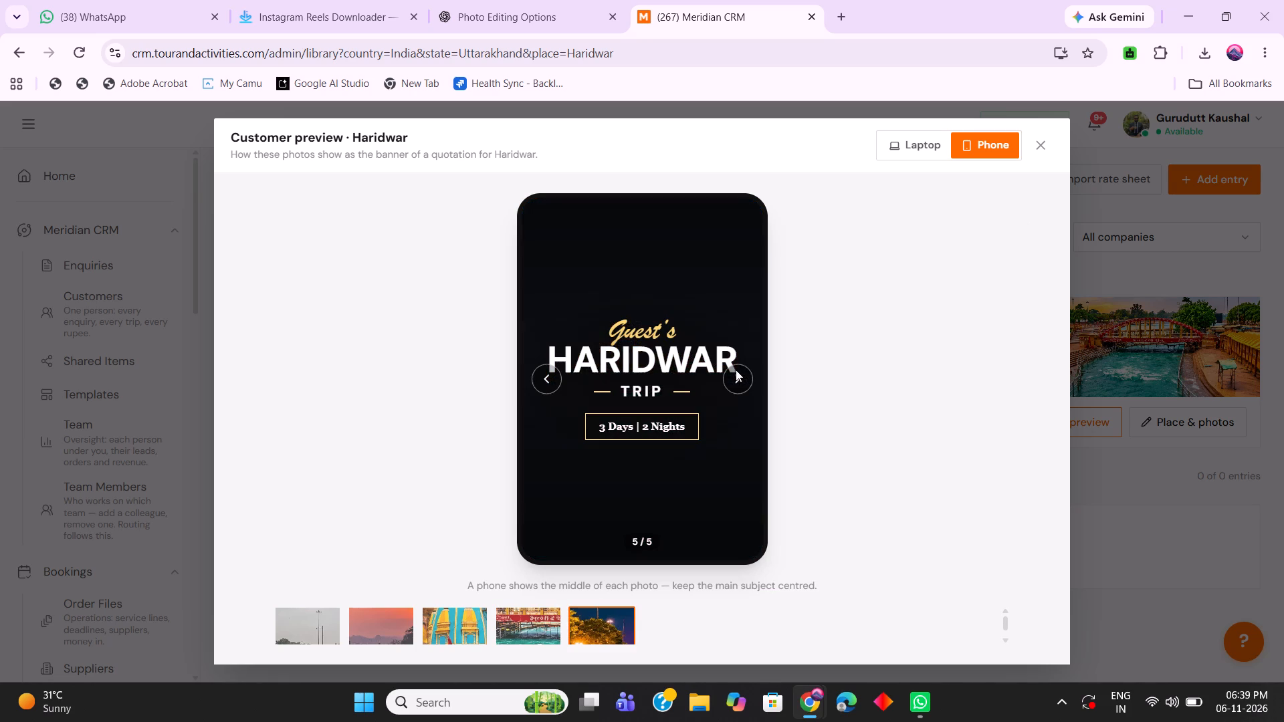
{"action": "left_click", "coordinate": [1049, 136]}
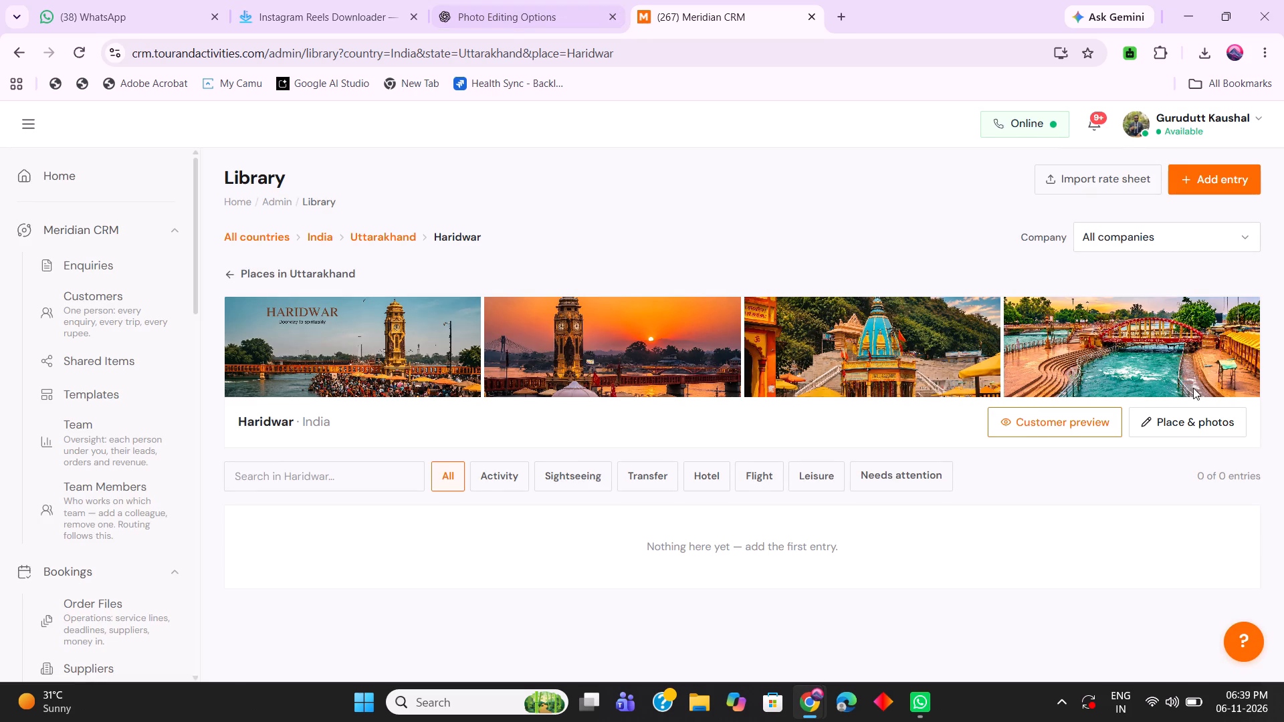
Add "Cinematic Ganga Aarti at Triveni Ghat" from the Haridwar_tour folder to Haridwar's hero photos and save the place.
{"action": "left_click", "coordinate": [1190, 417]}
{"action": "scroll", "coordinate": [768, 543], "scroll_direction": "down", "scroll_amount": 3}
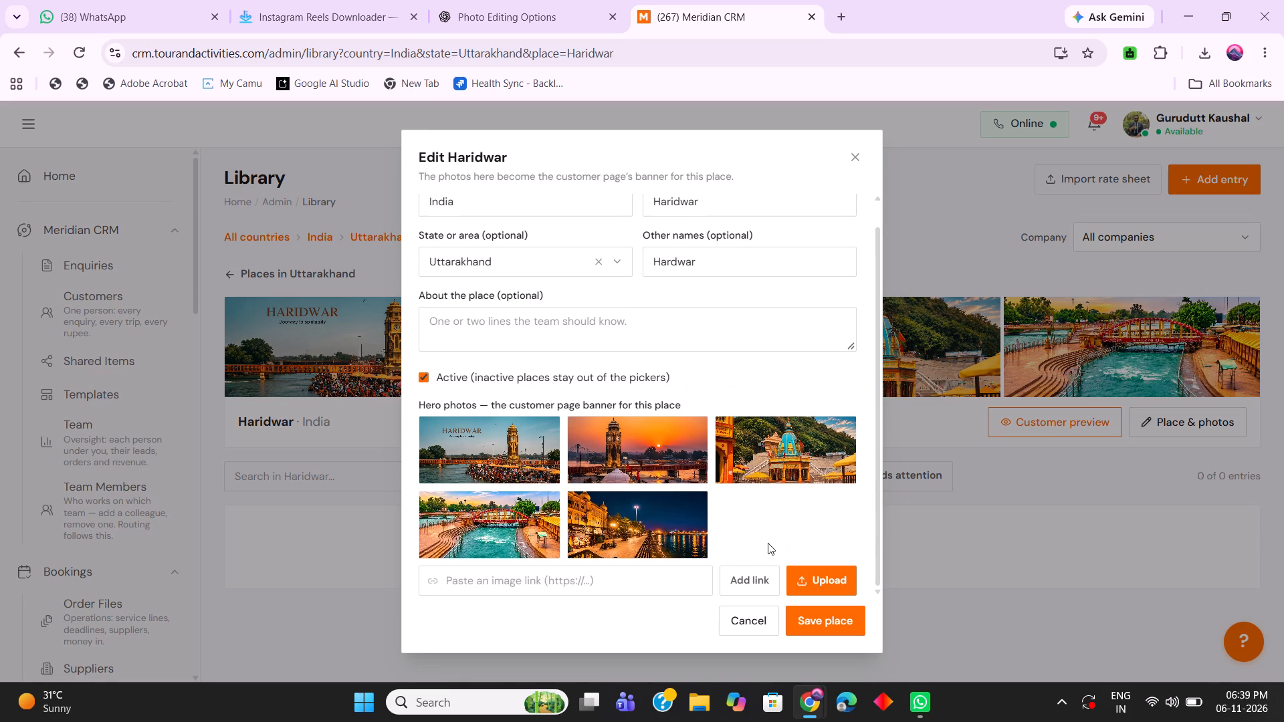
{"action": "left_click", "coordinate": [811, 576]}
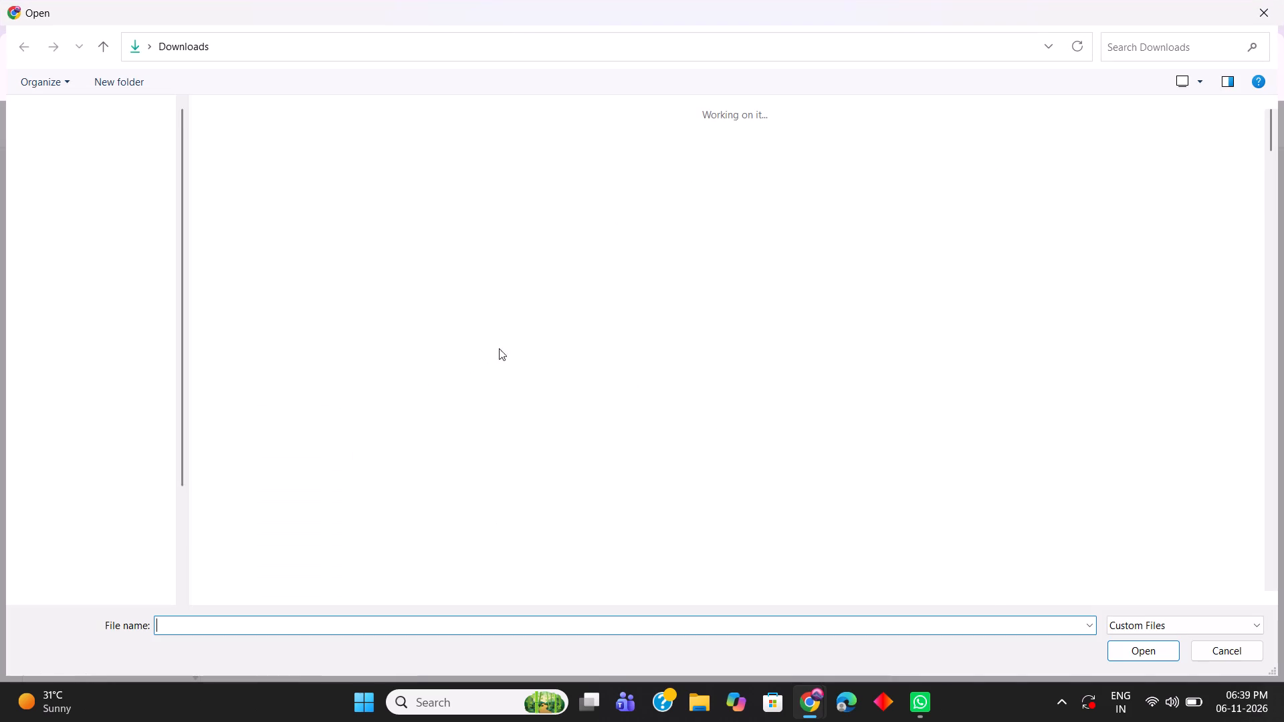
{"action": "left_click", "coordinate": [84, 330]}
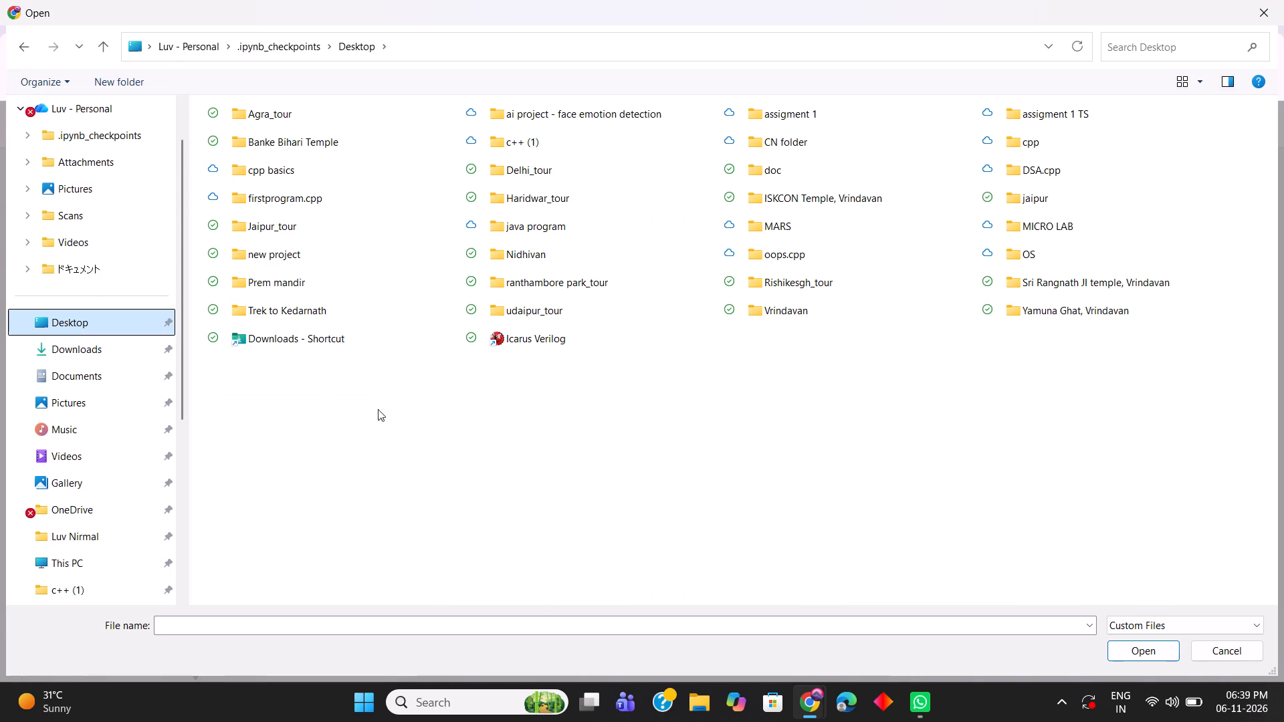
{"action": "double_click", "coordinate": [555, 211]}
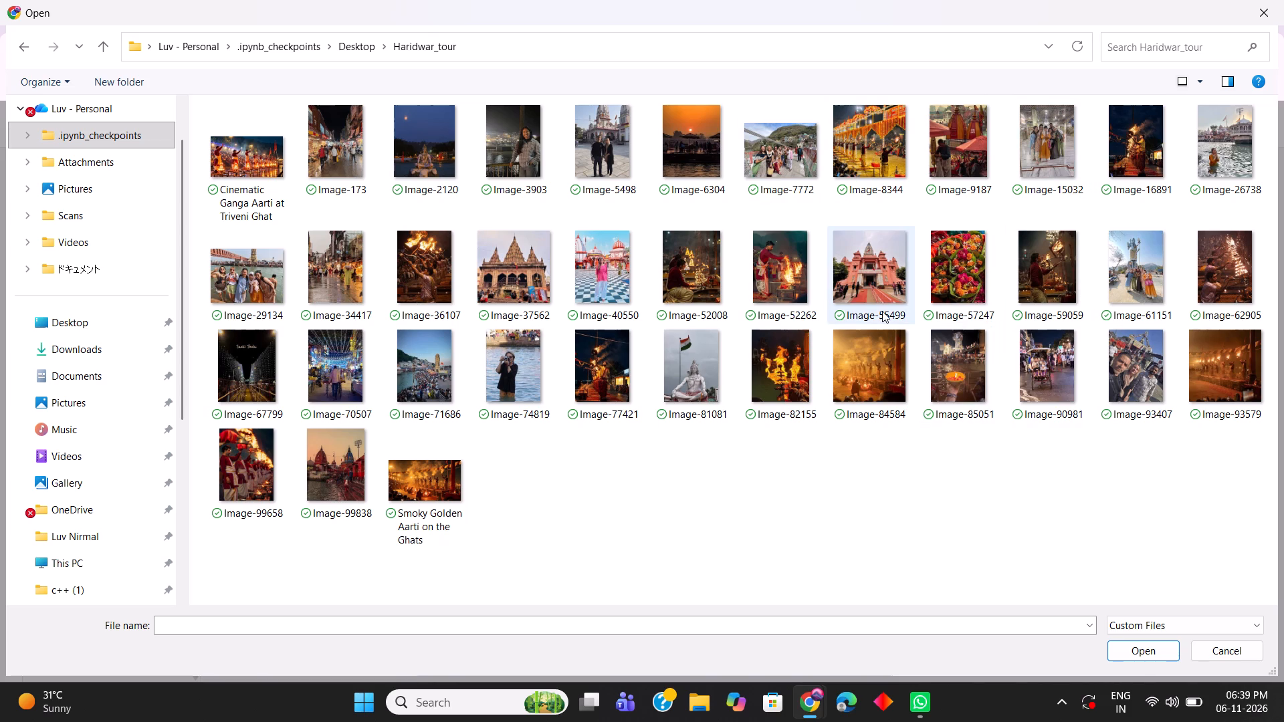
{"action": "scroll", "coordinate": [882, 311], "scroll_direction": "up", "scroll_amount": 5, "text": "ctrl"}
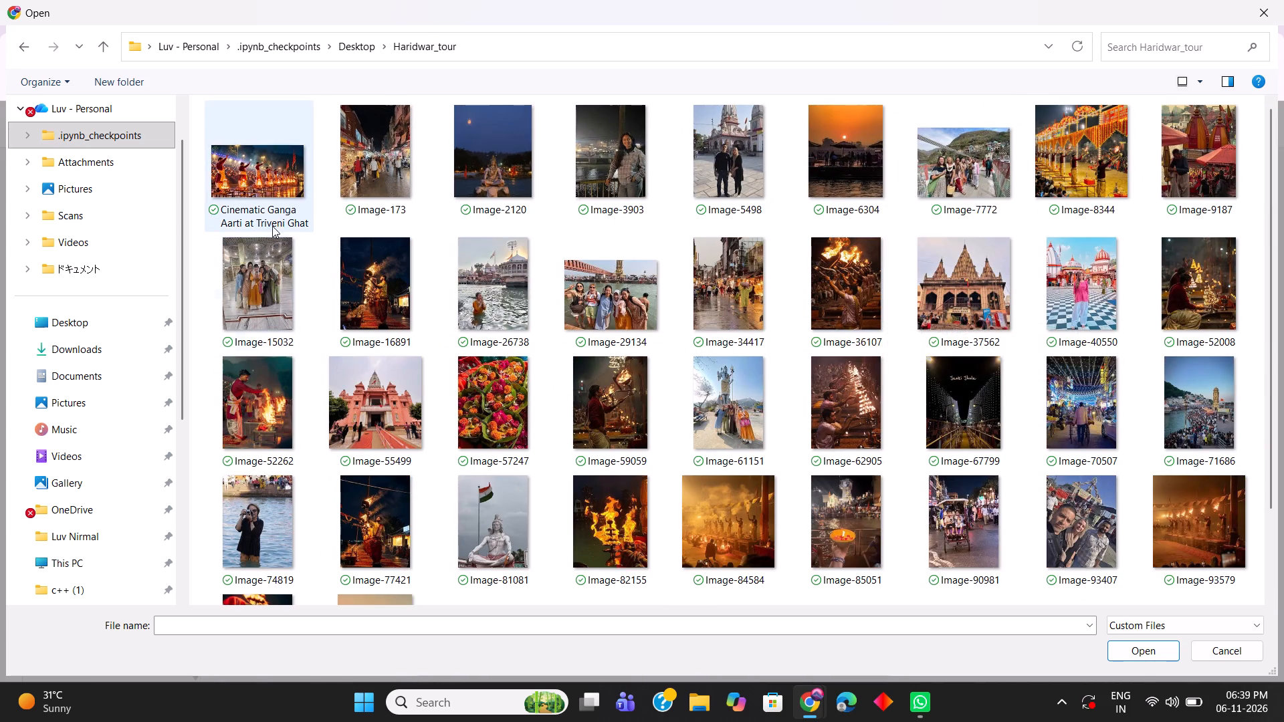
{"action": "scroll", "coordinate": [433, 388], "scroll_direction": "down", "scroll_amount": 1}
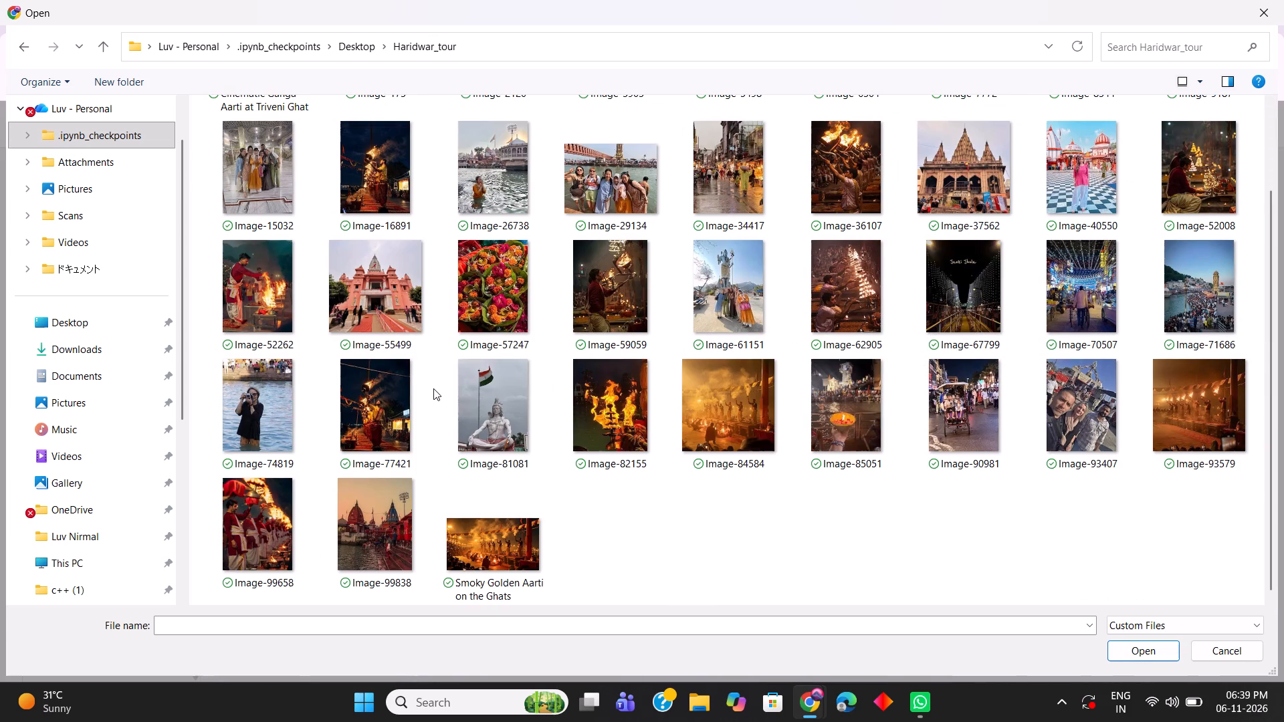
{"action": "scroll", "coordinate": [433, 388], "scroll_direction": "down", "scroll_amount": 1}
{"action": "scroll", "coordinate": [399, 341], "scroll_direction": "up", "scroll_amount": 2}
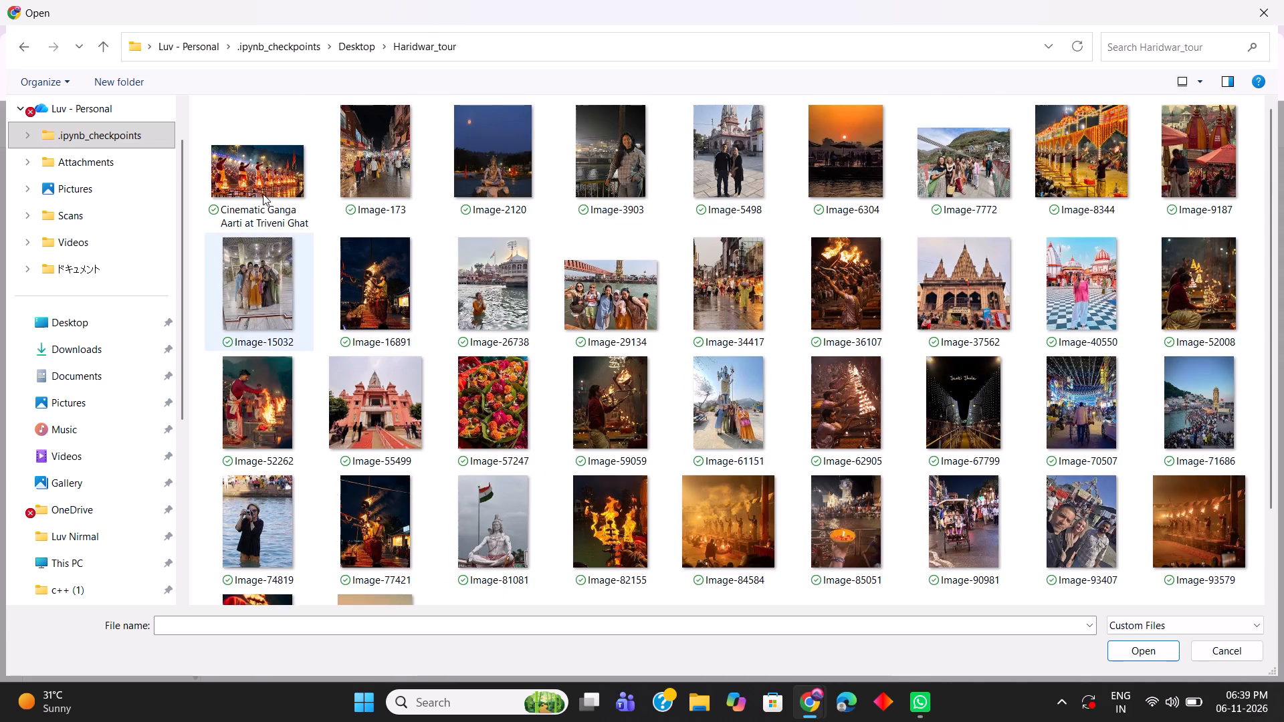
{"action": "left_click", "coordinate": [262, 190]}
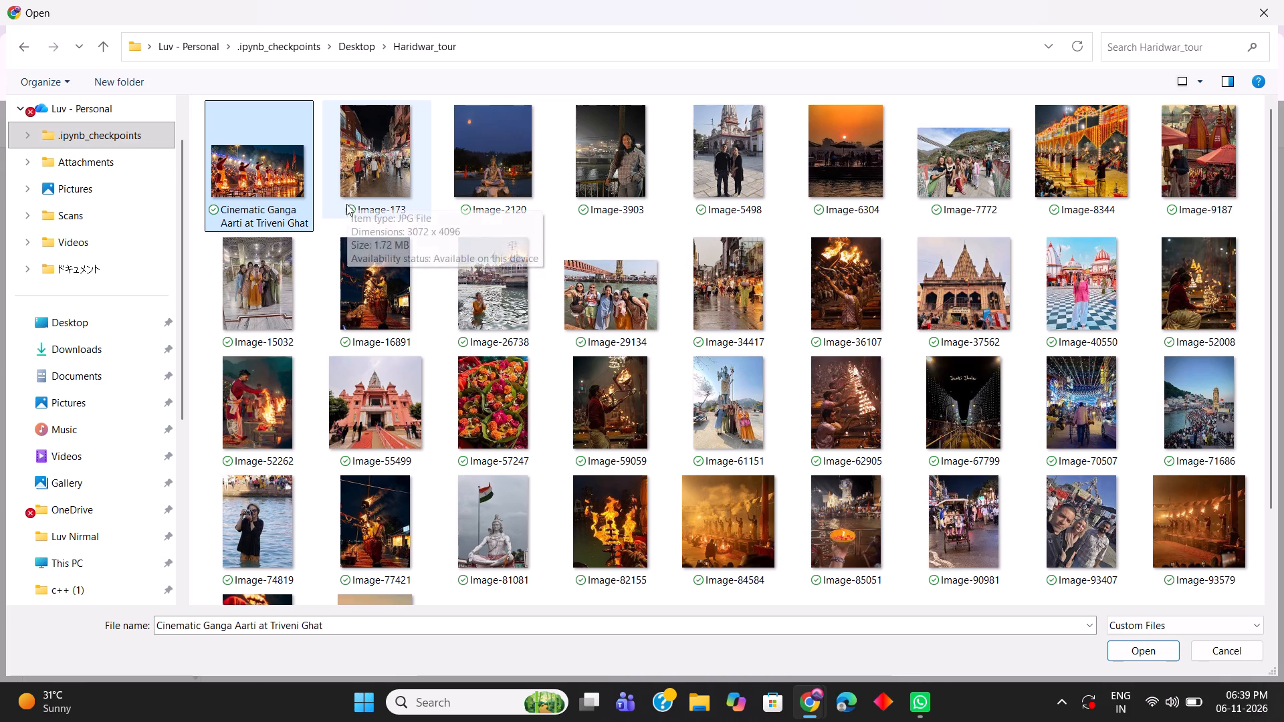
{"action": "double_click", "coordinate": [279, 179]}
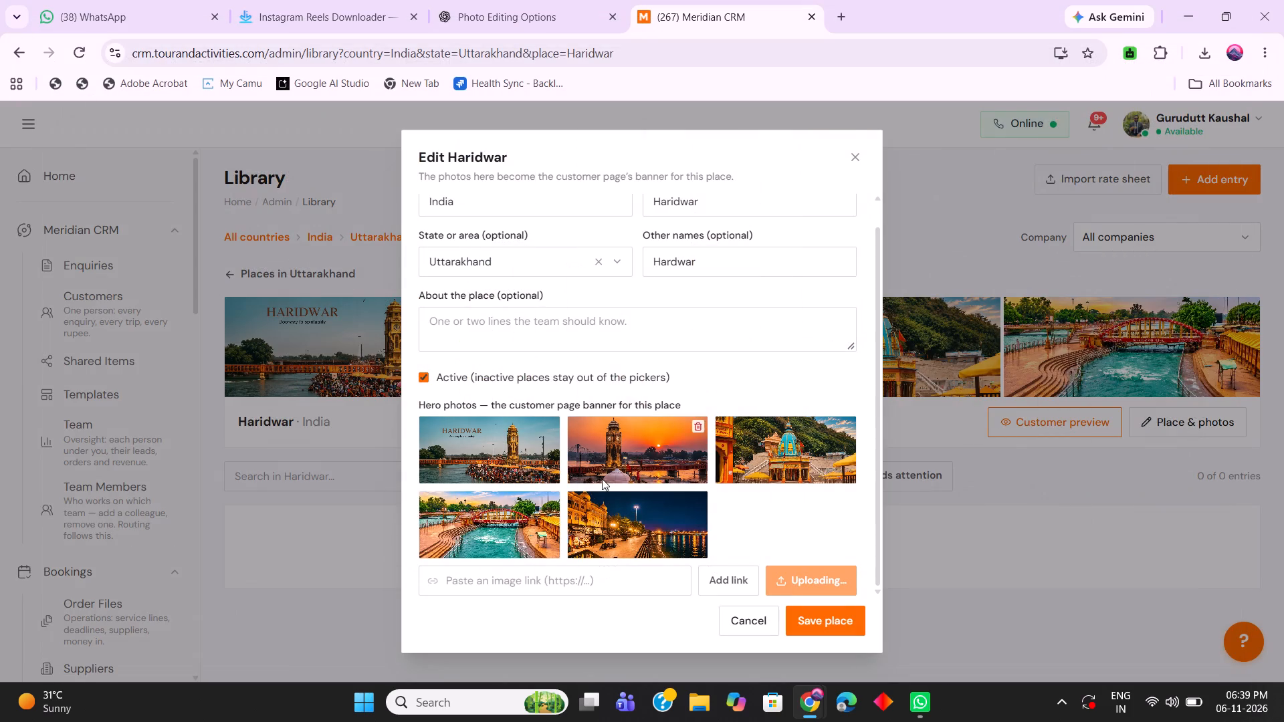
{"action": "left_click", "coordinate": [818, 624]}
Add "Image-2120" from the Haridwar_tour folder to Haridwar's hero photos and save the place.
{"action": "left_click", "coordinate": [1192, 418]}
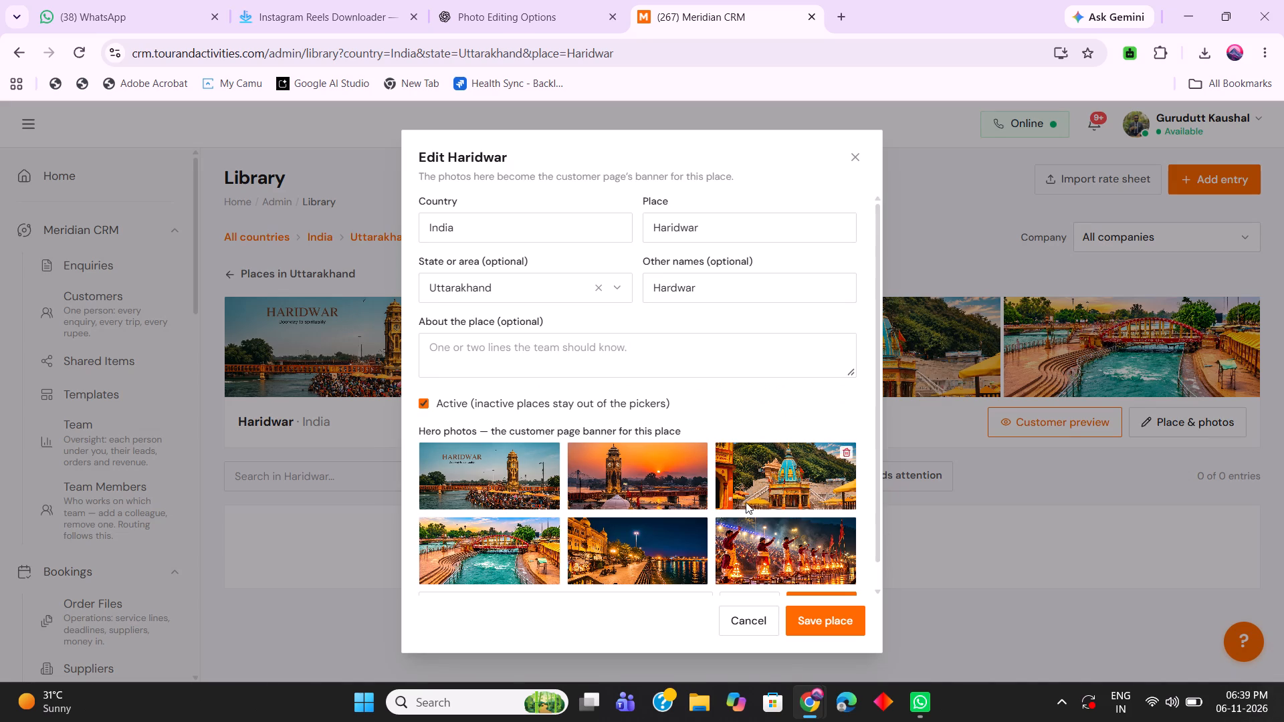
{"action": "scroll", "coordinate": [756, 507], "scroll_direction": "down", "scroll_amount": 2}
{"action": "left_click", "coordinate": [816, 580]}
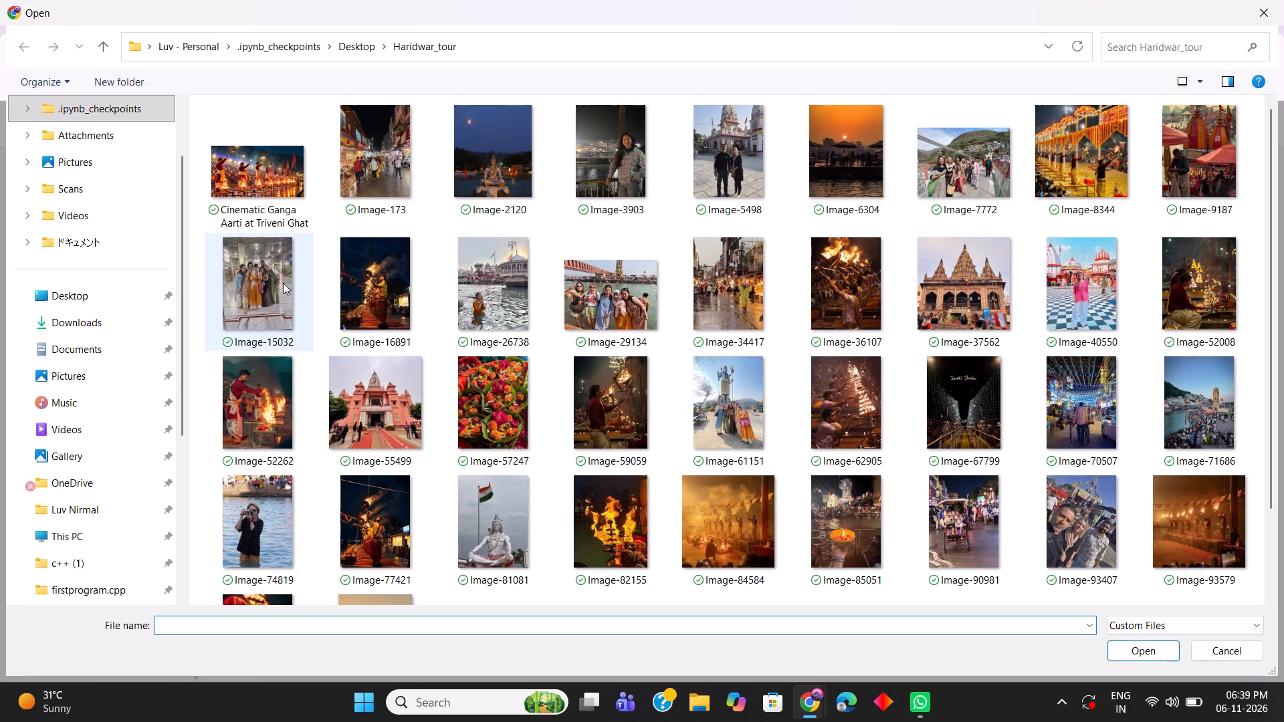
{"action": "double_click", "coordinate": [479, 178]}
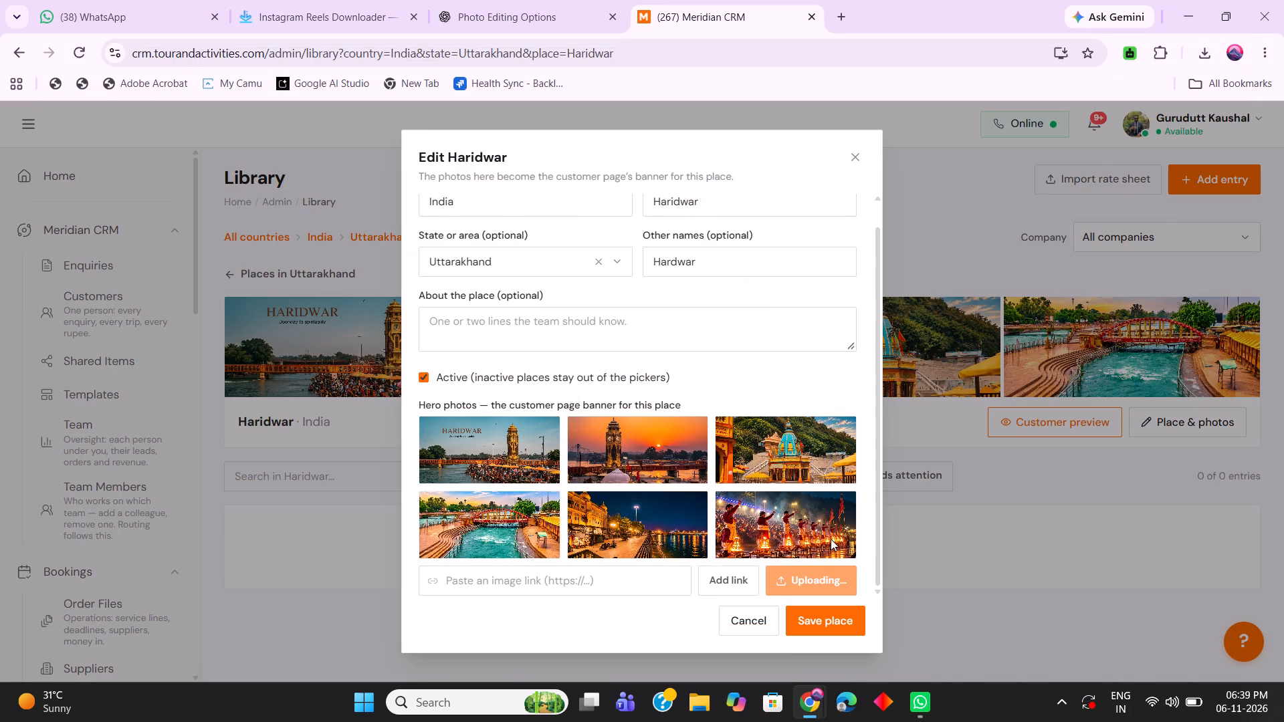
{"action": "left_click", "coordinate": [809, 628]}
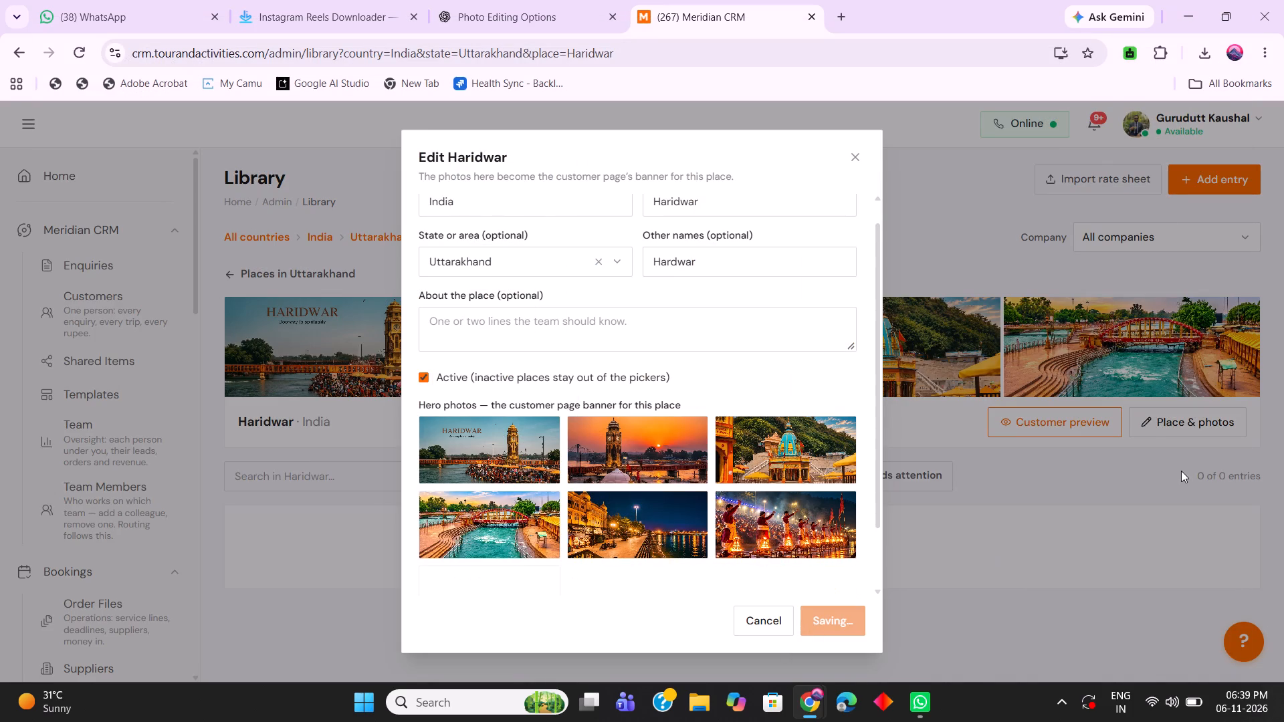
Add "Image-7772" from the Haridwar_tour folder to Haridwar's hero photos and save the place.
{"action": "left_click", "coordinate": [1205, 428]}
{"action": "scroll", "coordinate": [805, 479], "scroll_direction": "down", "scroll_amount": 2}
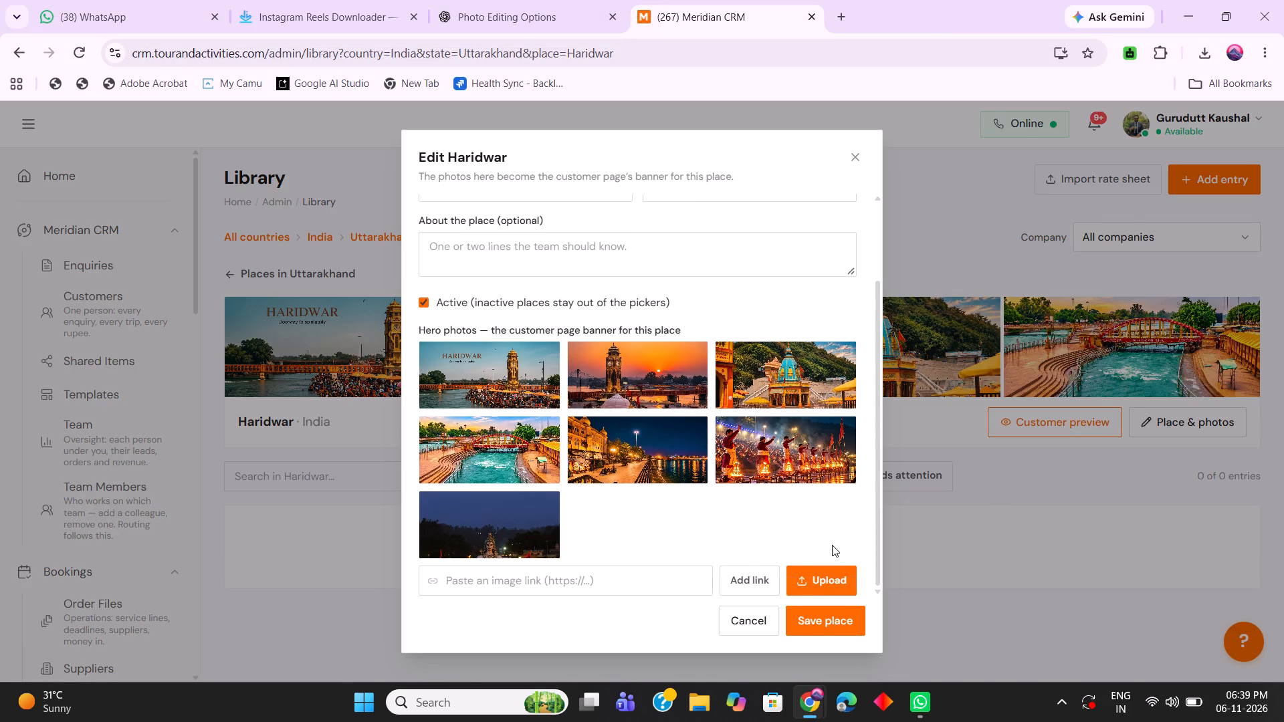
{"action": "left_click", "coordinate": [830, 574]}
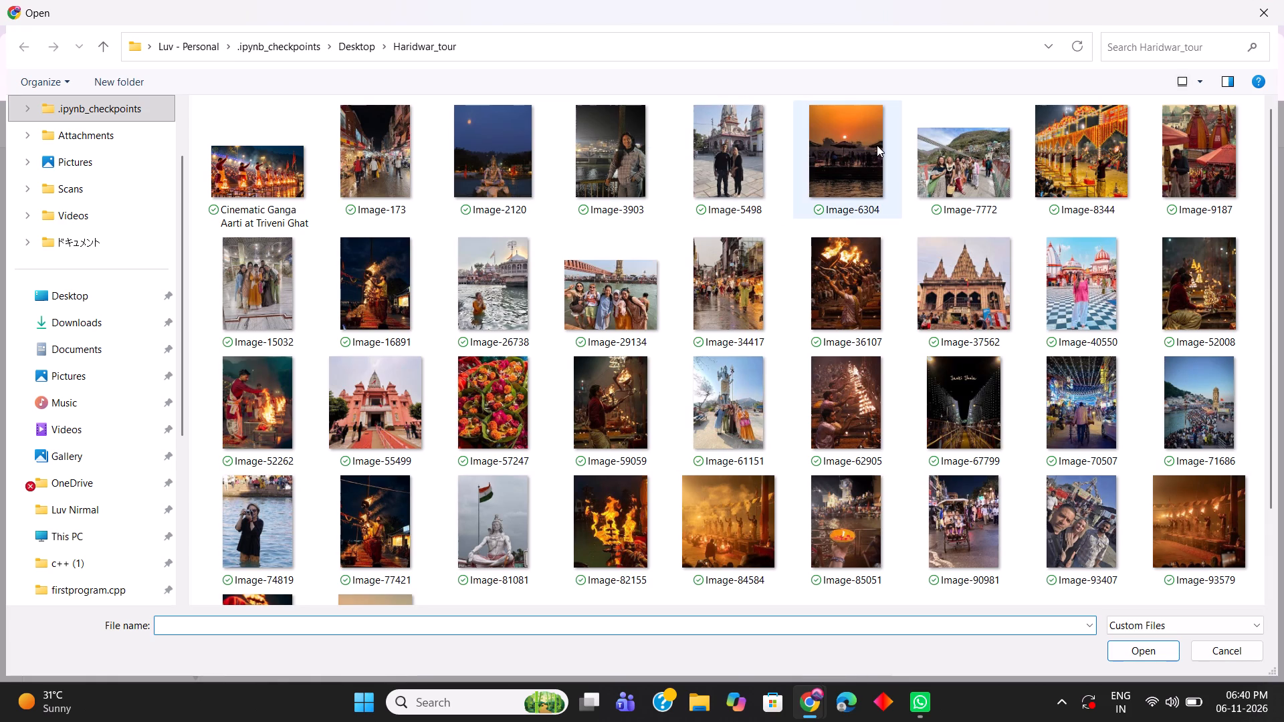
{"action": "double_click", "coordinate": [983, 170]}
{"action": "scroll", "coordinate": [798, 479], "scroll_direction": "down", "scroll_amount": 2}
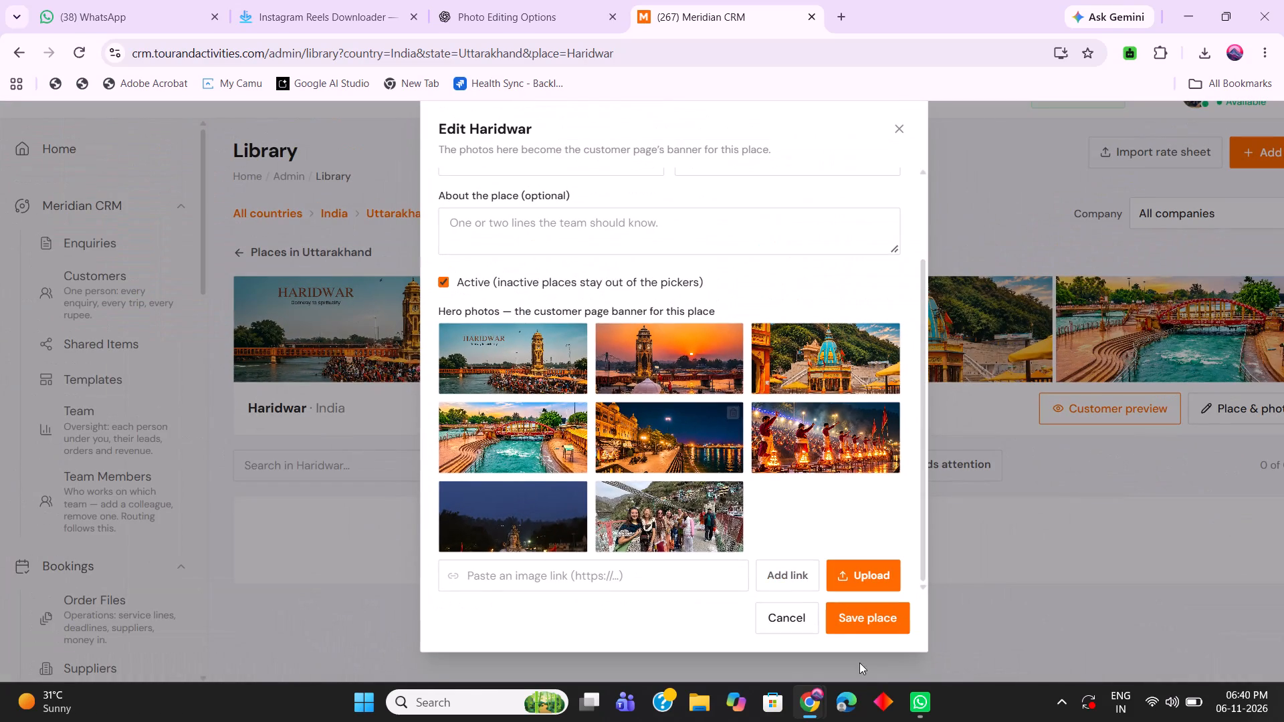
{"action": "left_click", "coordinate": [877, 617]}
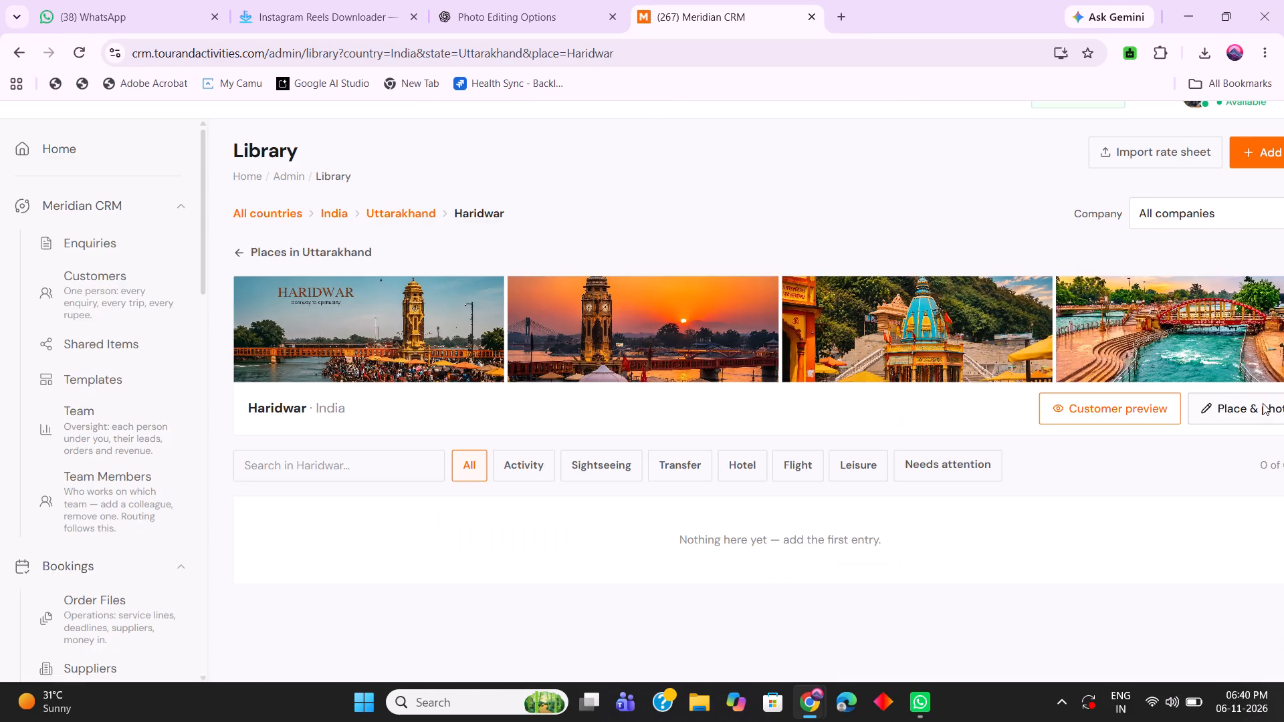
Add "Image-8344" from the Haridwar_tour folder to Haridwar's hero photos and save the place.
{"action": "left_click", "coordinate": [1263, 403]}
{"action": "scroll", "coordinate": [791, 525], "scroll_direction": "down", "scroll_amount": 1}
{"action": "left_click", "coordinate": [865, 565]}
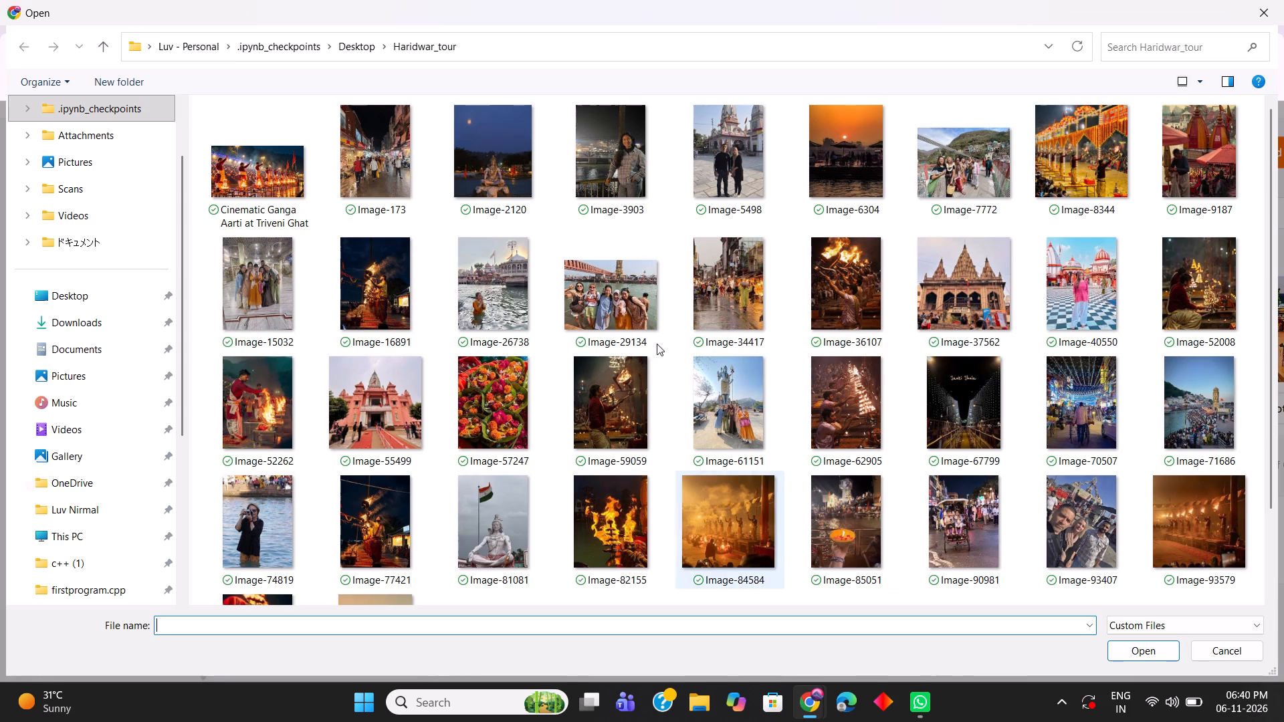
{"action": "double_click", "coordinate": [1090, 195]}
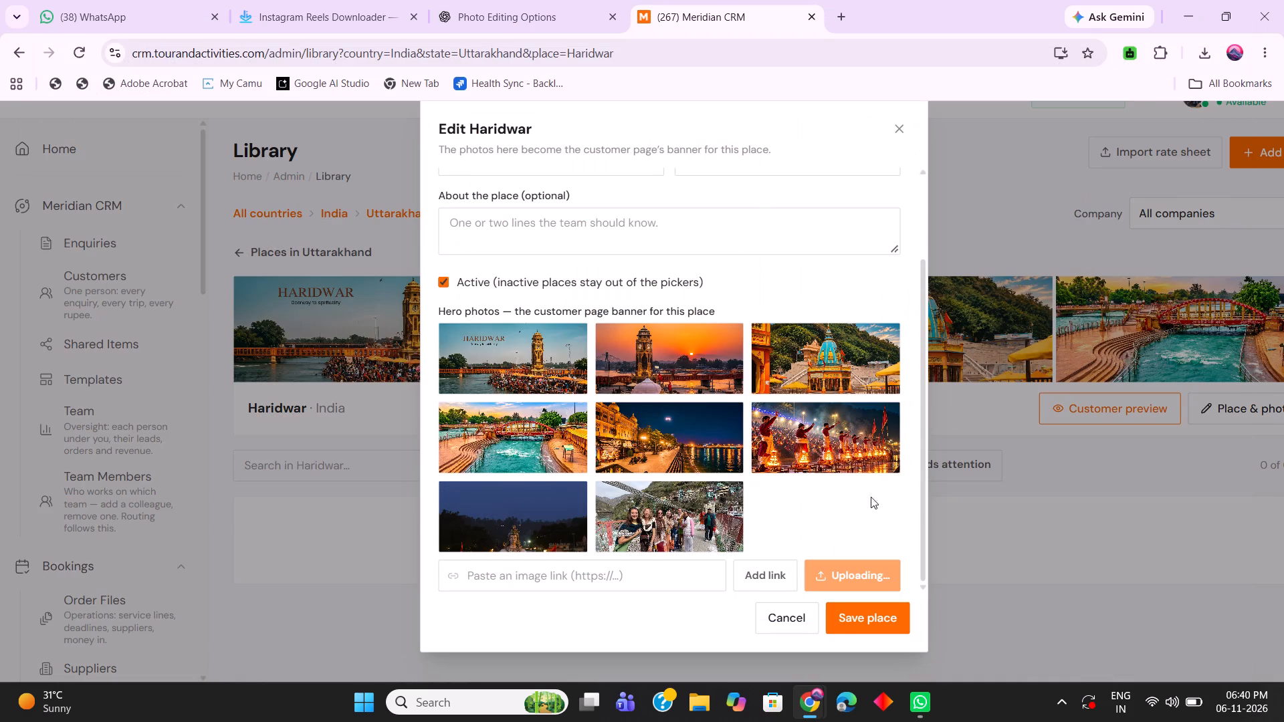
{"action": "scroll", "coordinate": [802, 457], "scroll_direction": "down", "scroll_amount": 1}
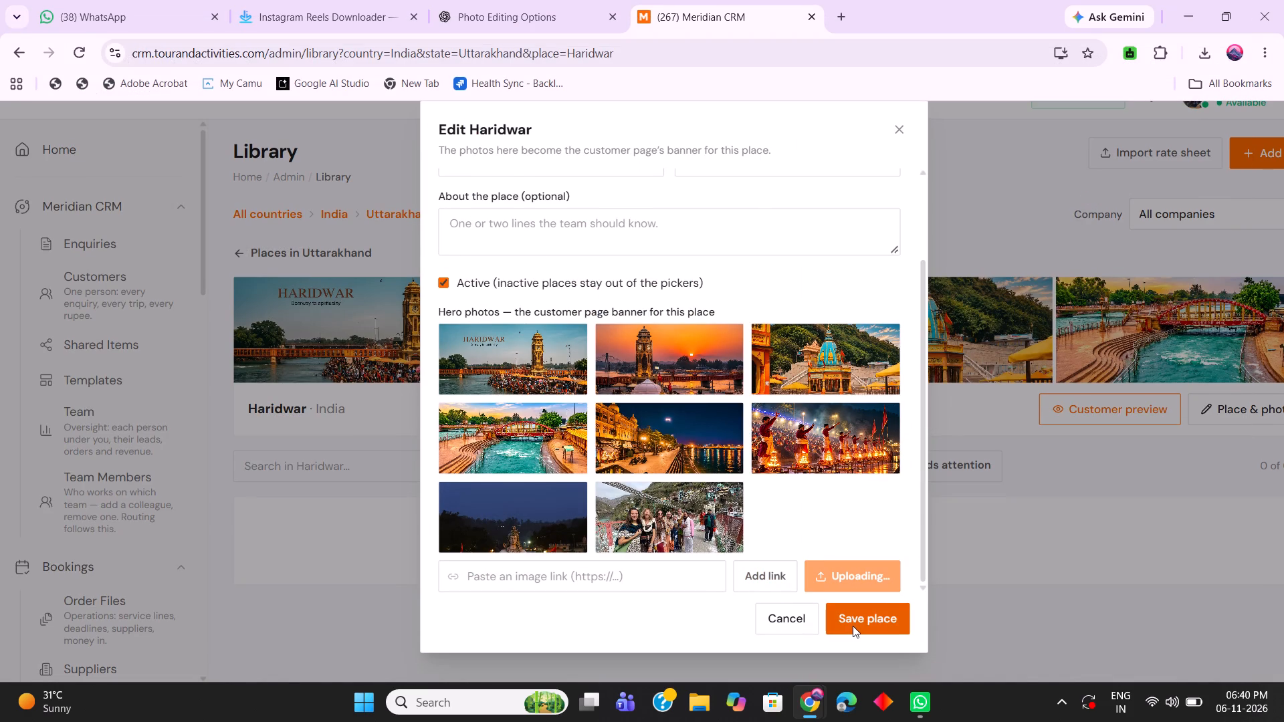
{"action": "left_click", "coordinate": [853, 626]}
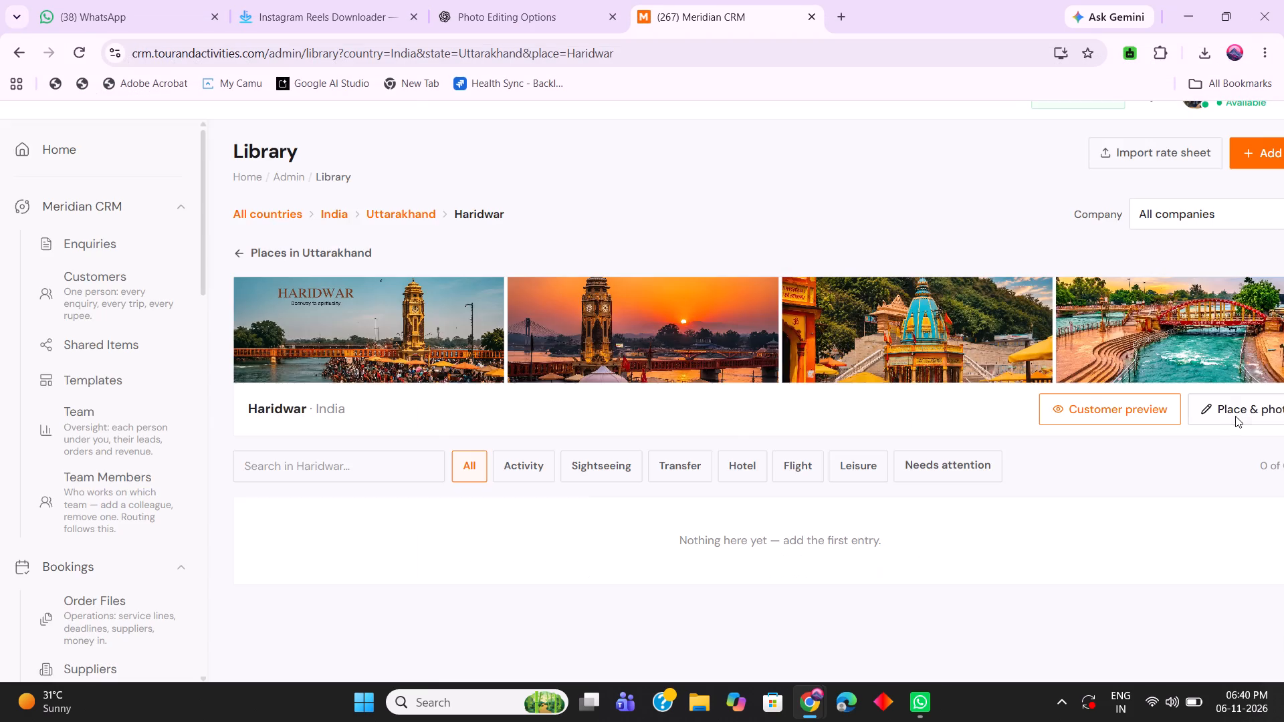
Add "Image-99838" from the Haridwar_tour folder to Haridwar's hero photos and save the place.
{"action": "left_click", "coordinate": [1235, 416]}
{"action": "scroll", "coordinate": [685, 460], "scroll_direction": "down", "scroll_amount": 2}
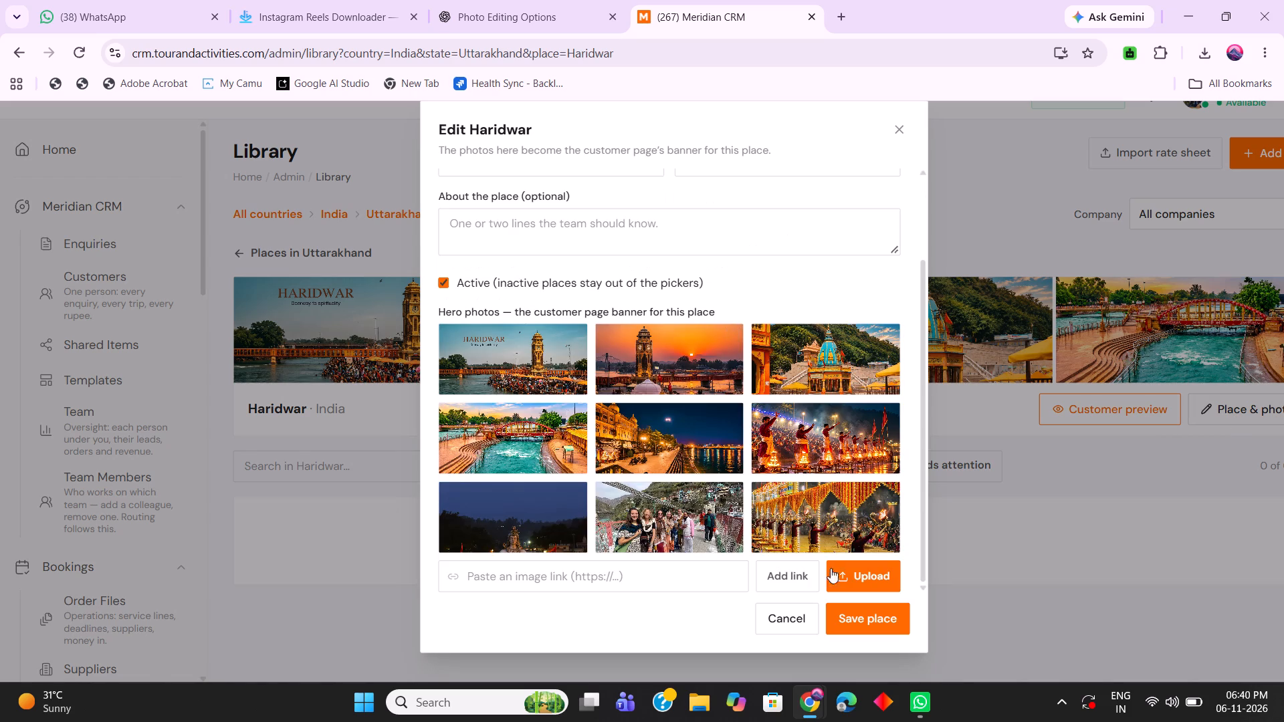
{"action": "left_click", "coordinate": [844, 573]}
{"action": "scroll", "coordinate": [826, 513], "scroll_direction": "down", "scroll_amount": 2}
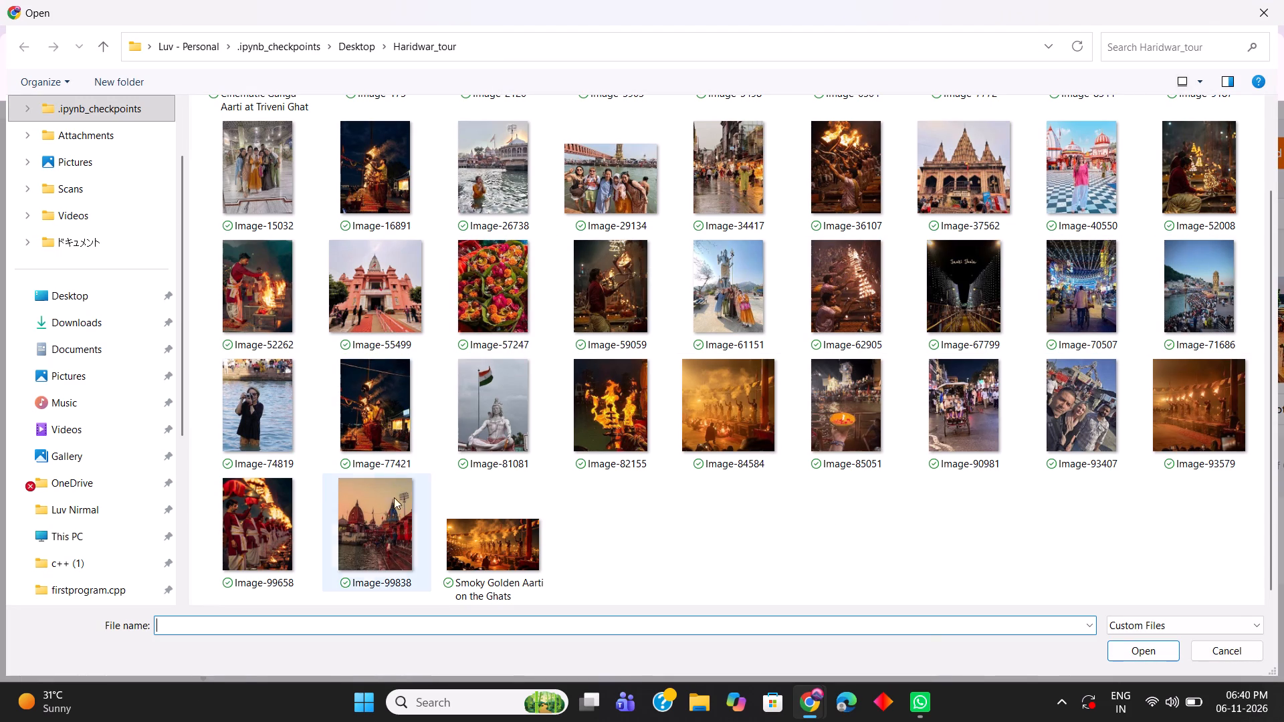
{"action": "double_click", "coordinate": [394, 517]}
{"action": "scroll", "coordinate": [820, 526], "scroll_direction": "down", "scroll_amount": 2}
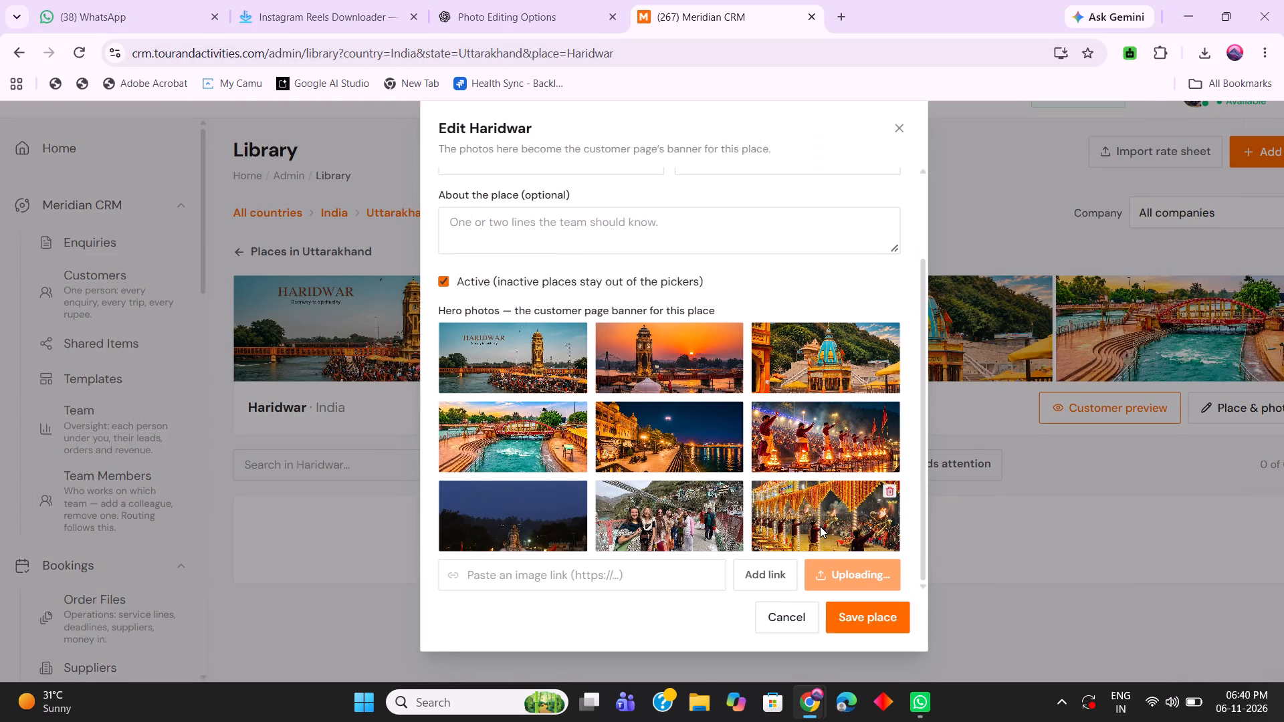
{"action": "scroll", "coordinate": [820, 526], "scroll_direction": "down", "scroll_amount": 1}
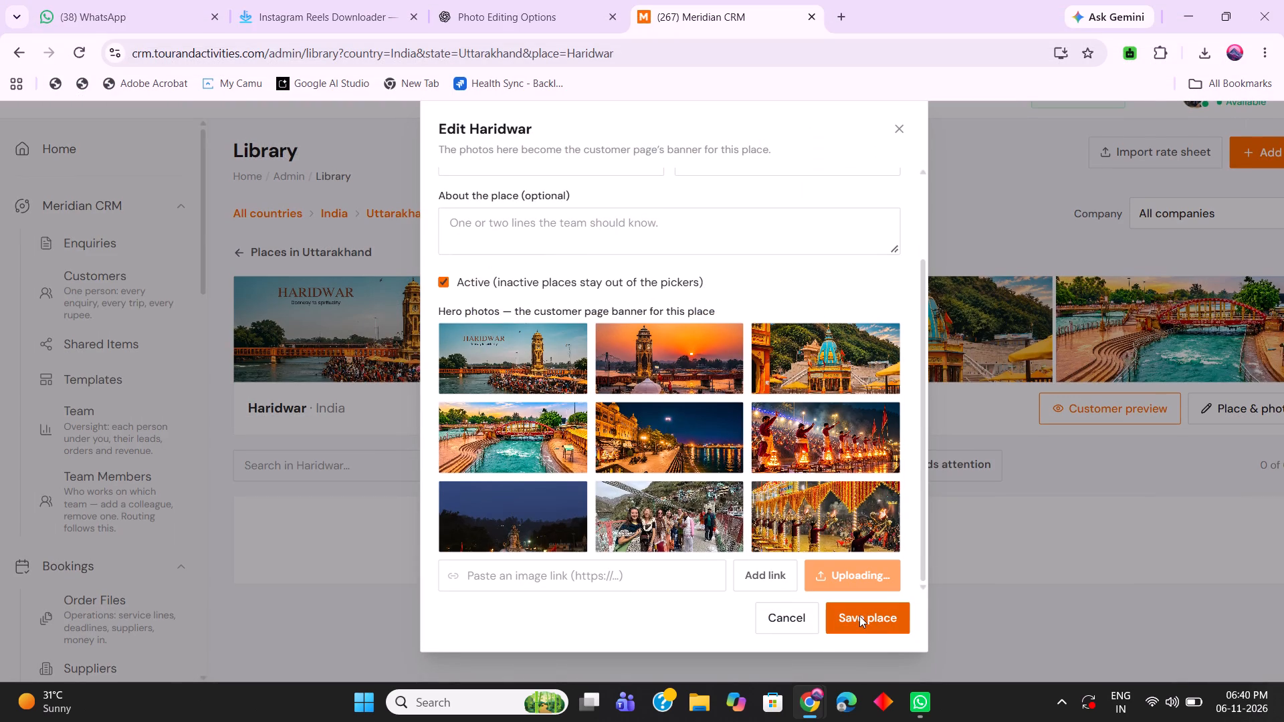
{"action": "scroll", "coordinate": [807, 514], "scroll_direction": "down", "scroll_amount": 2}
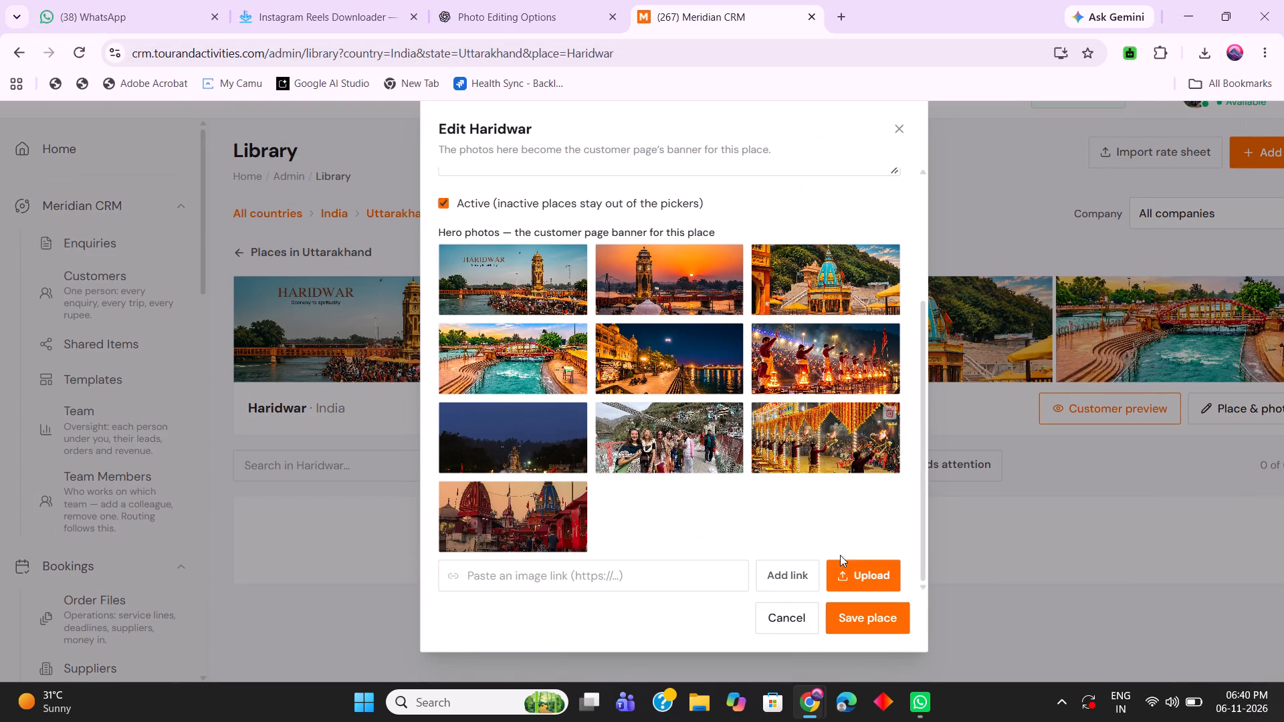
{"action": "left_click", "coordinate": [856, 624]}
Add "Image-37562" from the Haridwar_tour folder to Haridwar's hero photos and save the place.
{"action": "left_click", "coordinate": [1230, 400]}
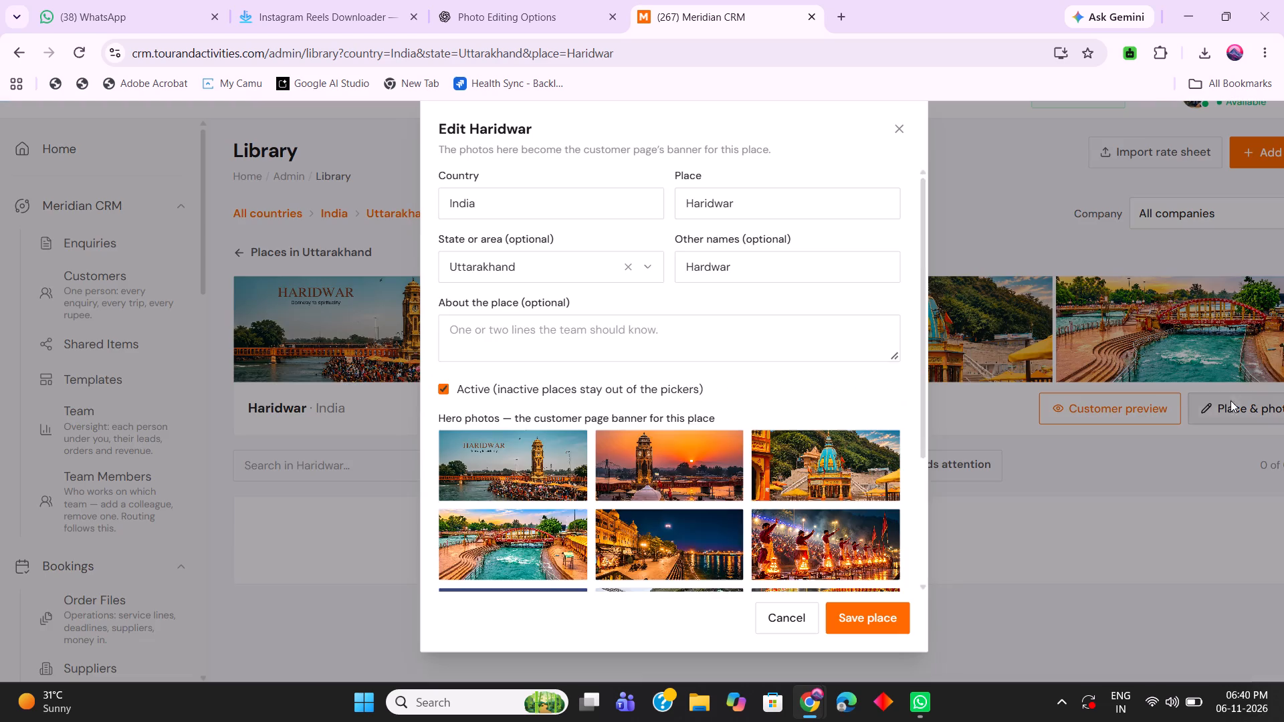
{"action": "scroll", "coordinate": [837, 446], "scroll_direction": "down", "scroll_amount": 5}
{"action": "left_click", "coordinate": [885, 567]}
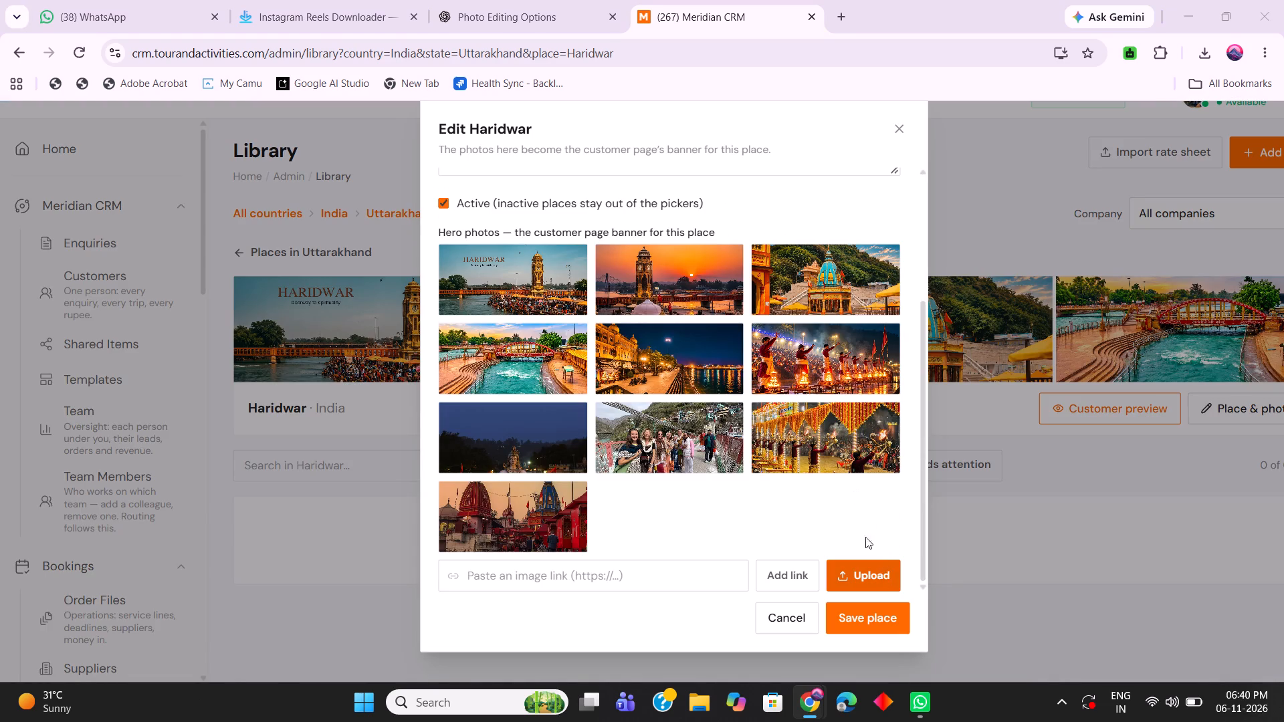
{"action": "scroll", "coordinate": [716, 374], "scroll_direction": "down", "scroll_amount": 1}
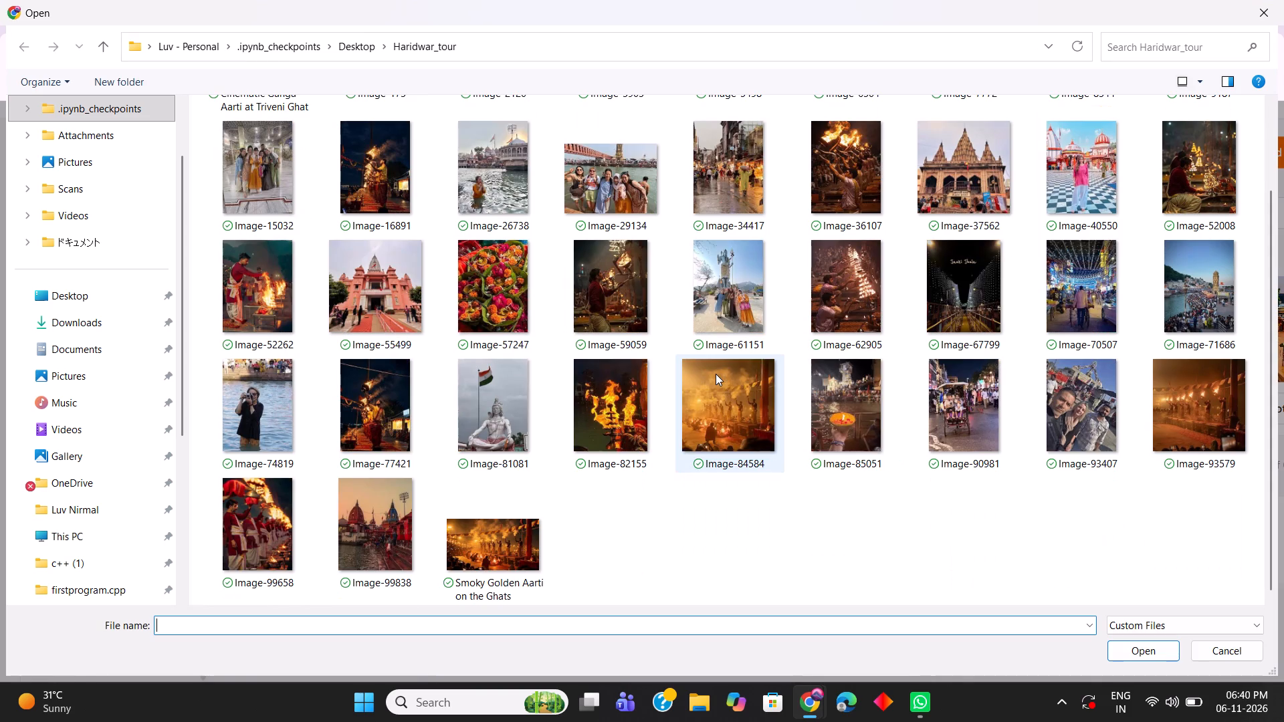
{"action": "scroll", "coordinate": [716, 374], "scroll_direction": "down", "scroll_amount": 1}
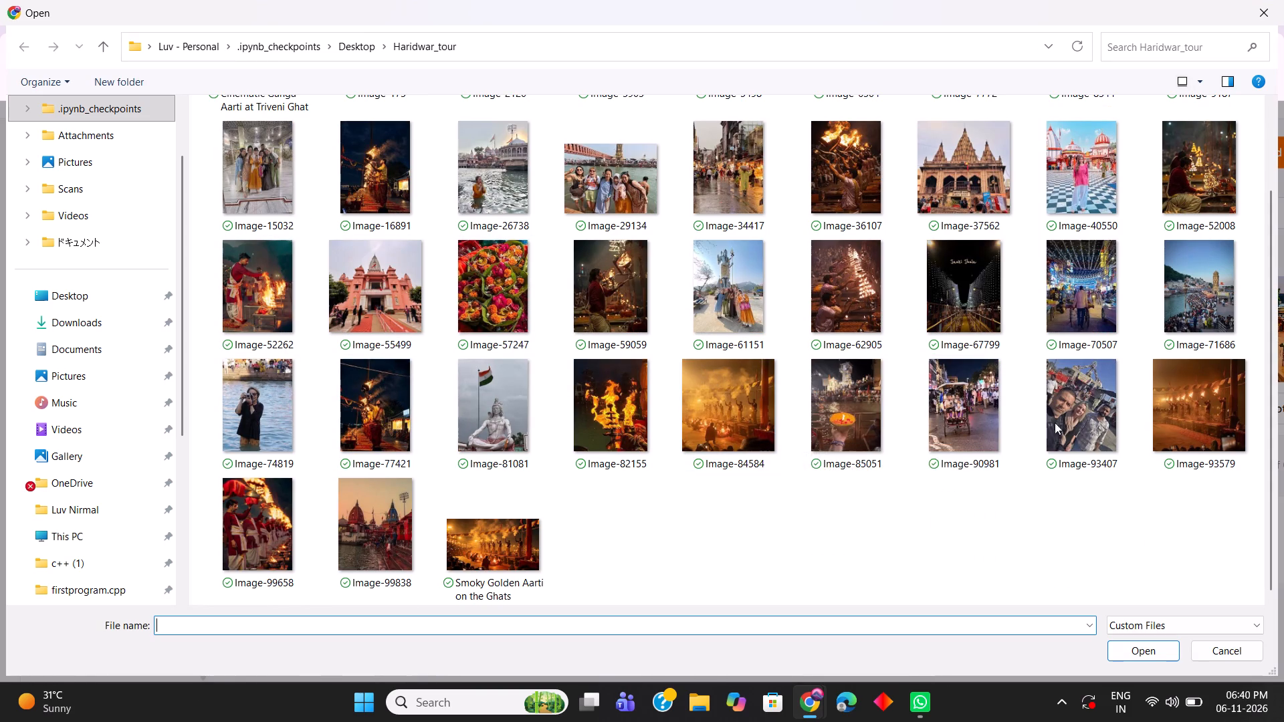
{"action": "scroll", "coordinate": [897, 332], "scroll_direction": "up", "scroll_amount": 1}
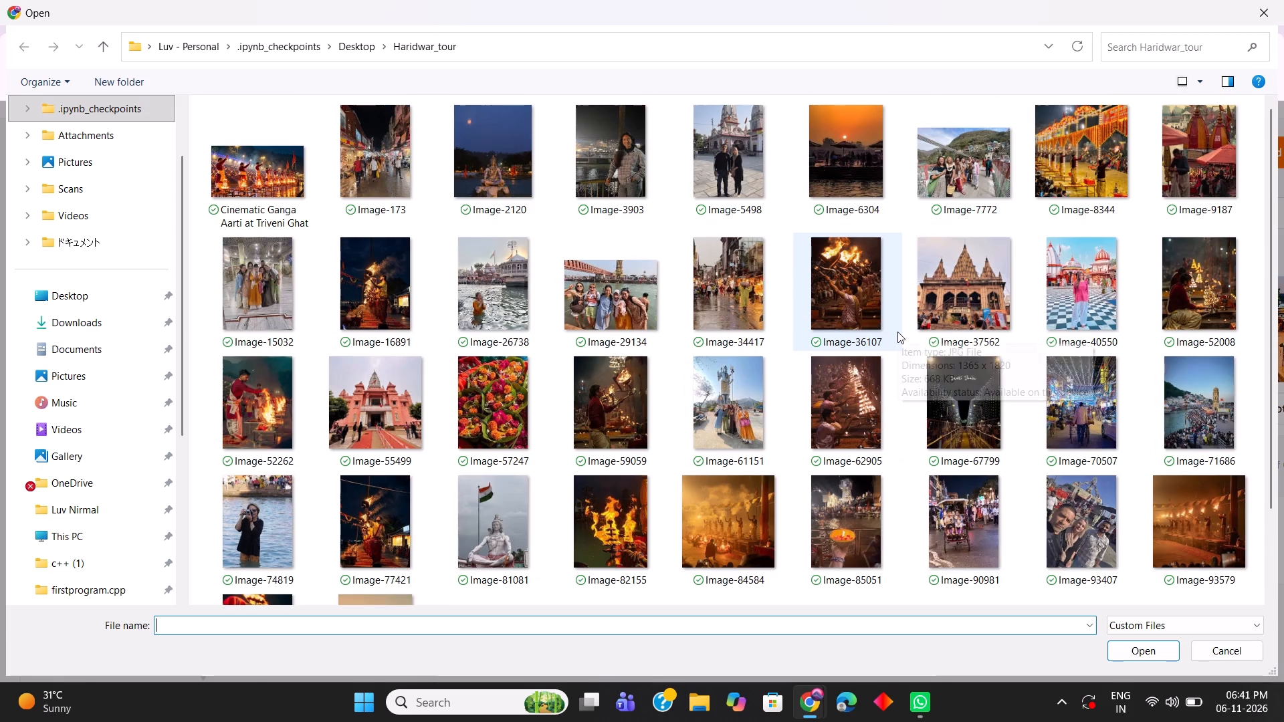
{"action": "double_click", "coordinate": [968, 304]}
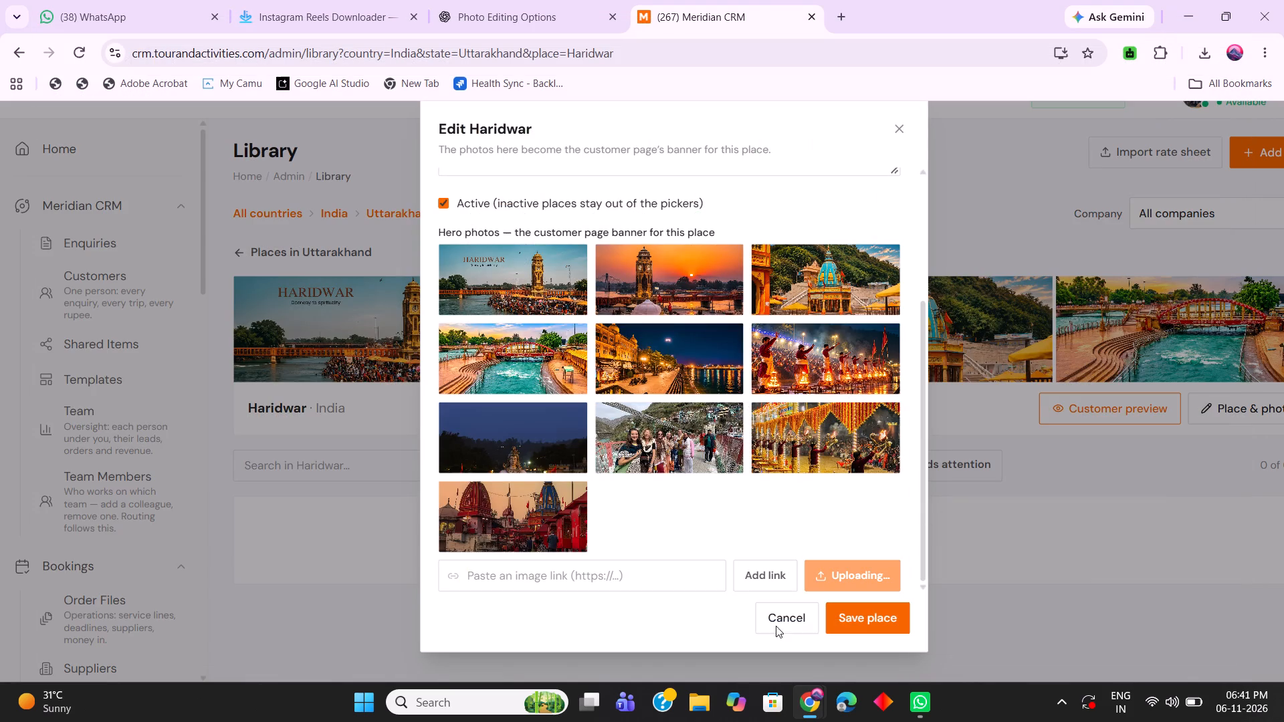
{"action": "scroll", "coordinate": [778, 522], "scroll_direction": "down", "scroll_amount": 1}
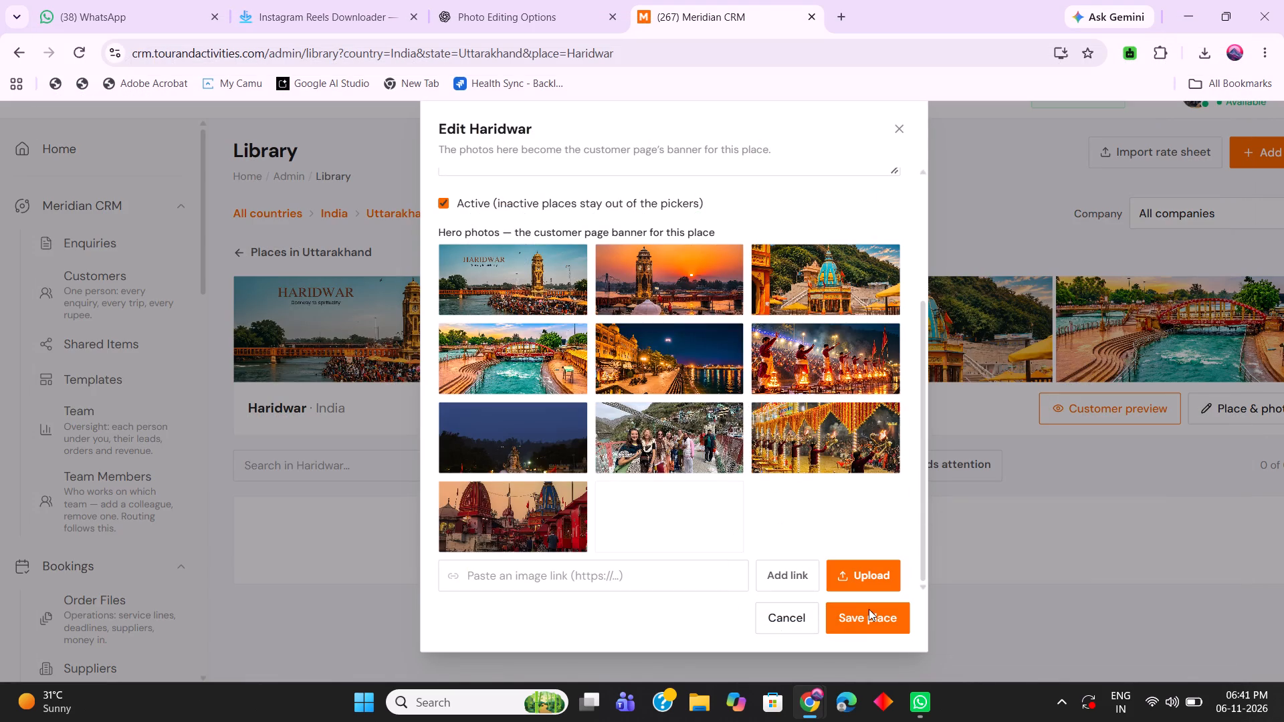
{"action": "left_click", "coordinate": [869, 618]}
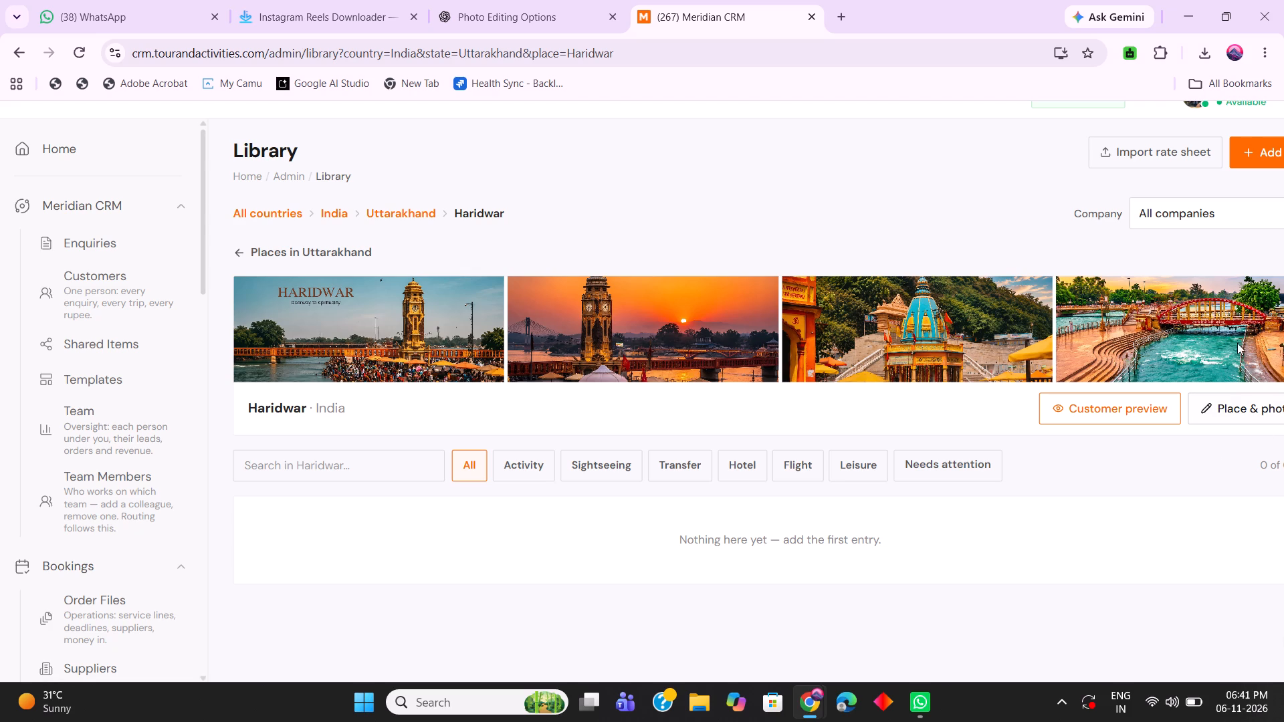
Add "Image-29134" from the Haridwar_tour folder to Haridwar's hero photos and save the place.
{"action": "left_click", "coordinate": [1235, 404]}
{"action": "scroll", "coordinate": [823, 583], "scroll_direction": "down", "scroll_amount": 4}
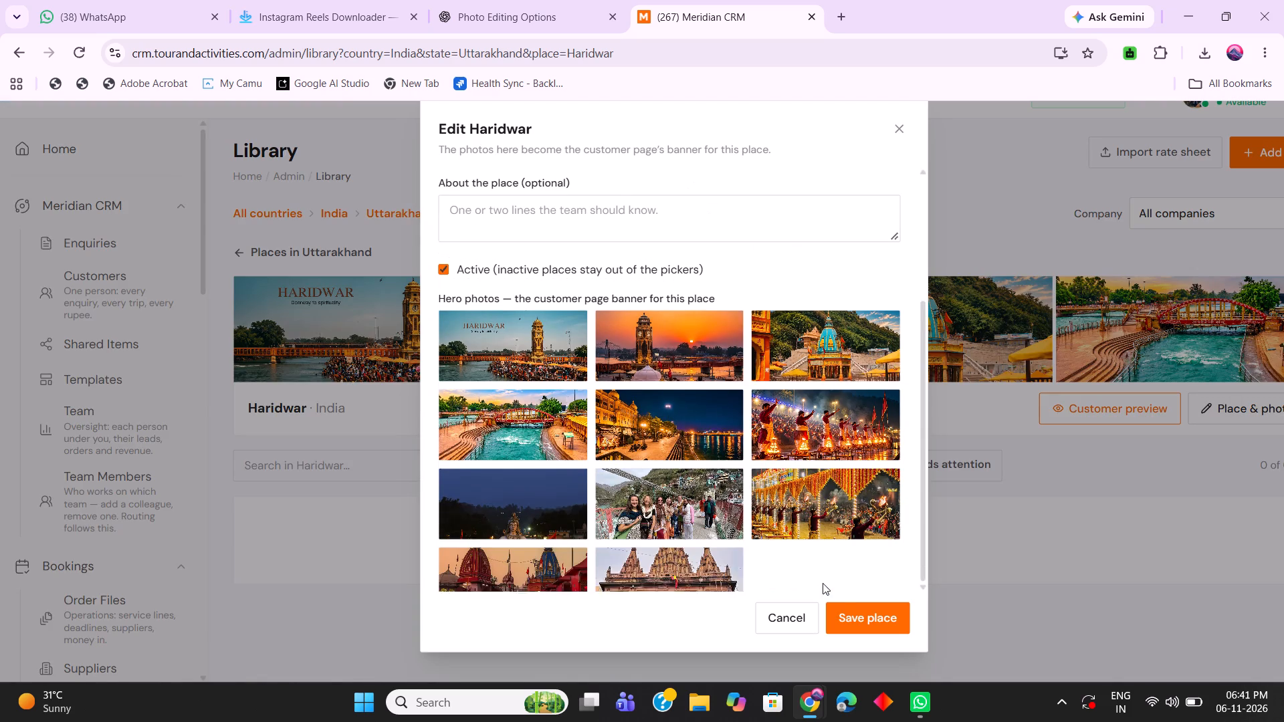
{"action": "left_click", "coordinate": [873, 572]}
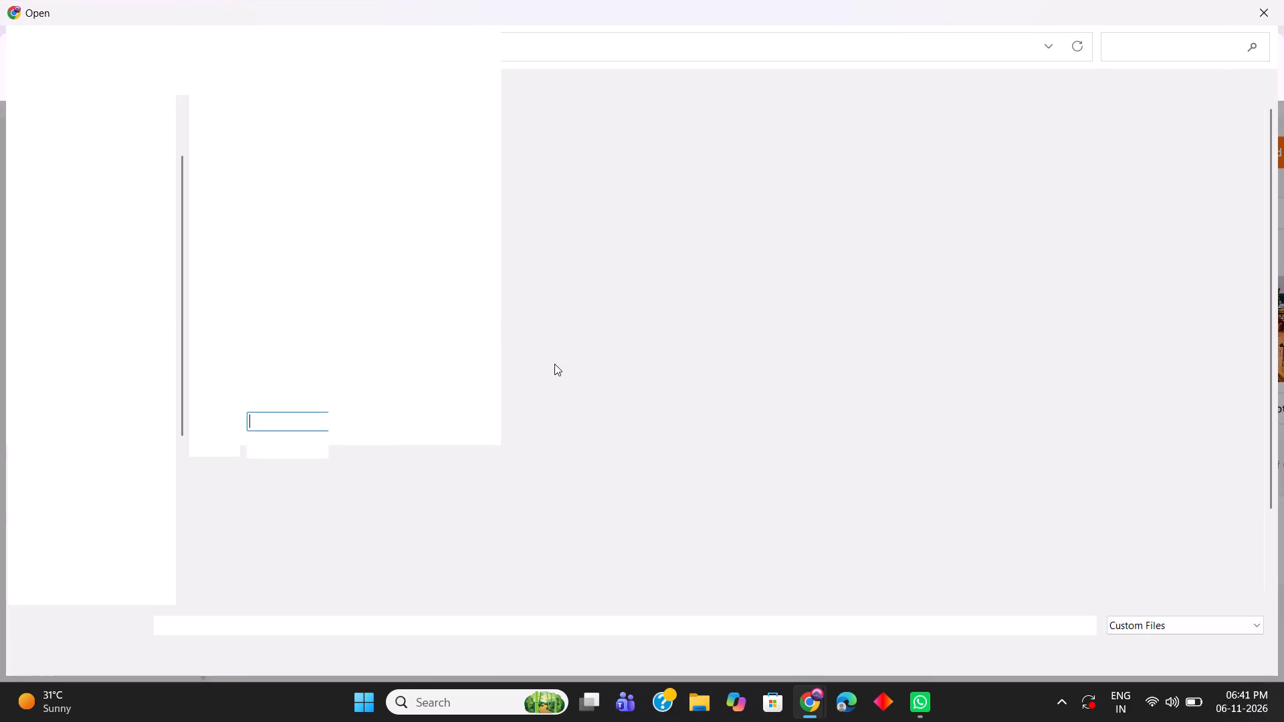
{"action": "scroll", "coordinate": [554, 364], "scroll_direction": "up", "scroll_amount": 4, "text": "ctrl"}
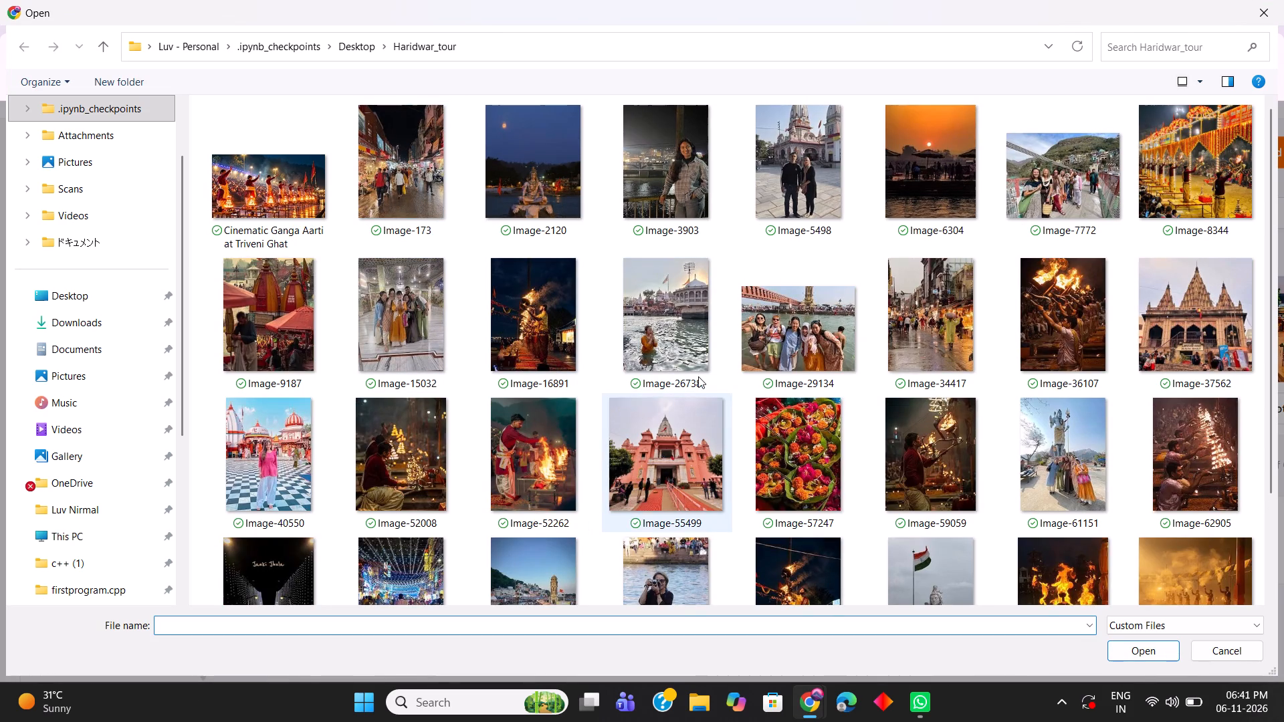
{"action": "double_click", "coordinate": [798, 347]}
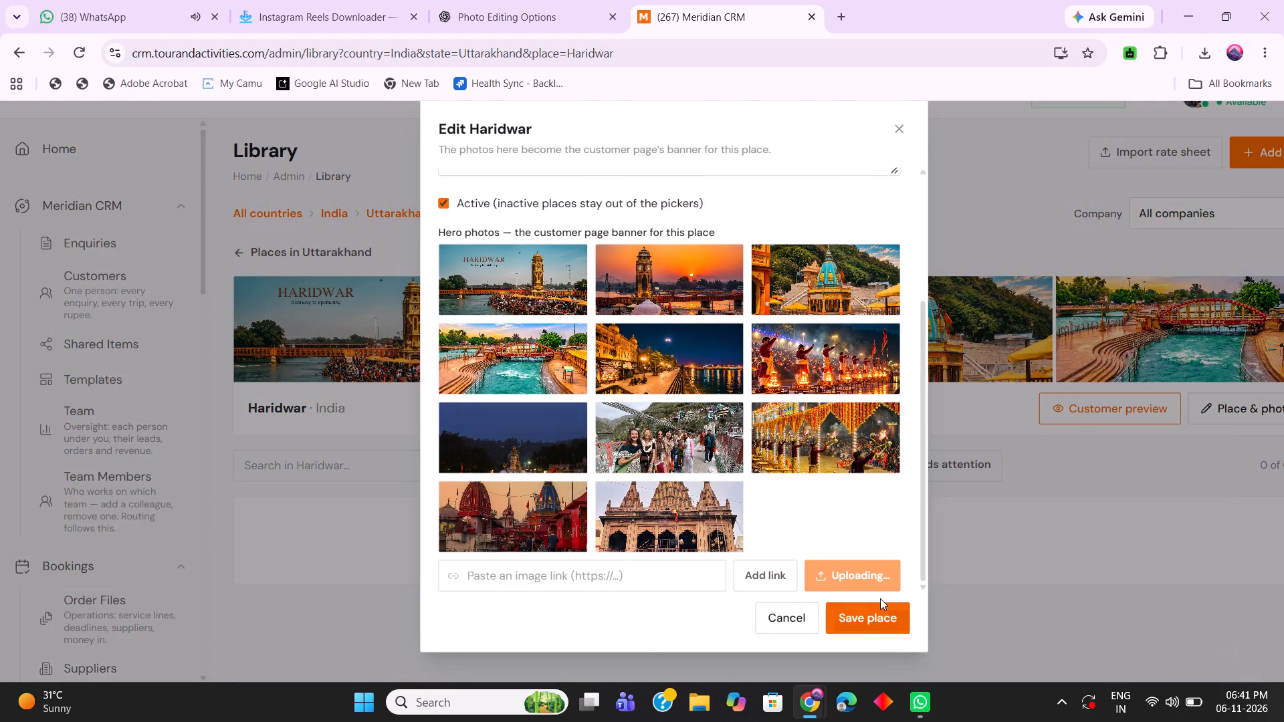
{"action": "left_click", "coordinate": [871, 622]}
Add "Image-67799" from the Haridwar_tour folder to Haridwar's hero photos and save the place.
{"action": "left_click", "coordinate": [1241, 425]}
{"action": "left_click", "coordinate": [1245, 414]}
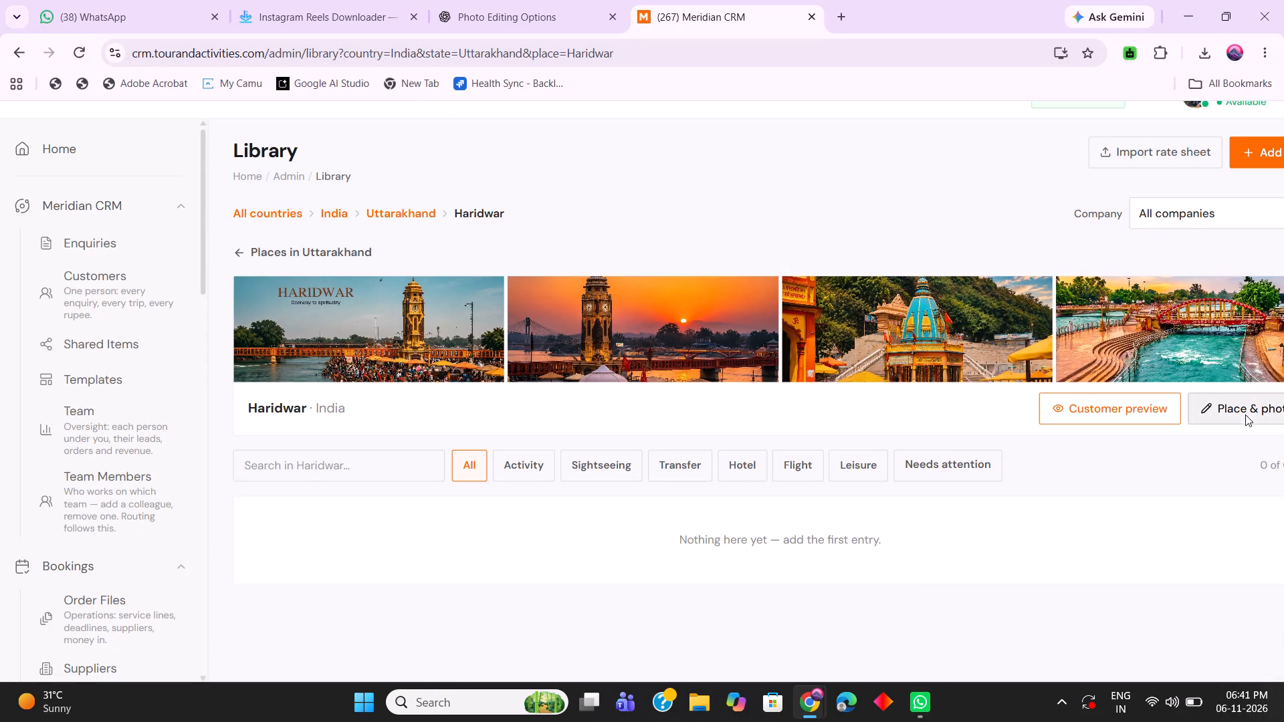
{"action": "scroll", "coordinate": [724, 515], "scroll_direction": "down", "scroll_amount": 6}
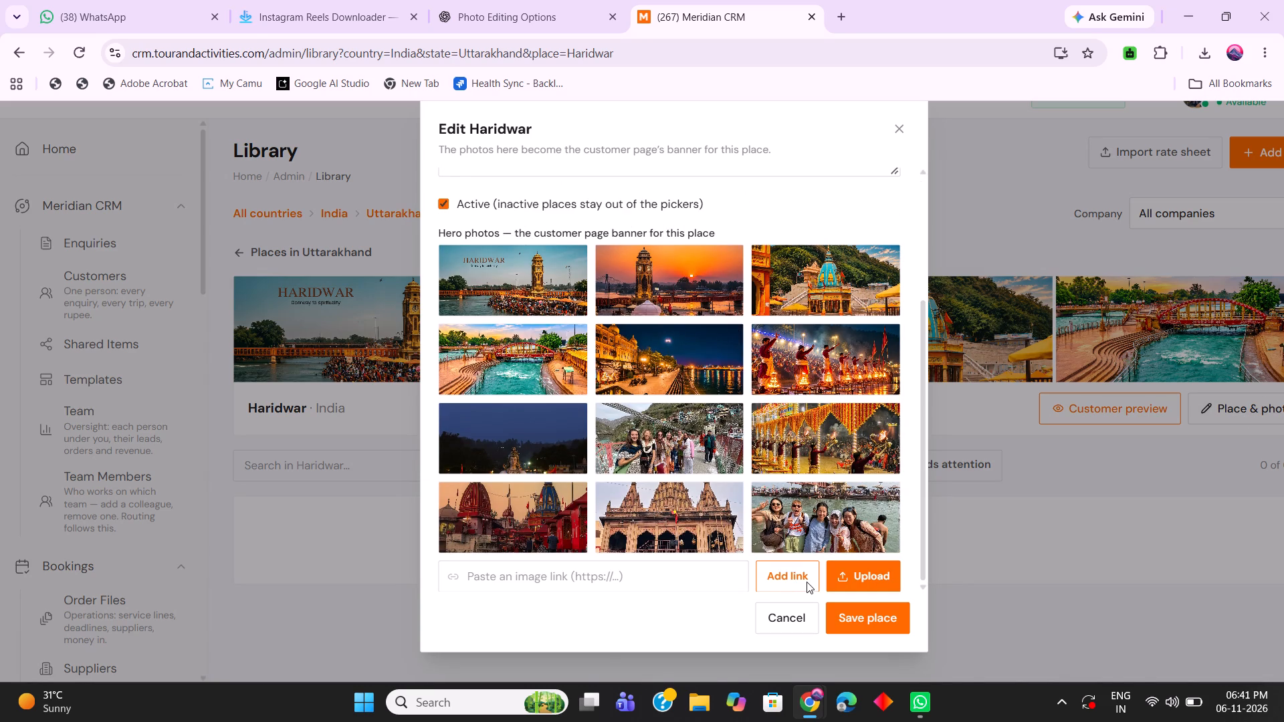
{"action": "scroll", "coordinate": [791, 504], "scroll_direction": "down", "scroll_amount": 1}
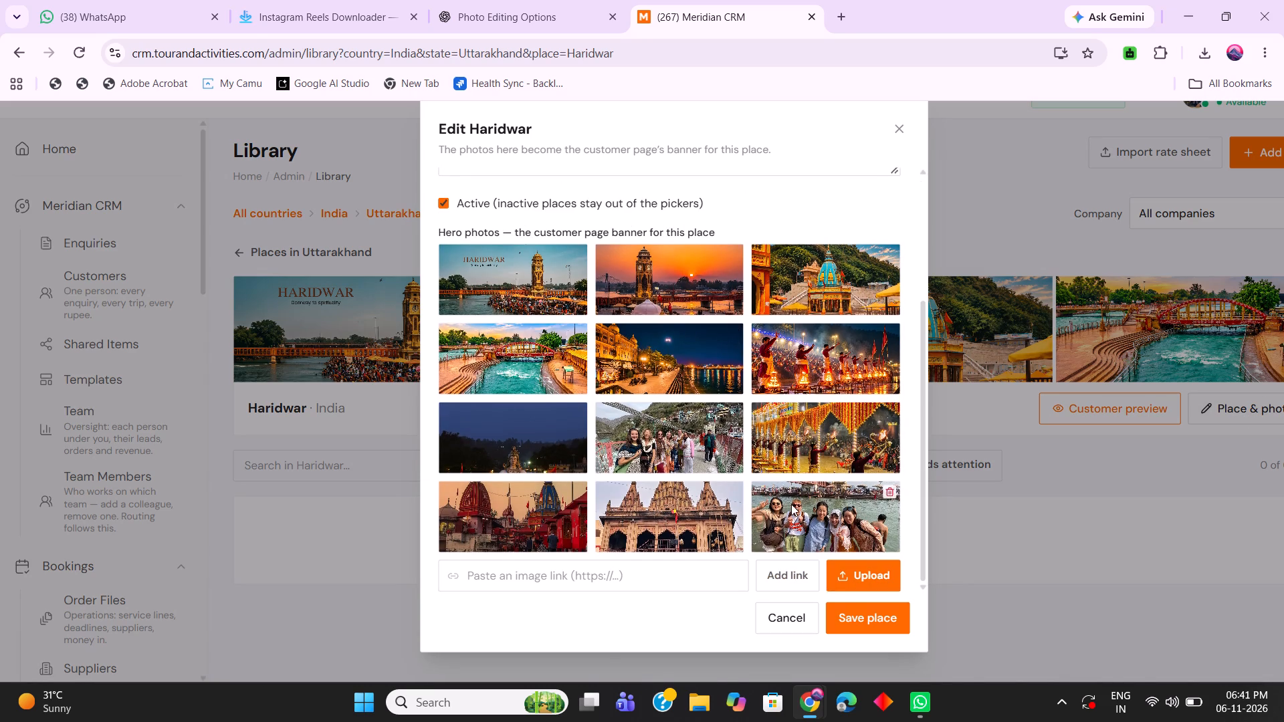
{"action": "left_click", "coordinate": [863, 578]}
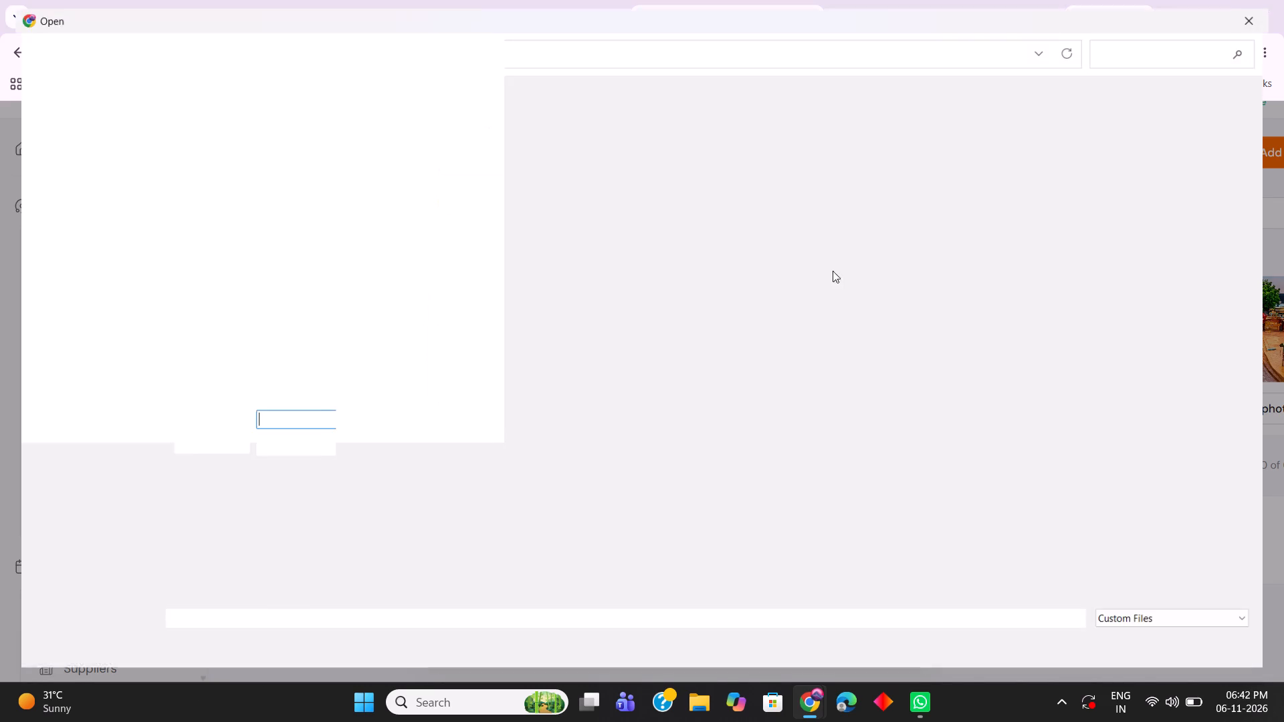
{"action": "scroll", "coordinate": [747, 390], "scroll_direction": "down", "scroll_amount": 2}
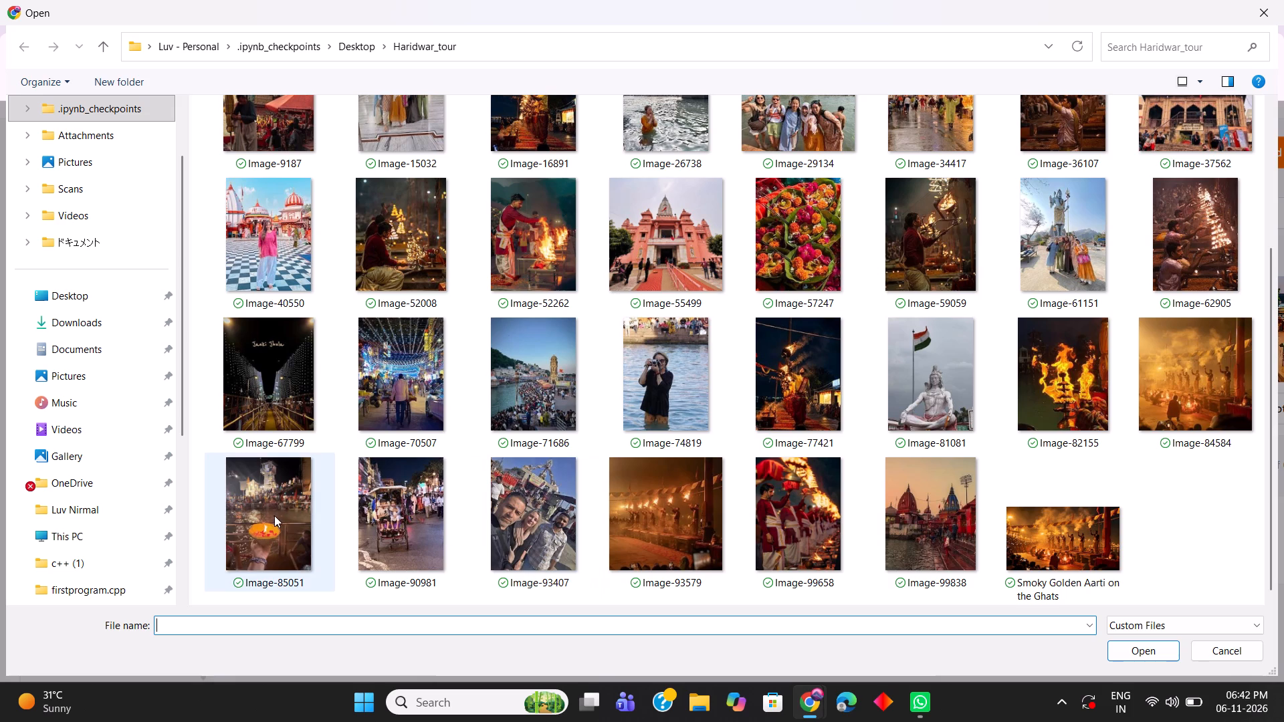
{"action": "double_click", "coordinate": [280, 380]}
{"action": "scroll", "coordinate": [840, 476], "scroll_direction": "down", "scroll_amount": 3}
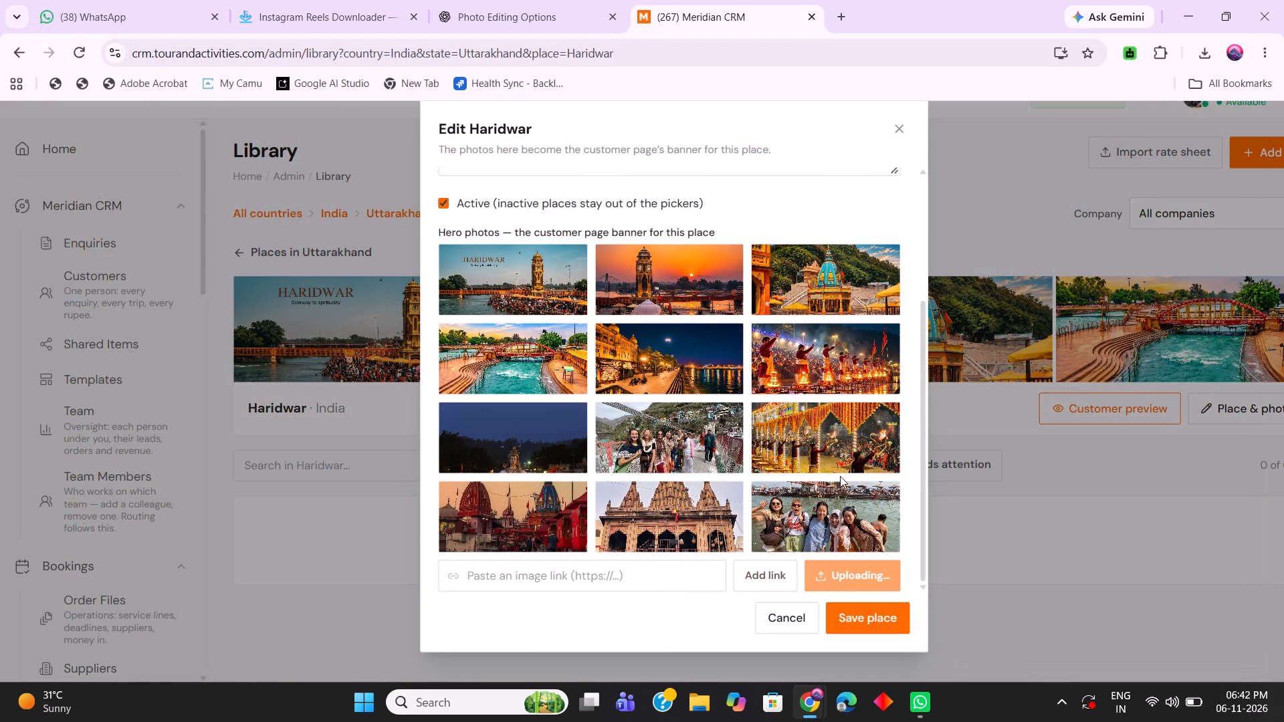
{"action": "scroll", "coordinate": [840, 476], "scroll_direction": "down", "scroll_amount": 4}
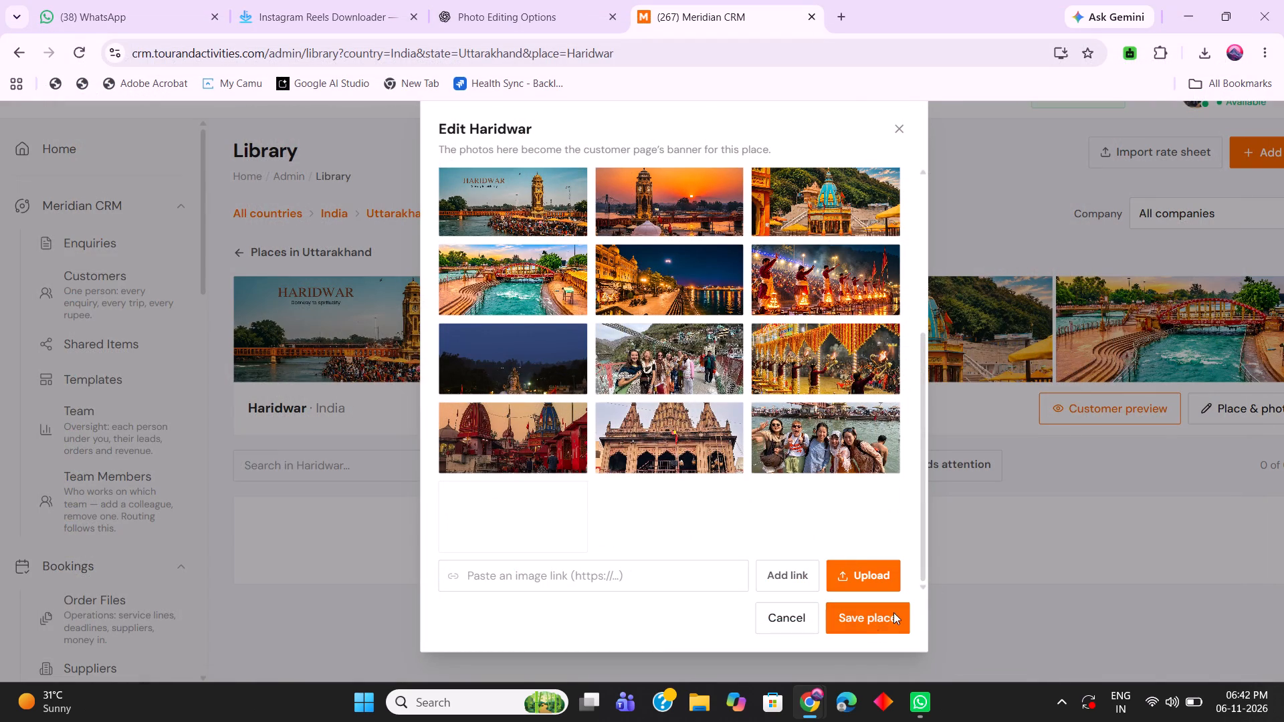
{"action": "left_click", "coordinate": [879, 610]}
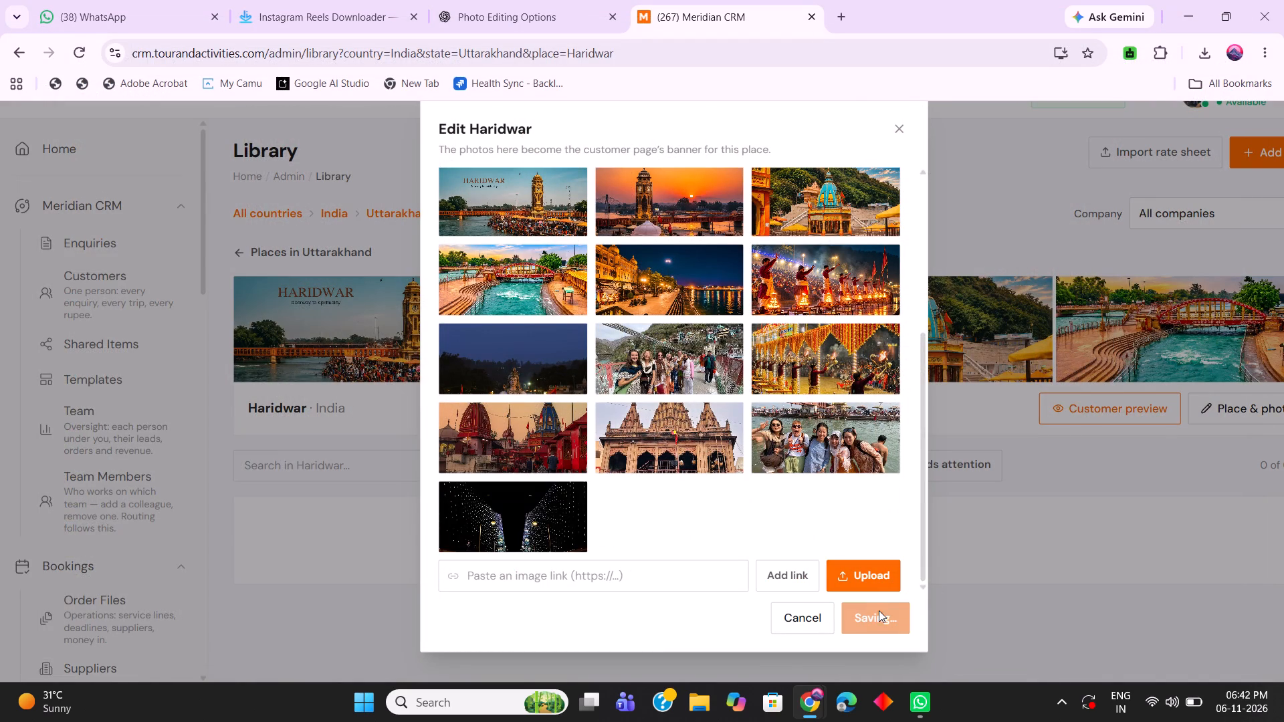
Open Haridwar's customer preview and review the first seven banner photos in laptop view.
{"action": "left_click", "coordinate": [1065, 389]}
{"action": "left_click", "coordinate": [1073, 414]}
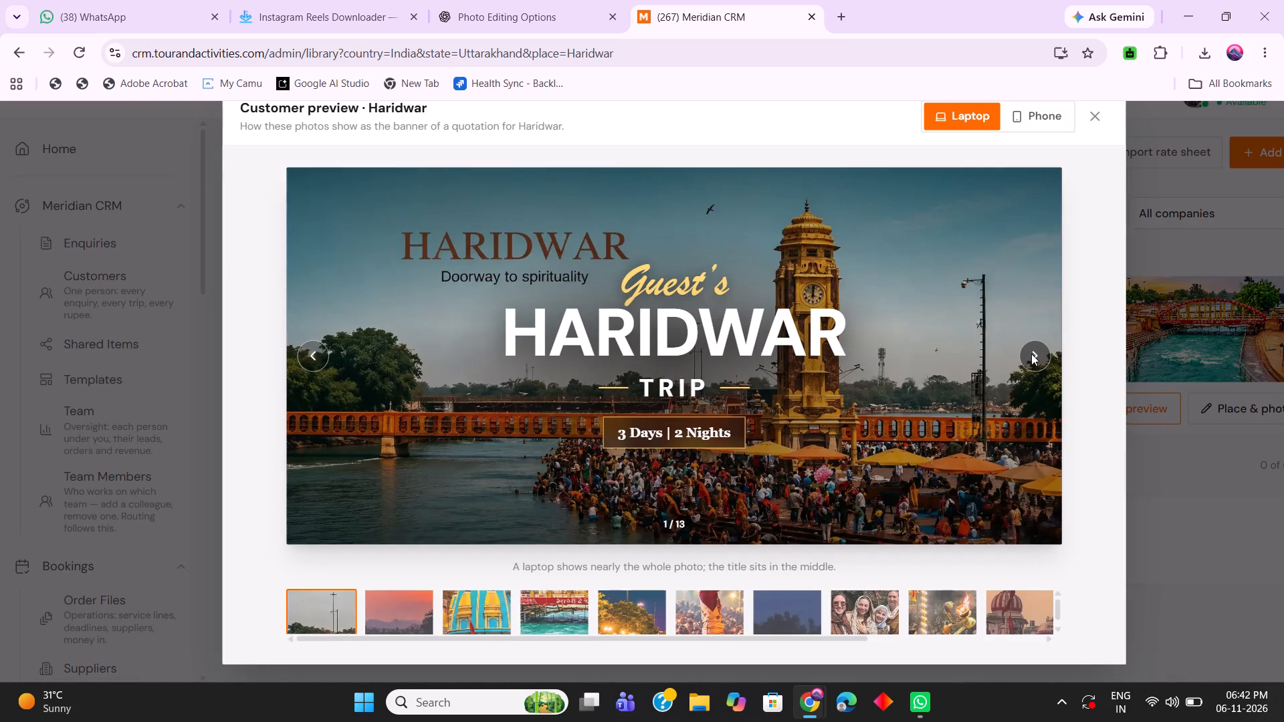
{"action": "left_click", "coordinate": [1031, 354]}
{"action": "left_click", "coordinate": [1031, 354]}
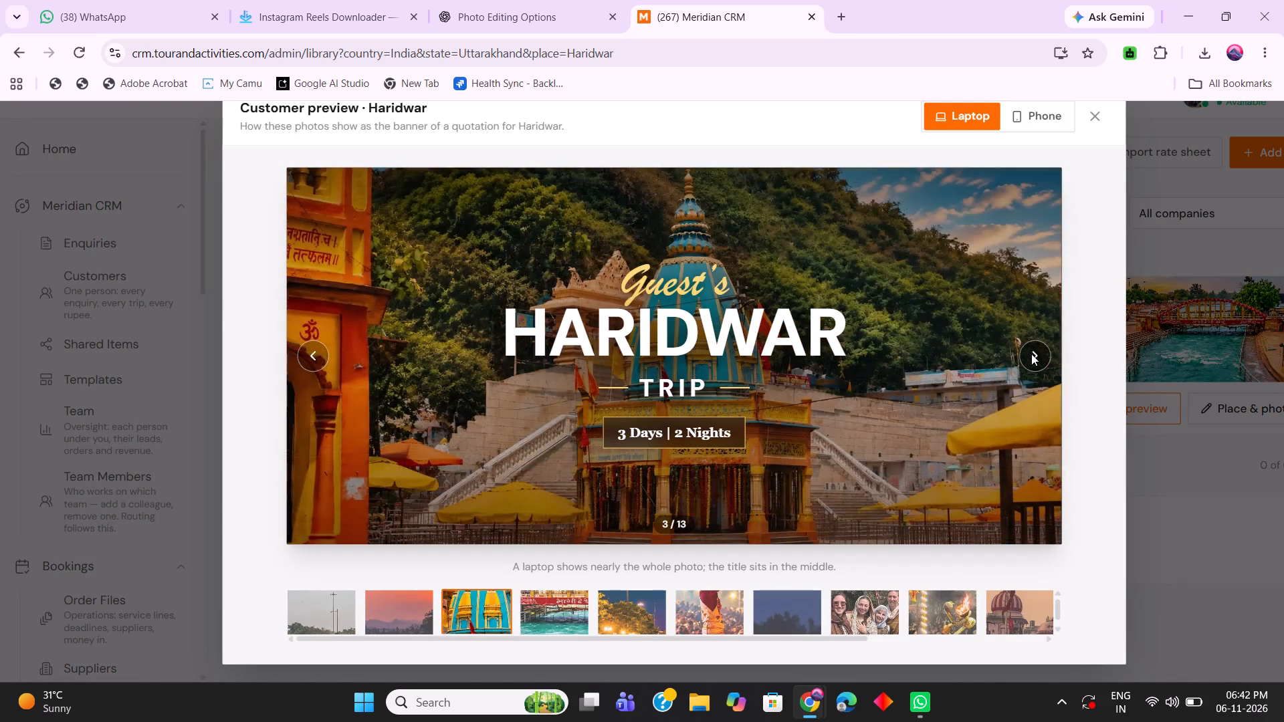
{"action": "left_click", "coordinate": [1031, 354]}
{"action": "left_click", "coordinate": [1031, 354]}
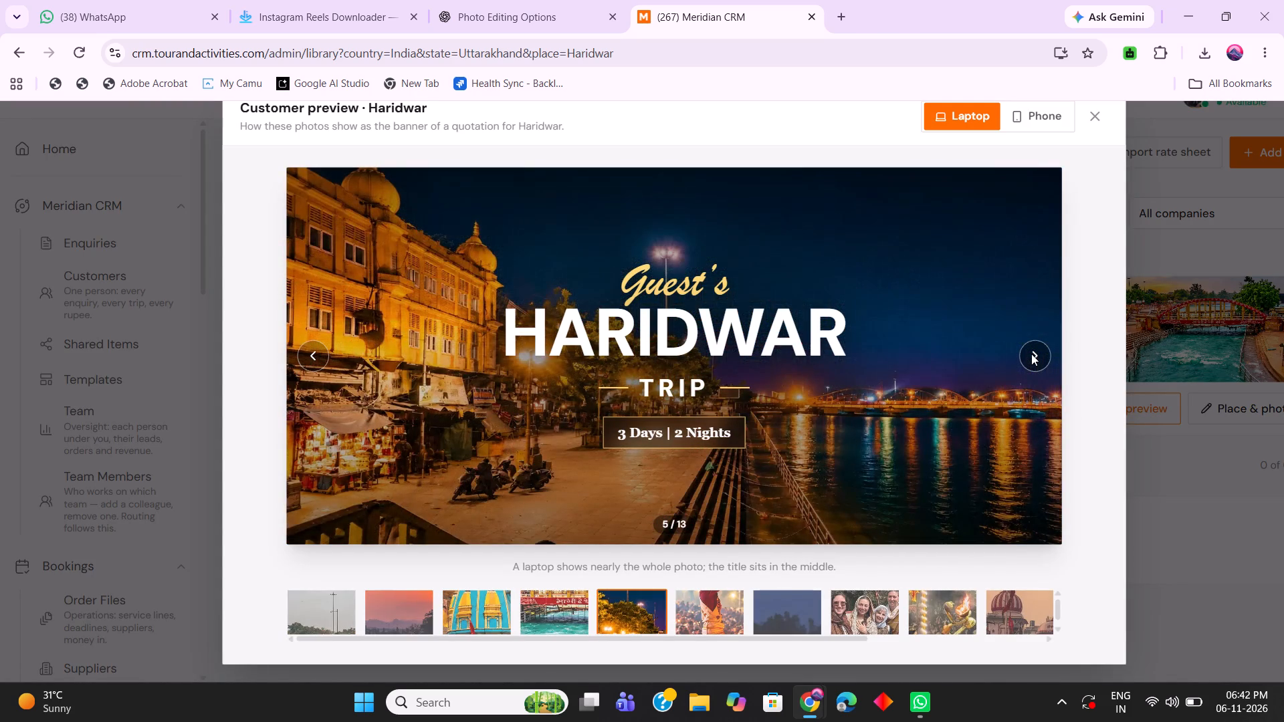
{"action": "left_click", "coordinate": [1031, 354]}
{"action": "left_click", "coordinate": [1031, 354]}
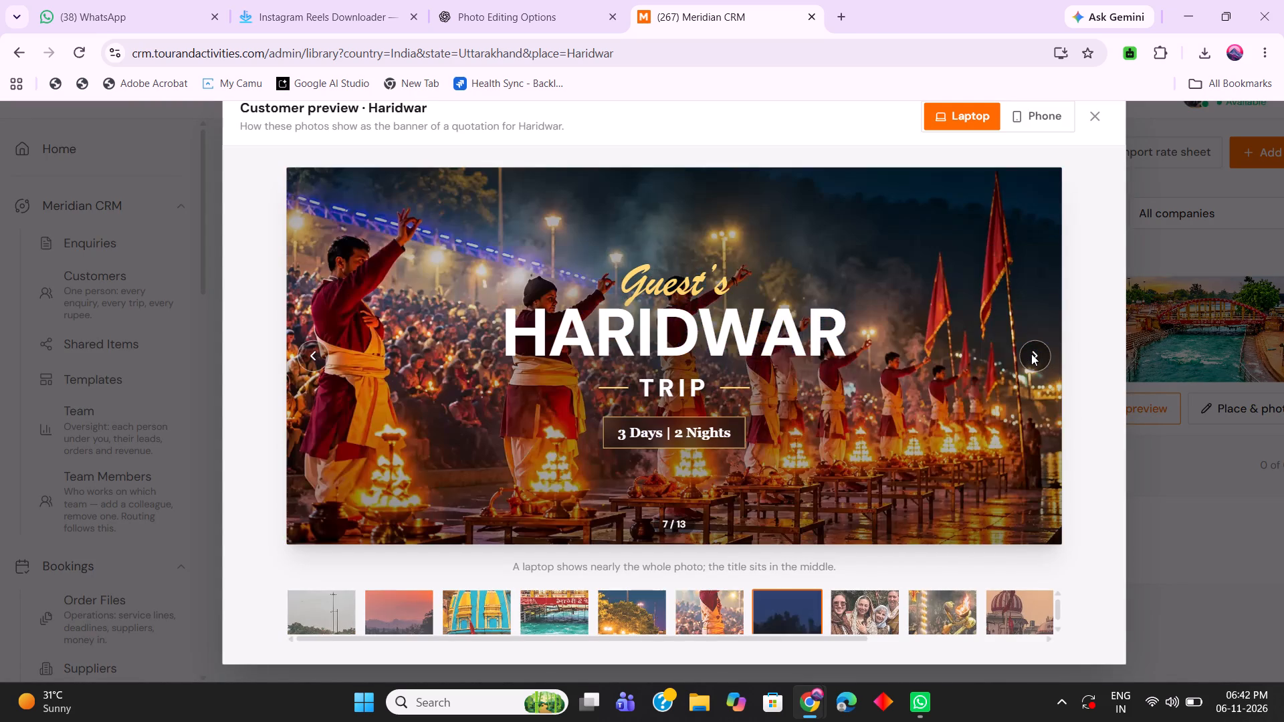
{"action": "left_click", "coordinate": [791, 366]}
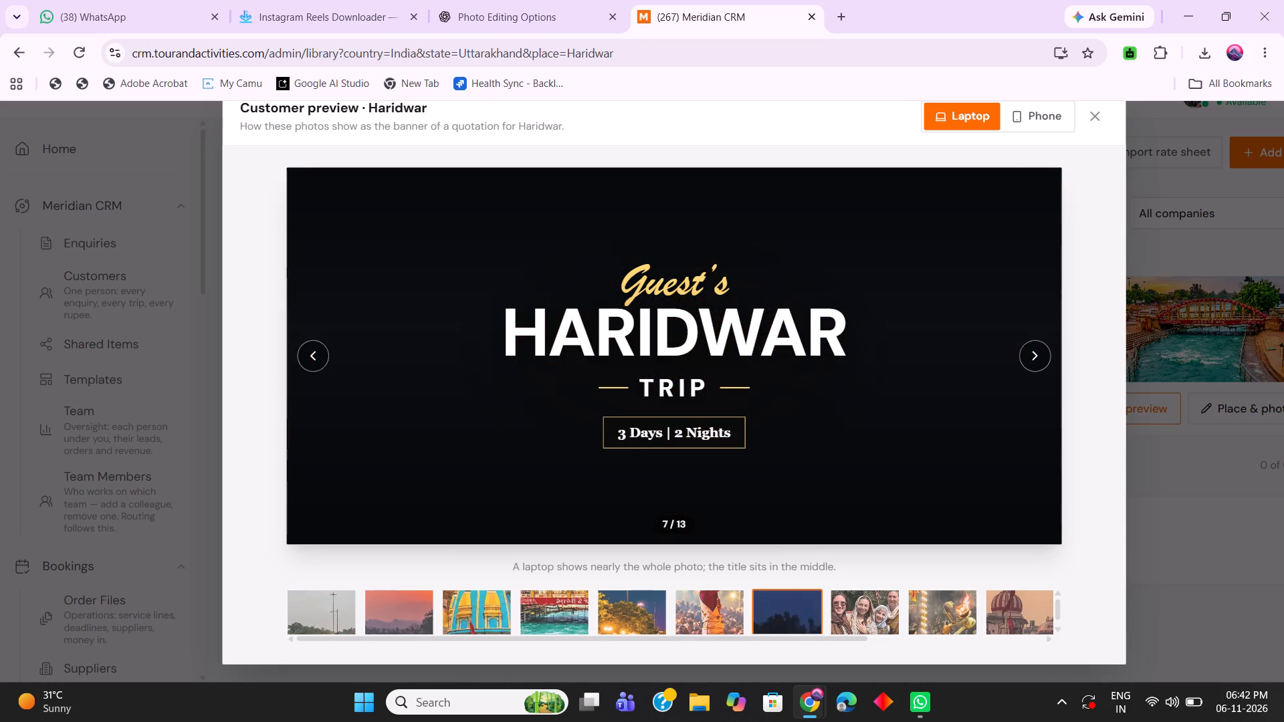
{"action": "left_click", "coordinate": [318, 358]}
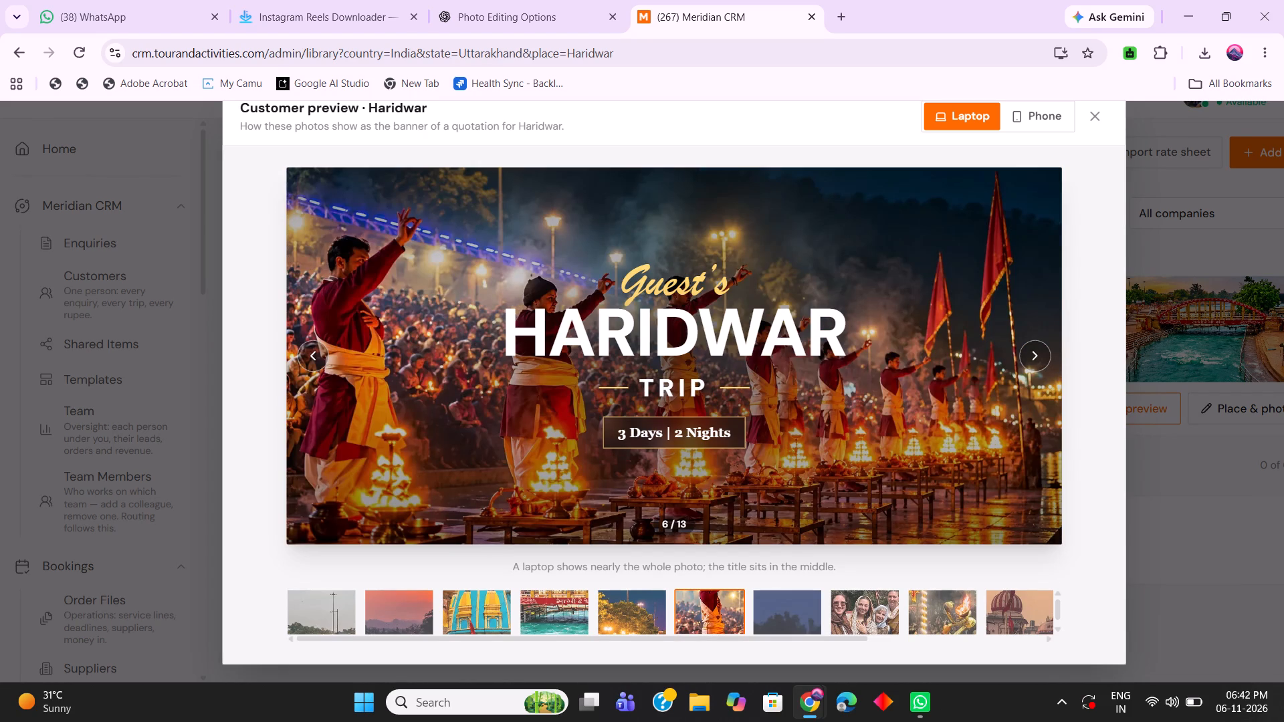
{"action": "scroll", "coordinate": [528, 602], "scroll_direction": "right", "scroll_amount": 5}
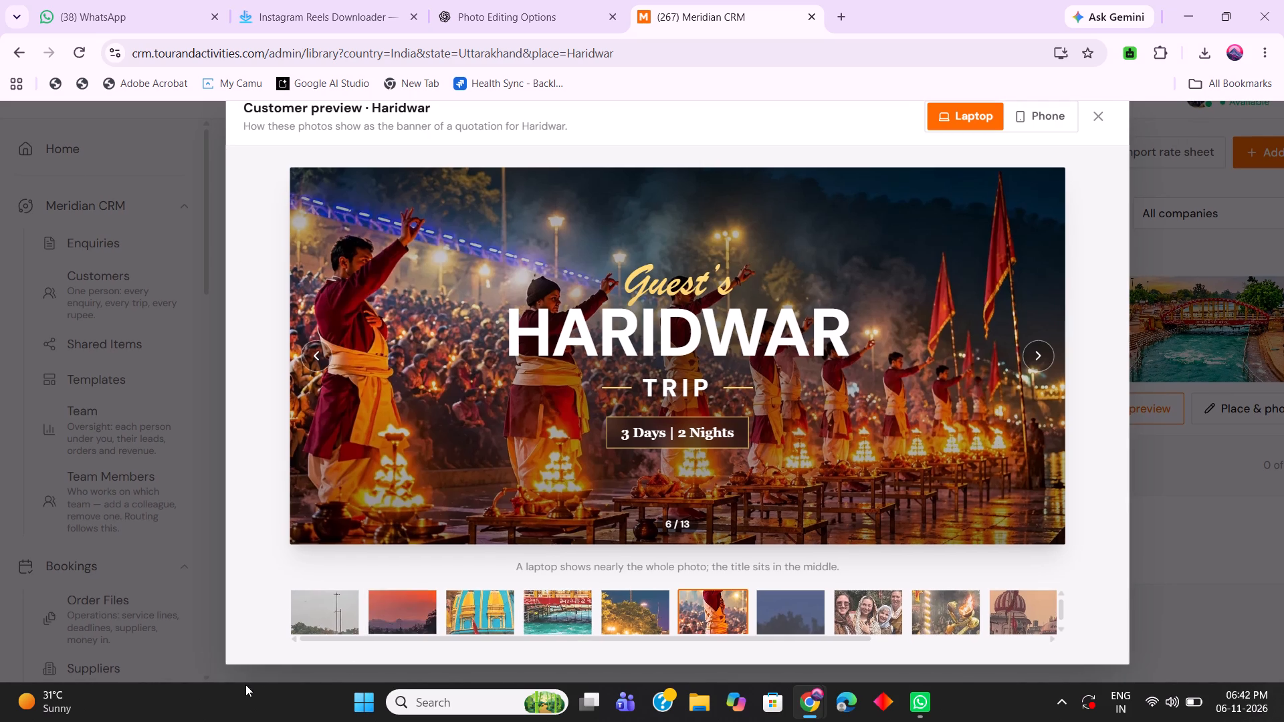
Review the rest of Haridwar's banner photos in laptop view, through to the last one.
{"action": "left_click", "coordinate": [1046, 347]}
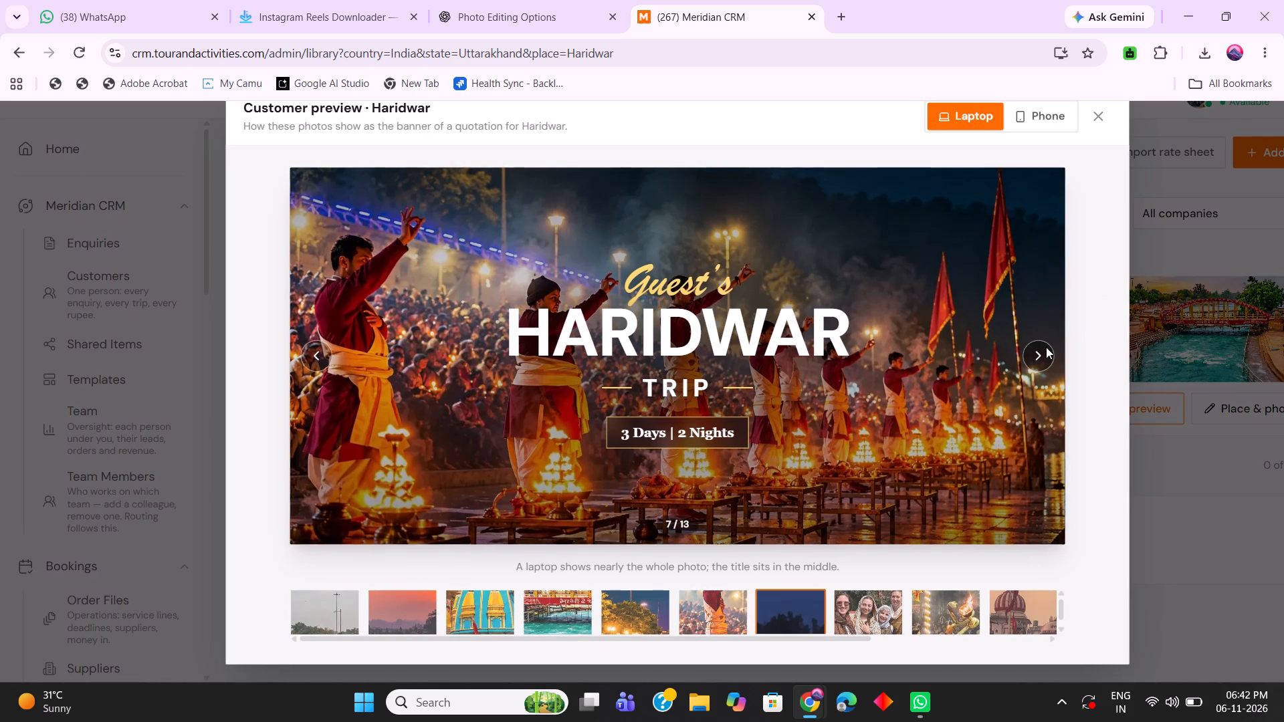
{"action": "left_click", "coordinate": [1046, 347]}
{"action": "left_click", "coordinate": [1046, 347]}
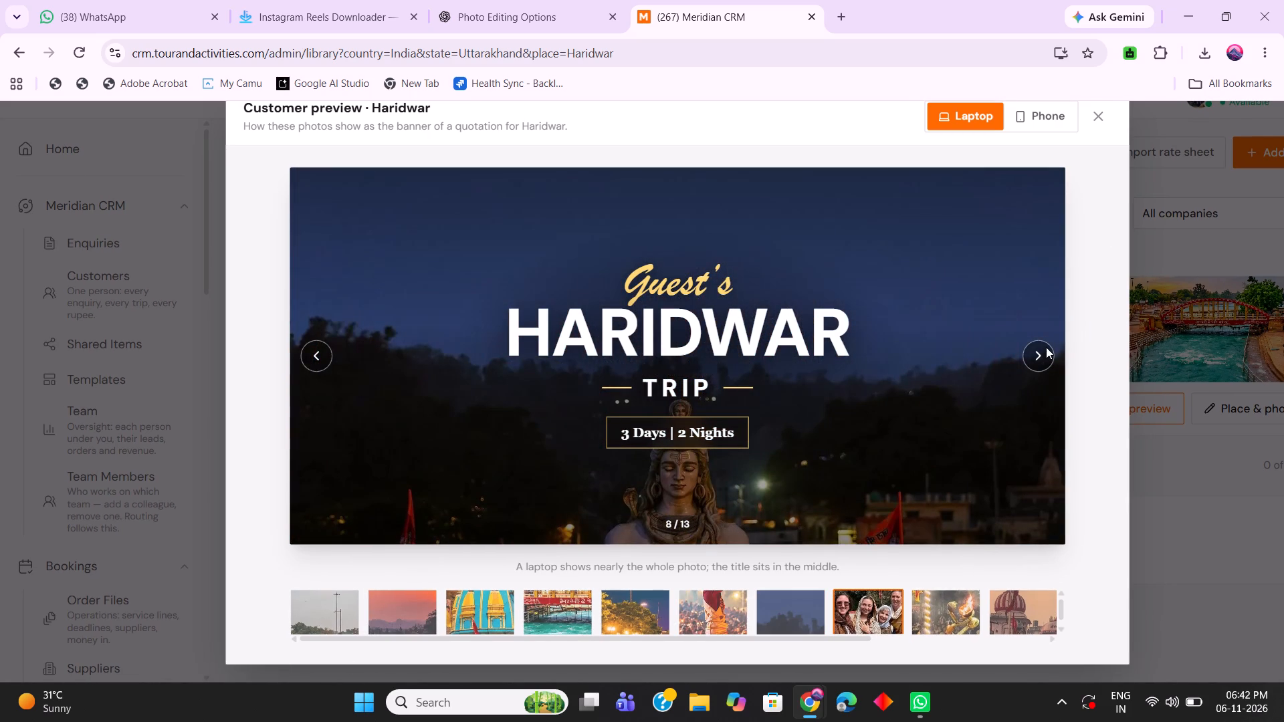
{"action": "triple_click", "coordinate": [1046, 347]}
{"action": "triple_click", "coordinate": [1046, 347]}
{"action": "left_click_drag", "start_coordinate": [1046, 347], "coordinate": [1035, 352]}
{"action": "left_click", "coordinate": [1035, 352]}
{"action": "triple_click", "coordinate": [1035, 352]}
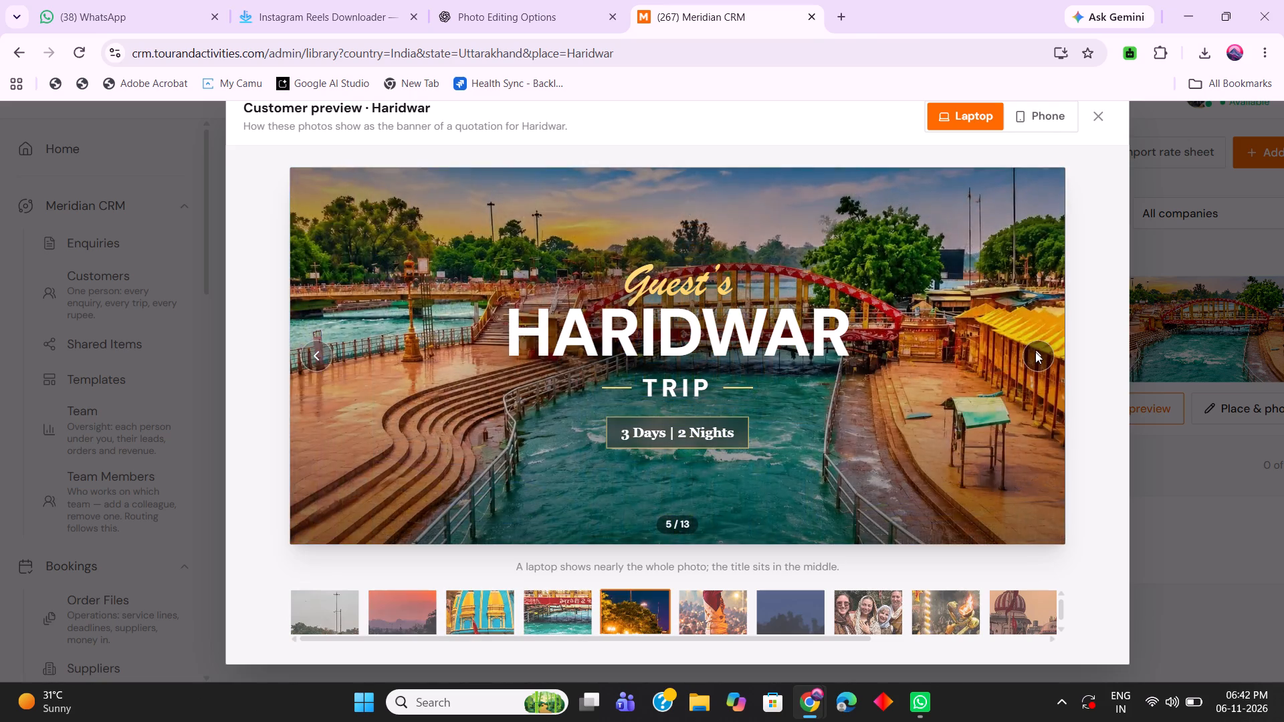
{"action": "left_click", "coordinate": [1035, 352]}
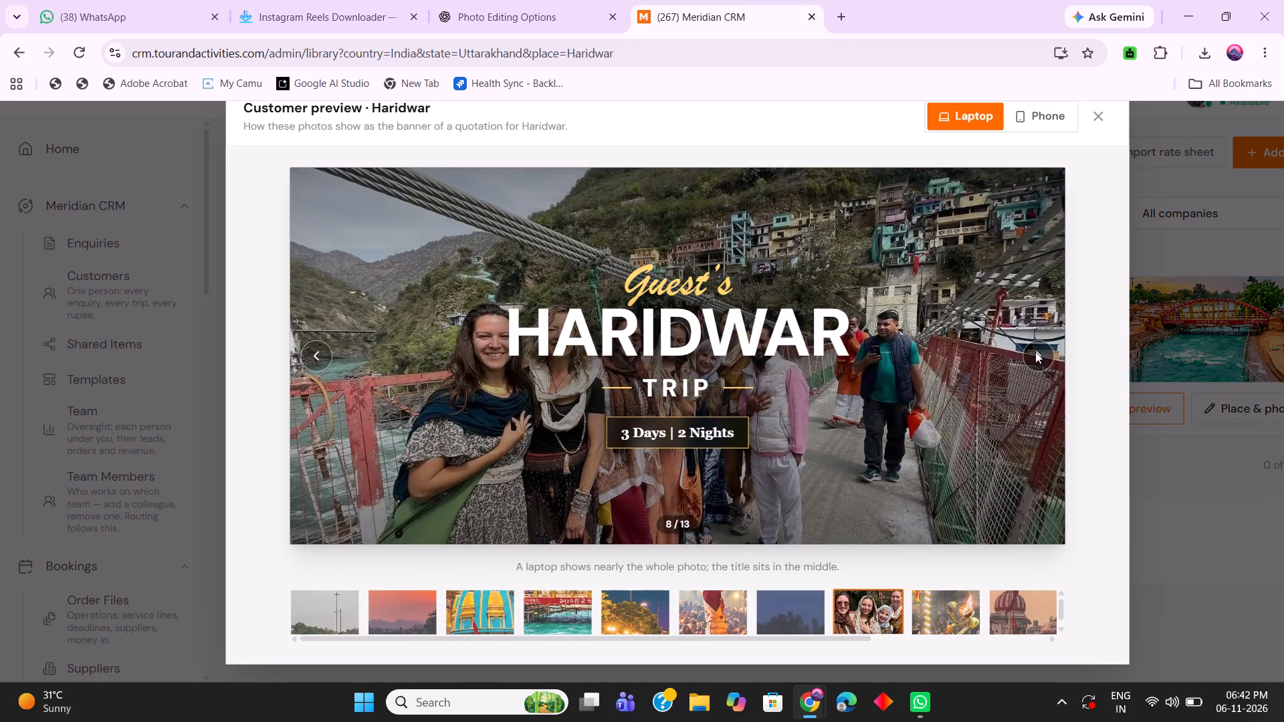
{"action": "left_click", "coordinate": [314, 359]}
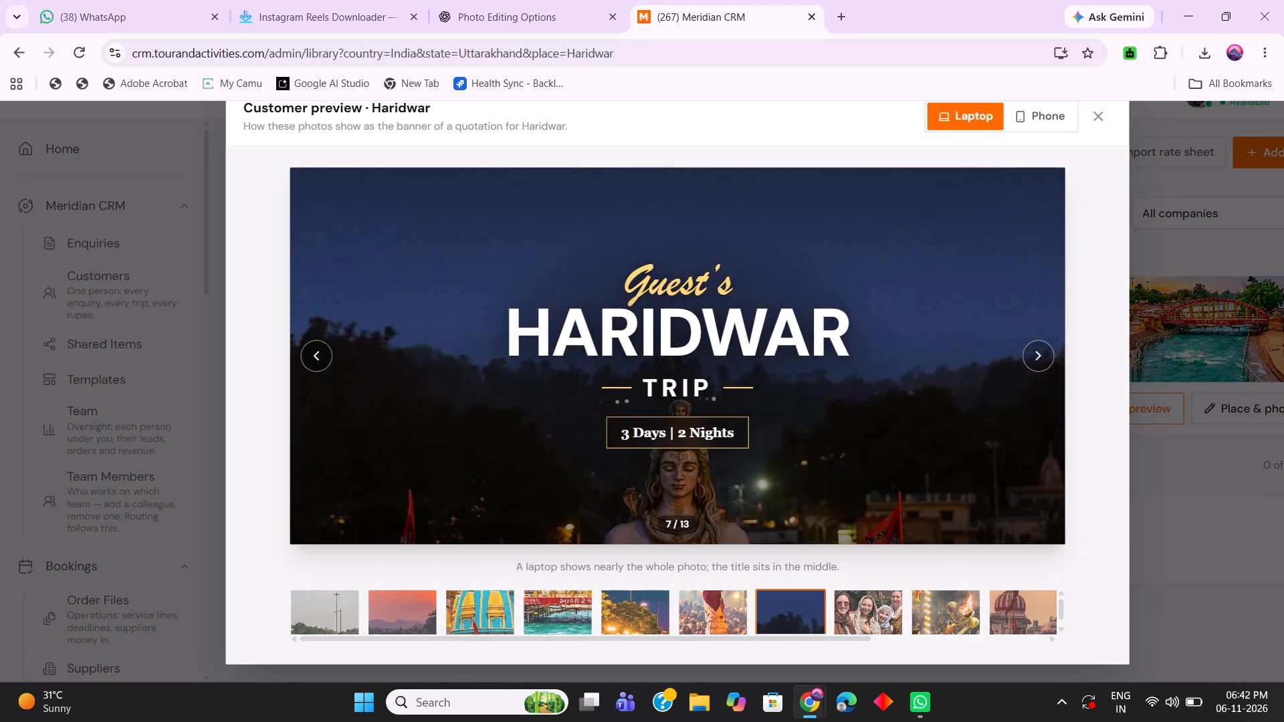
{"action": "left_click", "coordinate": [1027, 351]}
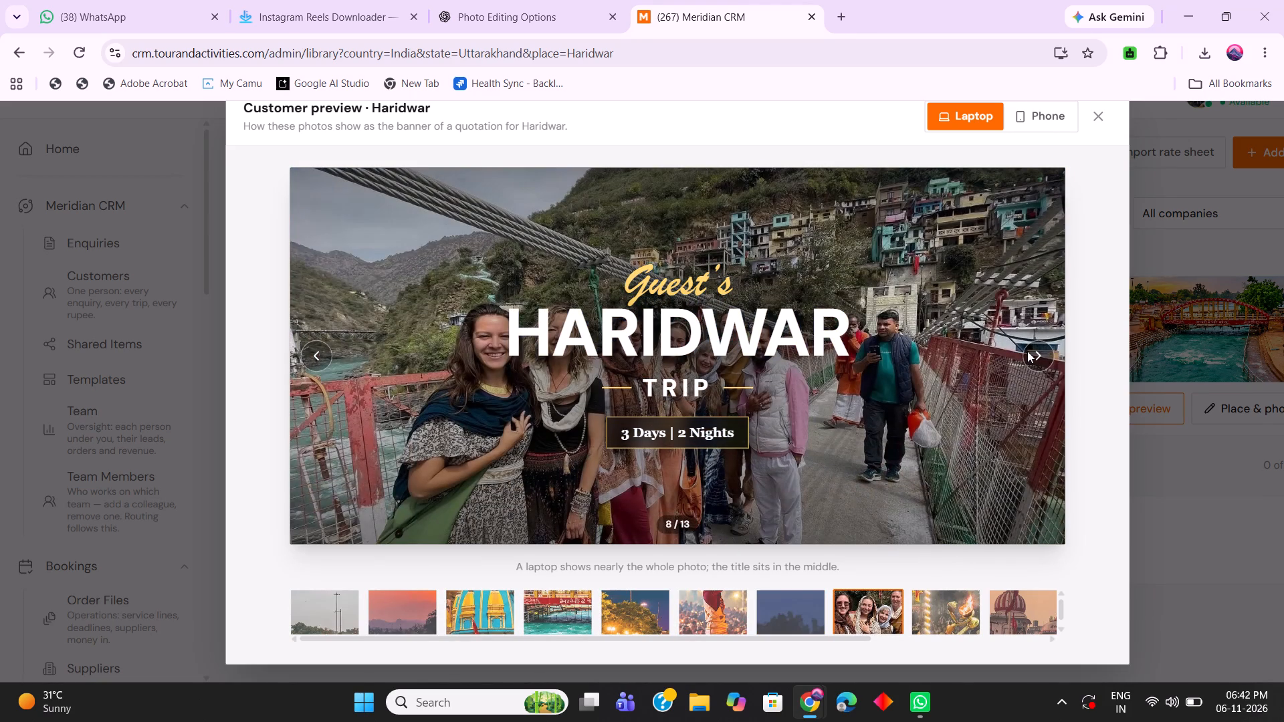
{"action": "left_click", "coordinate": [1027, 351]}
{"action": "left_click", "coordinate": [1027, 351]}
{"action": "left_click", "coordinate": [1027, 351]}
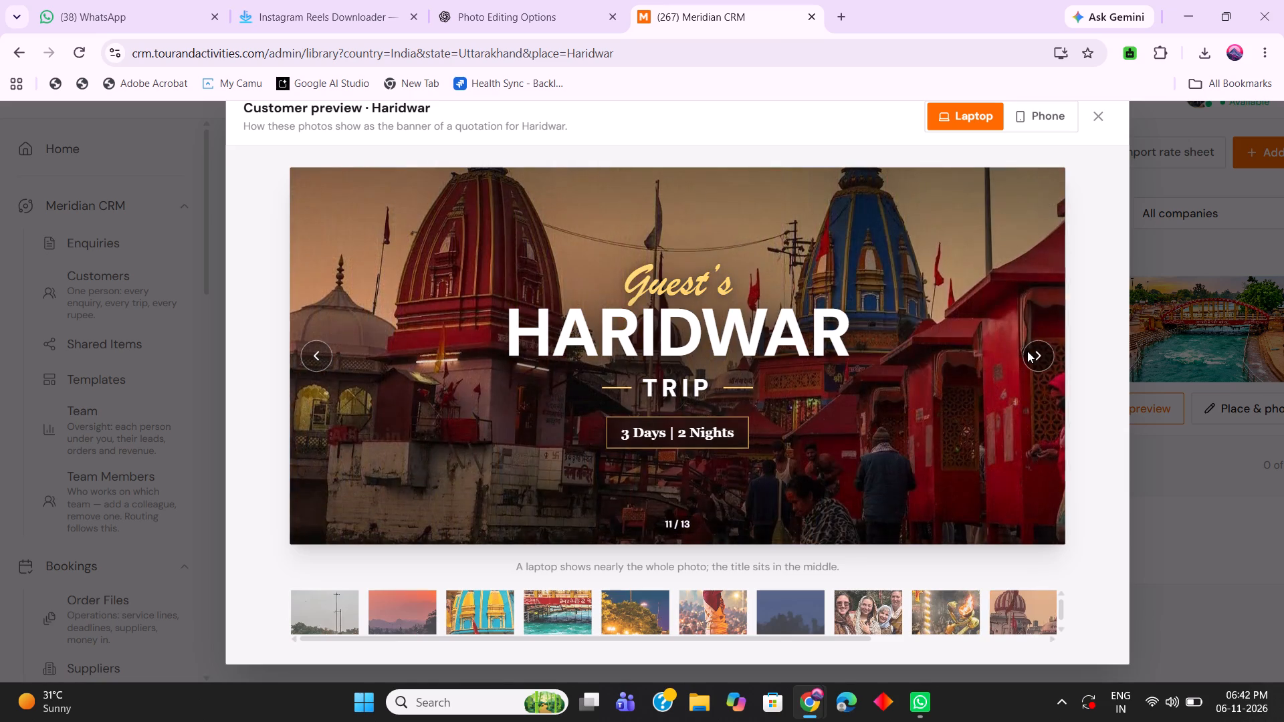
{"action": "left_click", "coordinate": [1027, 351]}
{"action": "left_click", "coordinate": [1027, 351]}
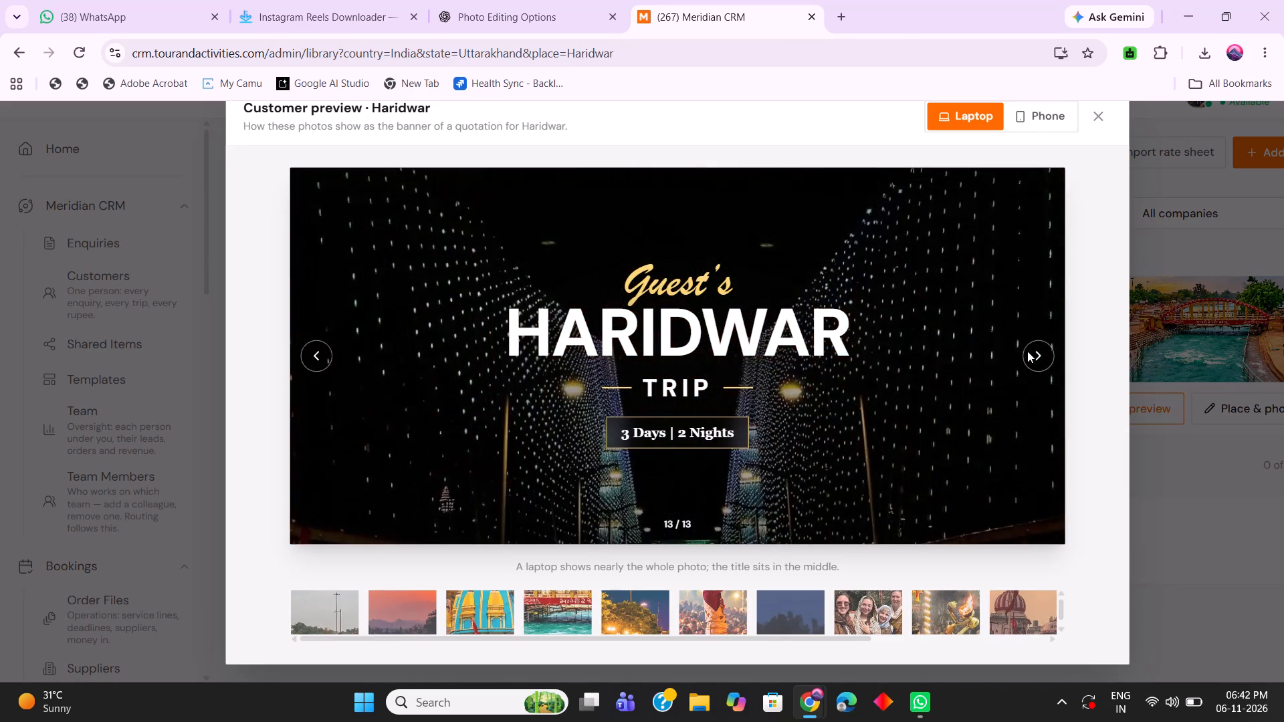
Cycle back through the first six banner photos in laptop view and check the fifth and sixth individually.
{"action": "left_click", "coordinate": [1027, 351]}
{"action": "left_click", "coordinate": [1027, 351]}
{"action": "left_click", "coordinate": [1027, 351]}
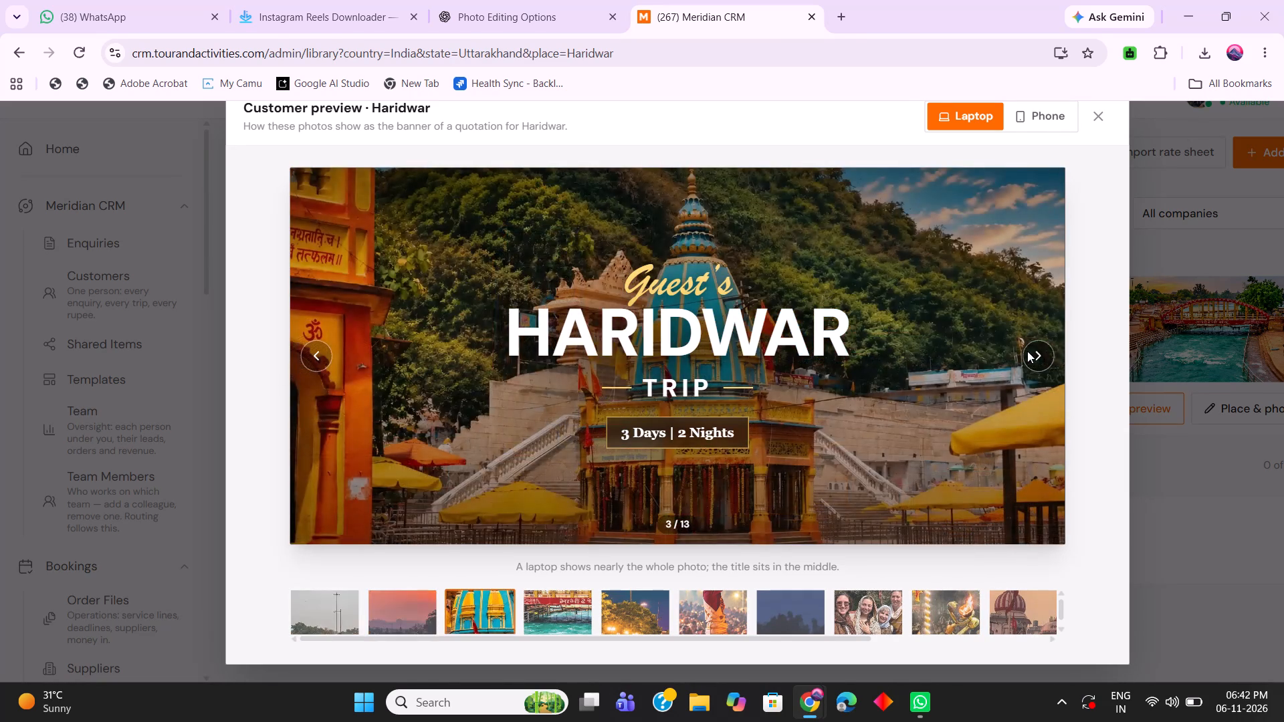
{"action": "left_click", "coordinate": [1027, 351]}
{"action": "left_click", "coordinate": [1027, 351]}
{"action": "left_click", "coordinate": [1027, 351]}
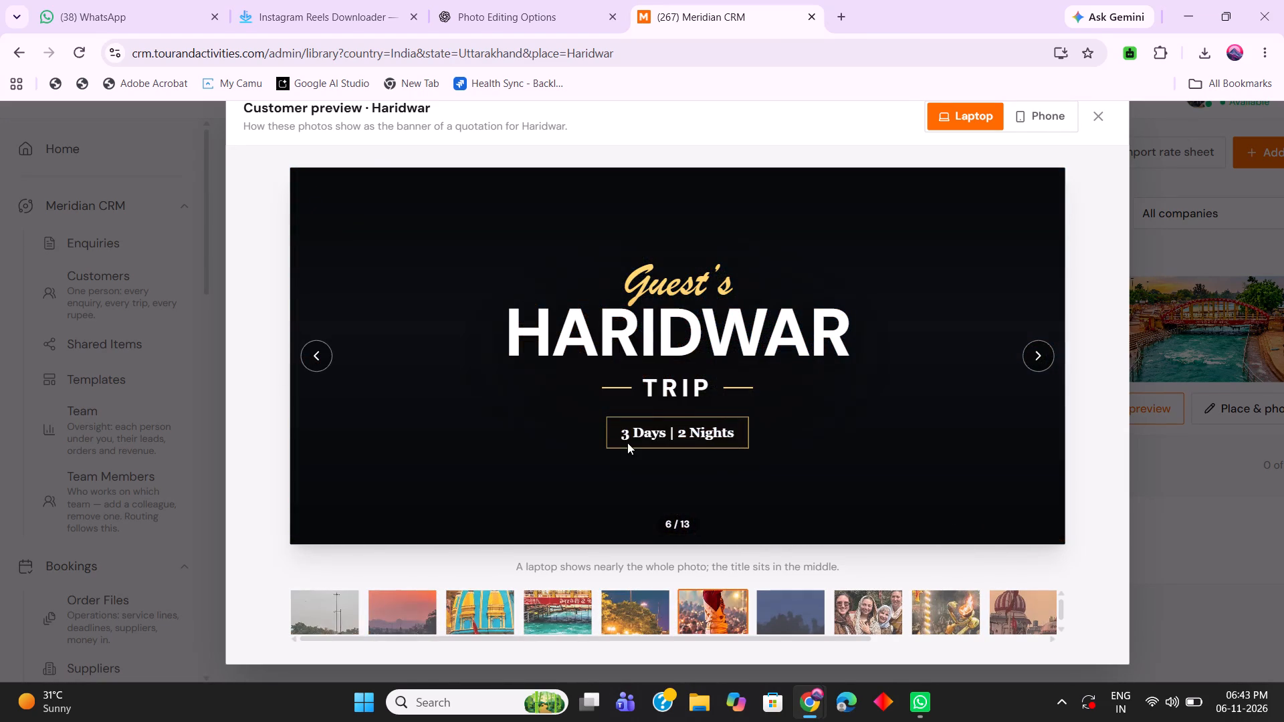
{"action": "left_click", "coordinate": [655, 607]}
{"action": "left_click", "coordinate": [706, 616]}
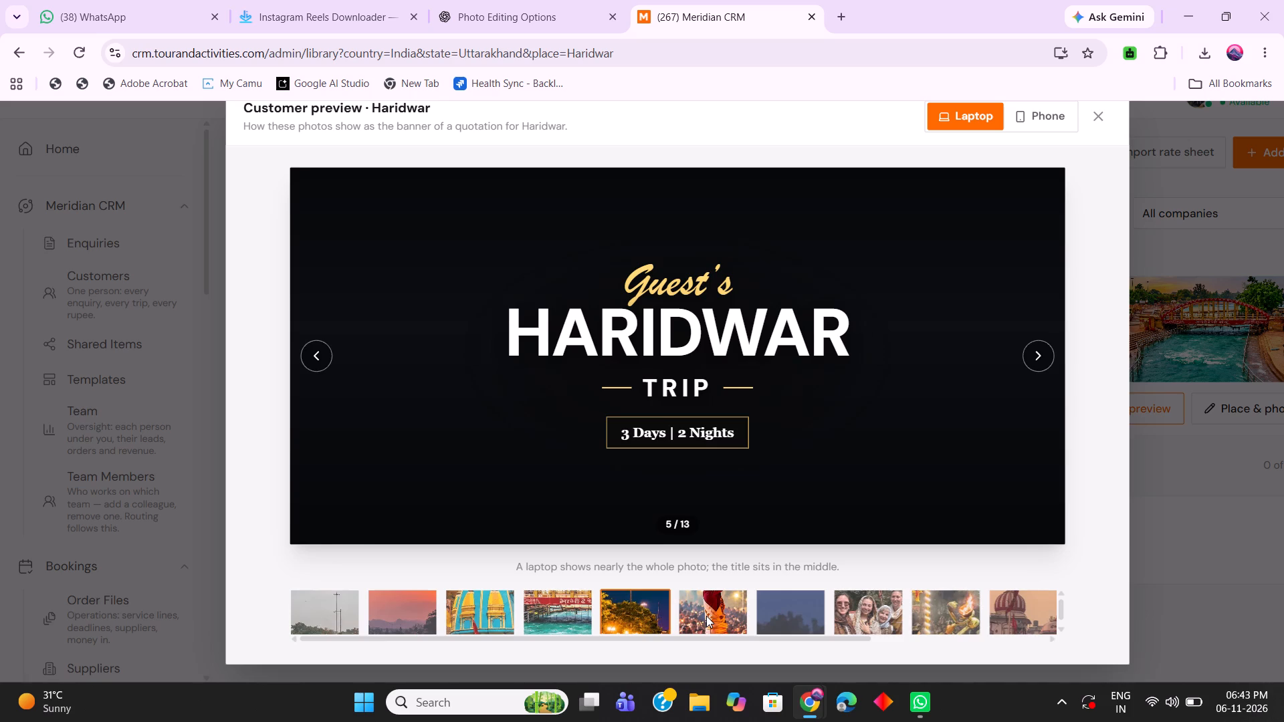
Check the Ganga aarti banner photo in phone view and close the customer preview.
{"action": "left_click", "coordinate": [1051, 129]}
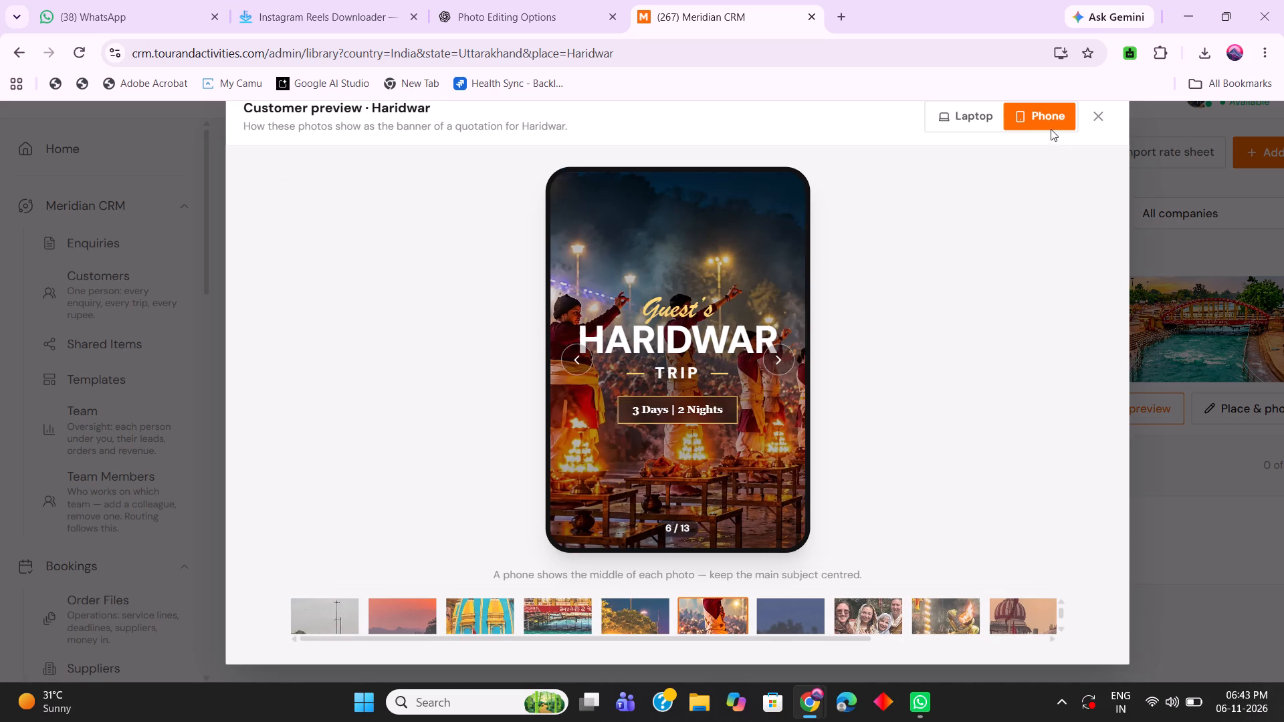
{"action": "left_click", "coordinate": [1093, 126]}
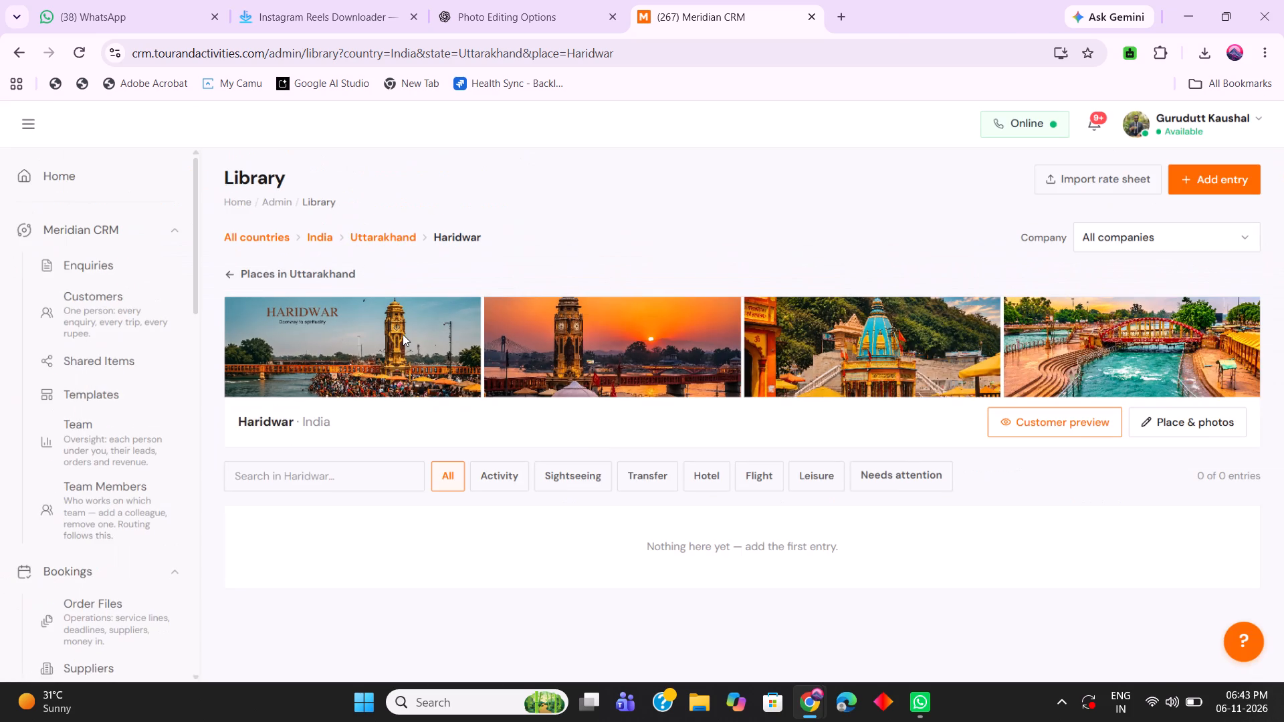
Reopen Haridwar's customer preview, check the first banner photo in laptop view and close the preview.
{"action": "left_click", "coordinate": [1018, 431]}
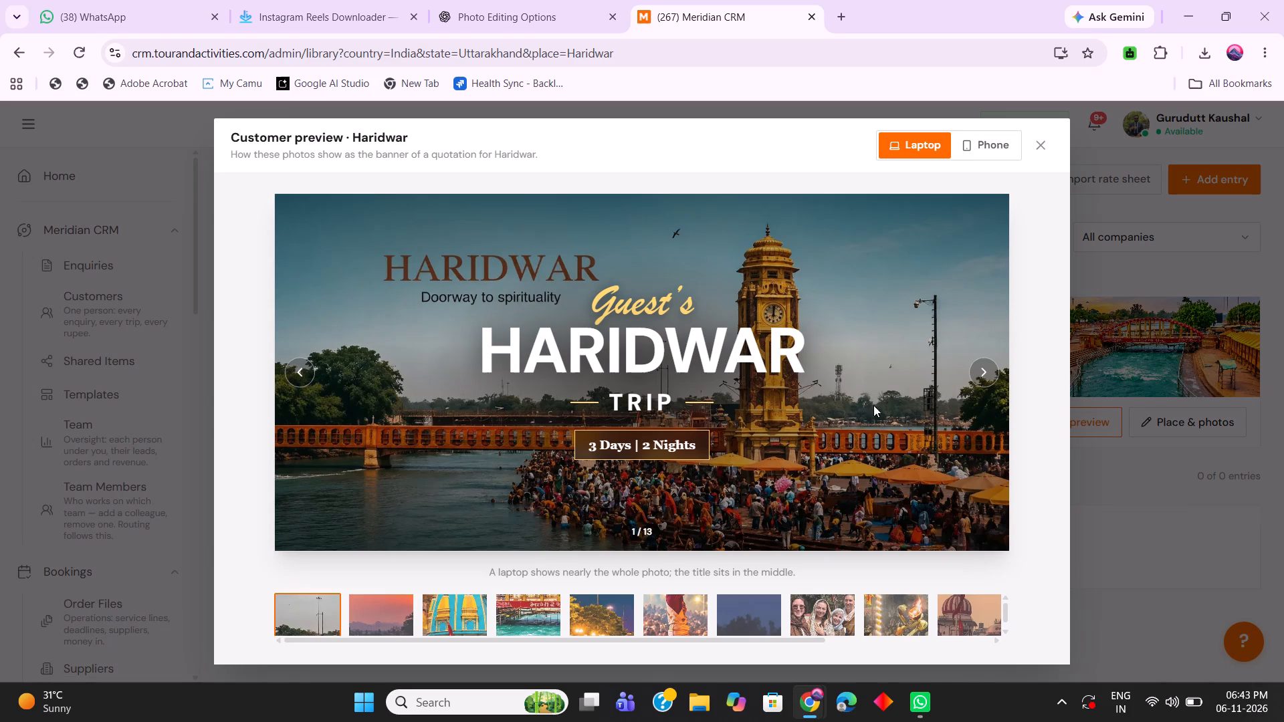
{"action": "scroll", "coordinate": [829, 378], "scroll_direction": "down", "scroll_amount": 3}
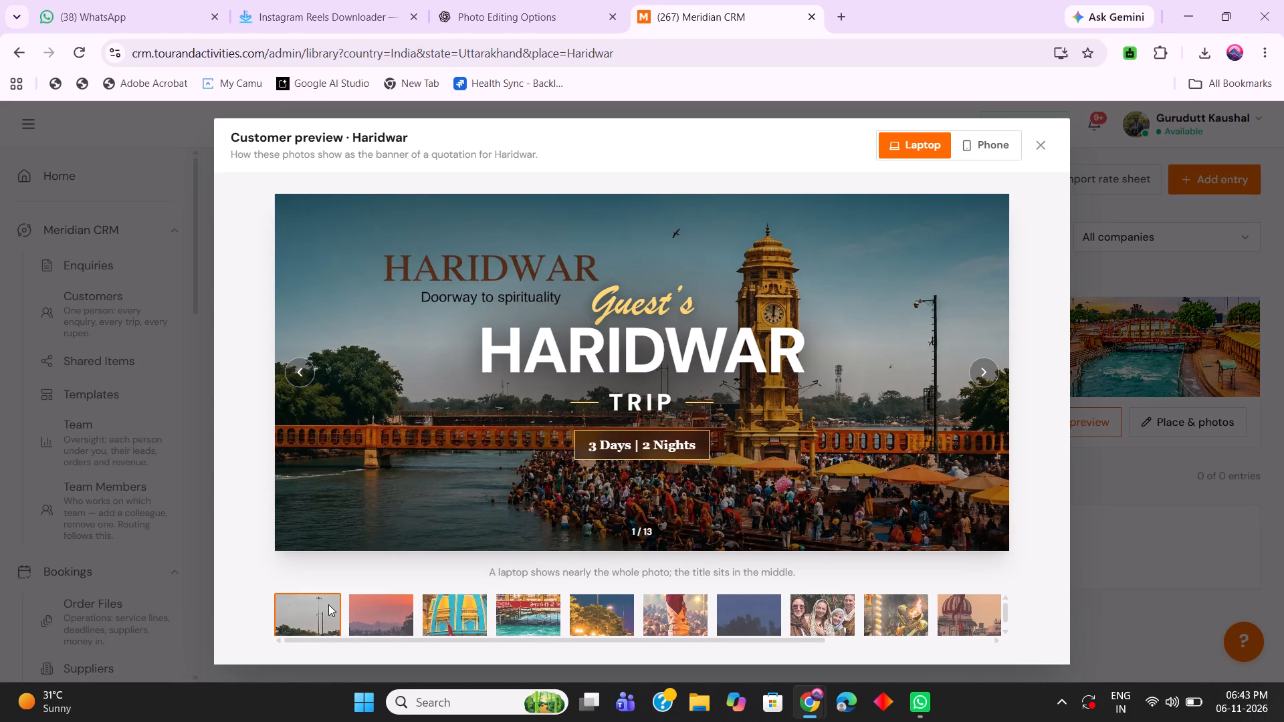
{"action": "left_click", "coordinate": [327, 604]}
{"action": "left_click", "coordinate": [1042, 149]}
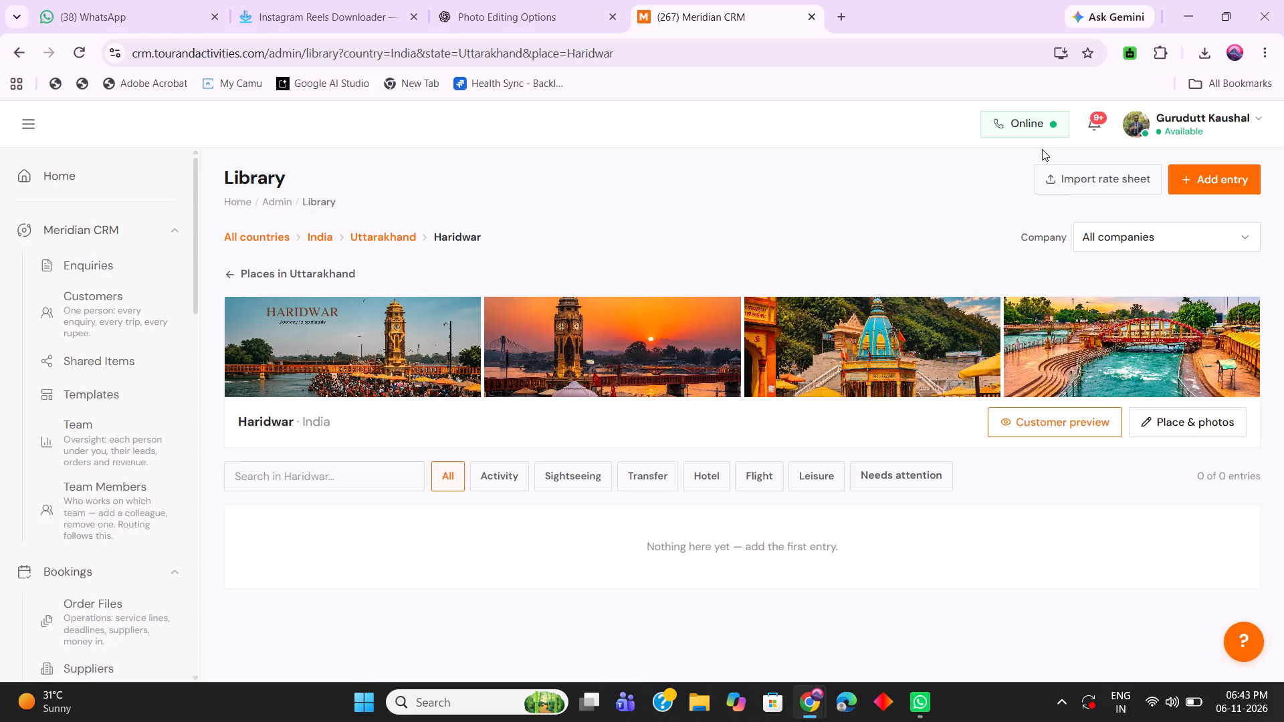
Delete the first five hero photos from Haridwar, from the titled clock tower to the night riverside promenade, and save the place.
{"action": "left_click", "coordinate": [1178, 419]}
{"action": "scroll", "coordinate": [552, 636], "scroll_direction": "down", "scroll_amount": 1}
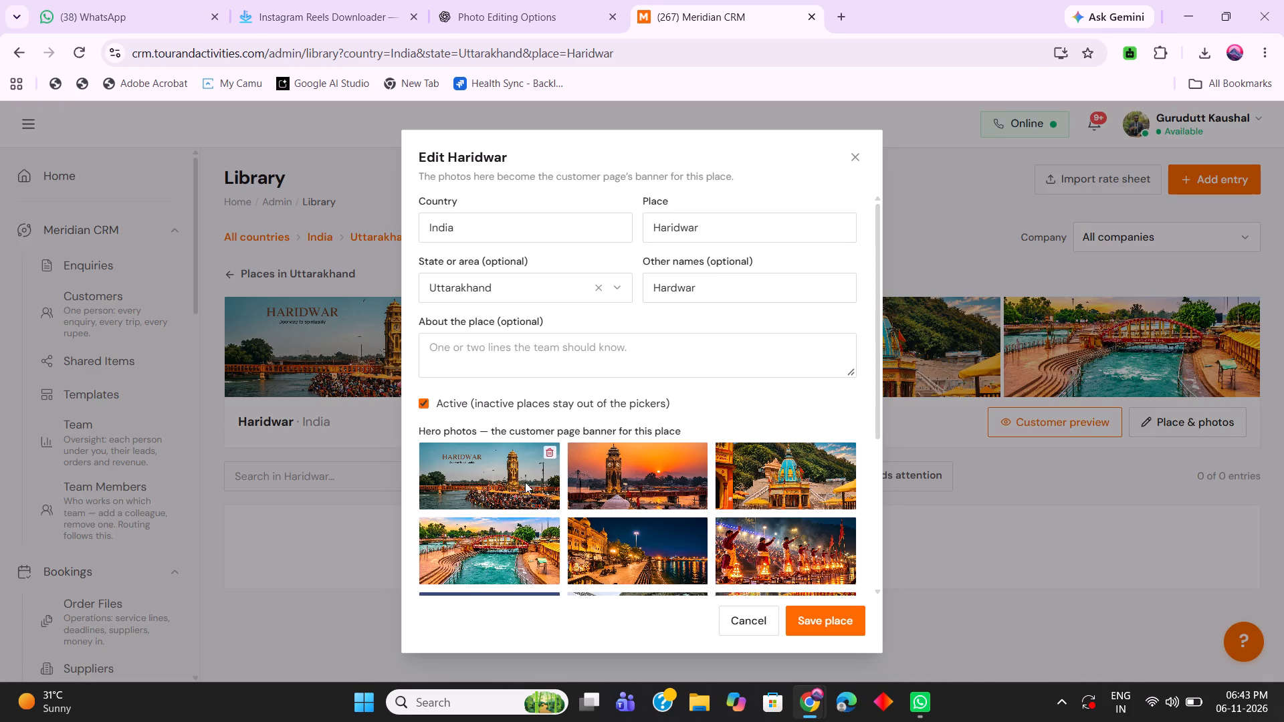
{"action": "left_click", "coordinate": [550, 451]}
{"action": "left_click", "coordinate": [548, 451]}
{"action": "left_click", "coordinate": [544, 451]}
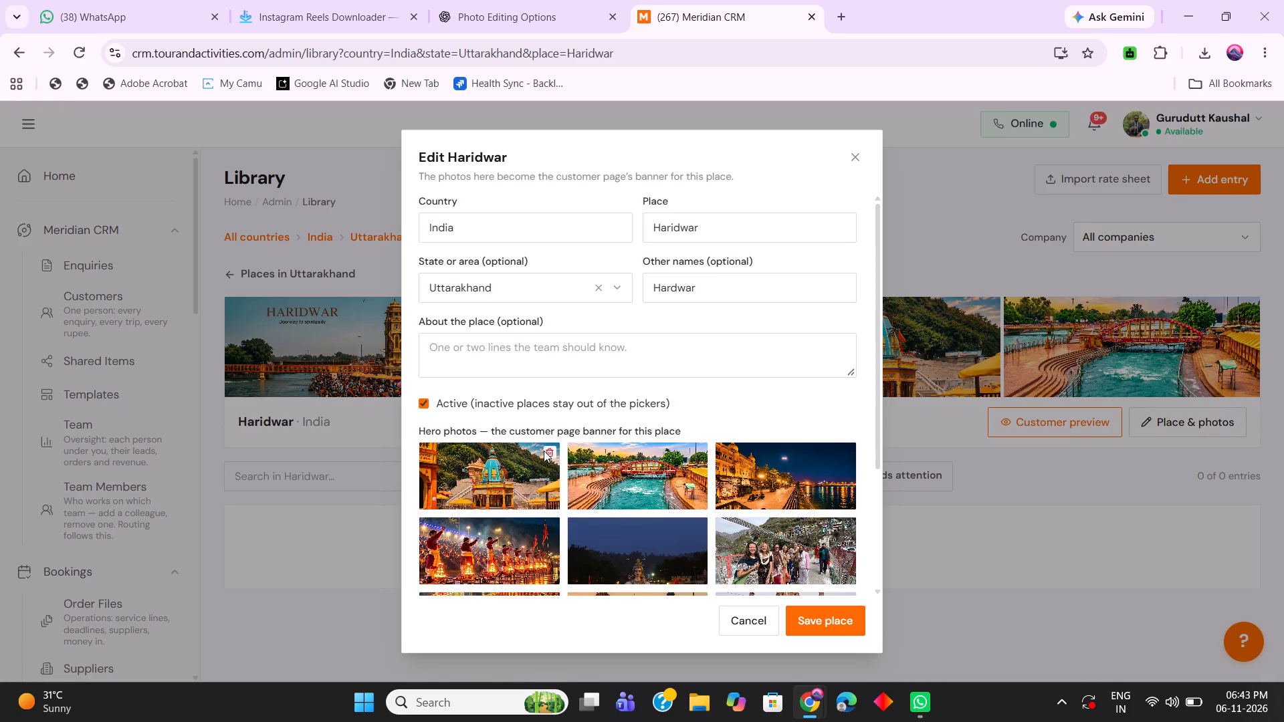
{"action": "left_click", "coordinate": [543, 451]}
{"action": "left_click", "coordinate": [543, 451]}
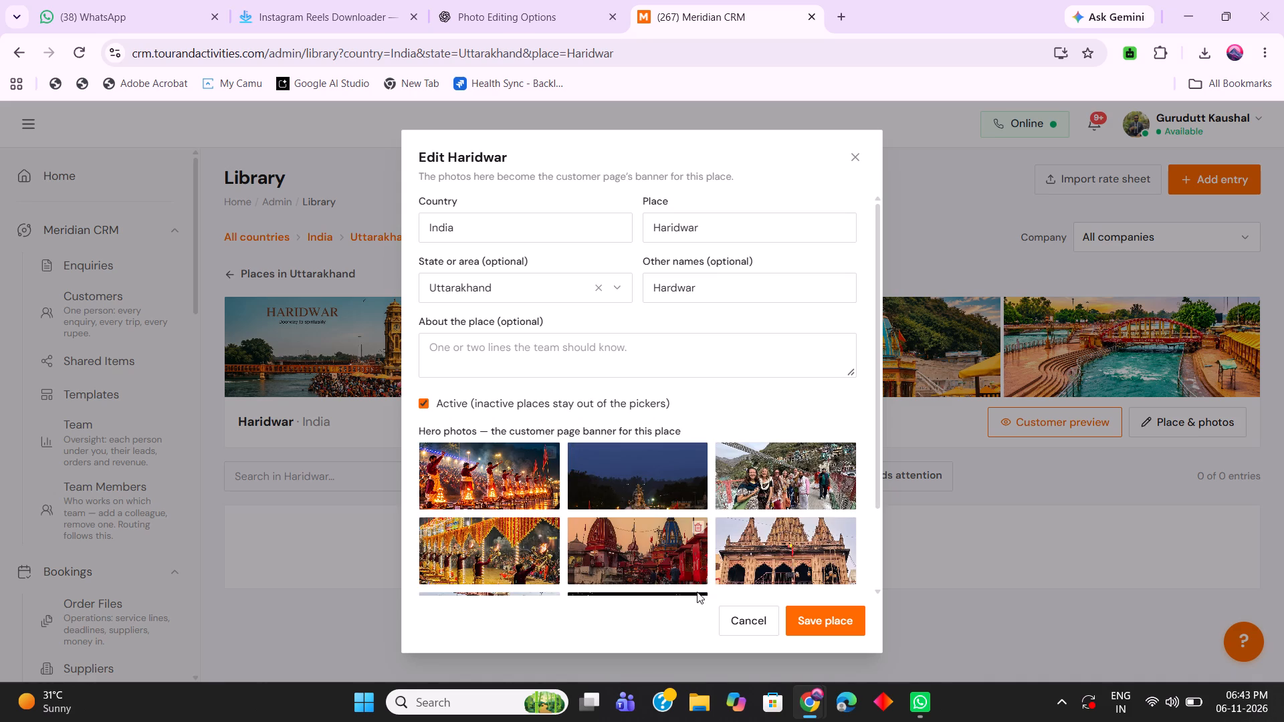
{"action": "left_click", "coordinate": [832, 625]}
Add "Haridwar_ Gateway by the Ganges (1)" from the Downloads folder to Haridwar's hero photos and save the place.
{"action": "left_click", "coordinate": [1161, 418]}
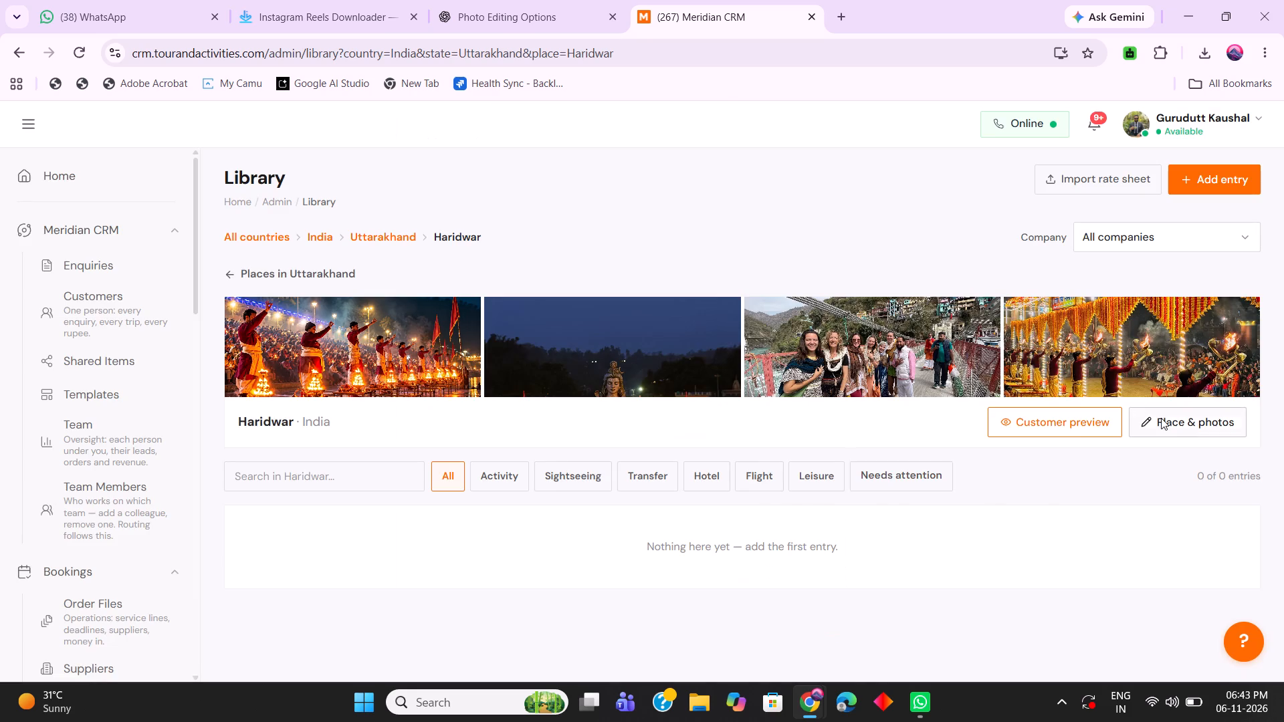
{"action": "scroll", "coordinate": [784, 475], "scroll_direction": "down", "scroll_amount": 6}
{"action": "left_click", "coordinate": [823, 578]}
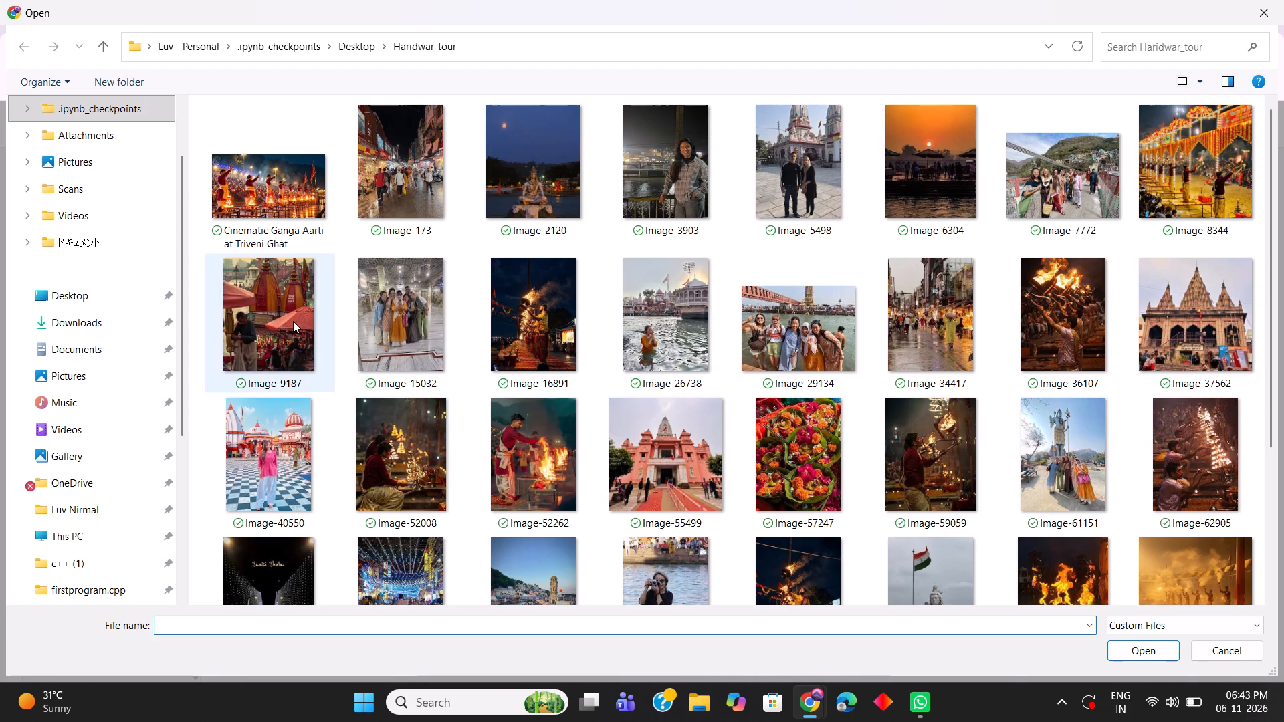
{"action": "left_click", "coordinate": [115, 329]}
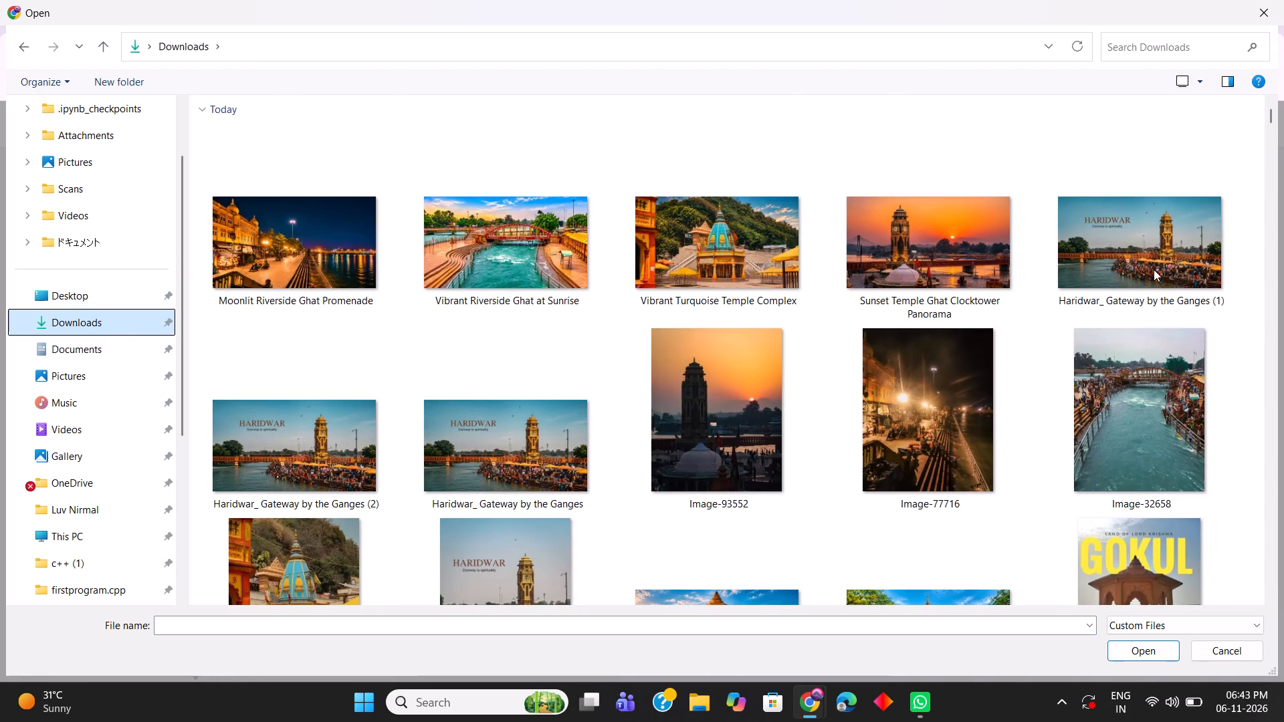
{"action": "double_click", "coordinate": [1154, 269]}
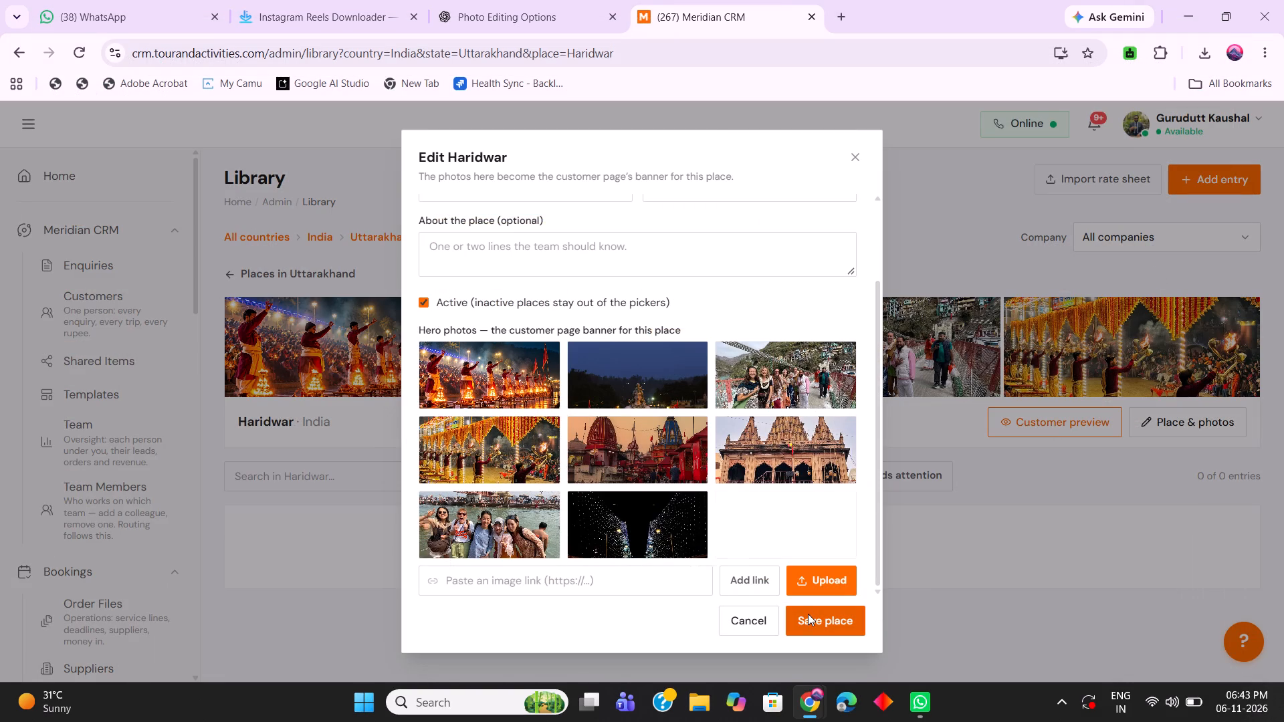
{"action": "left_click", "coordinate": [808, 614]}
Add "Sunset Temple Ghat Clocktower Panorama" from the Downloads folder to Haridwar's hero photos and save the place.
{"action": "left_click", "coordinate": [1207, 417]}
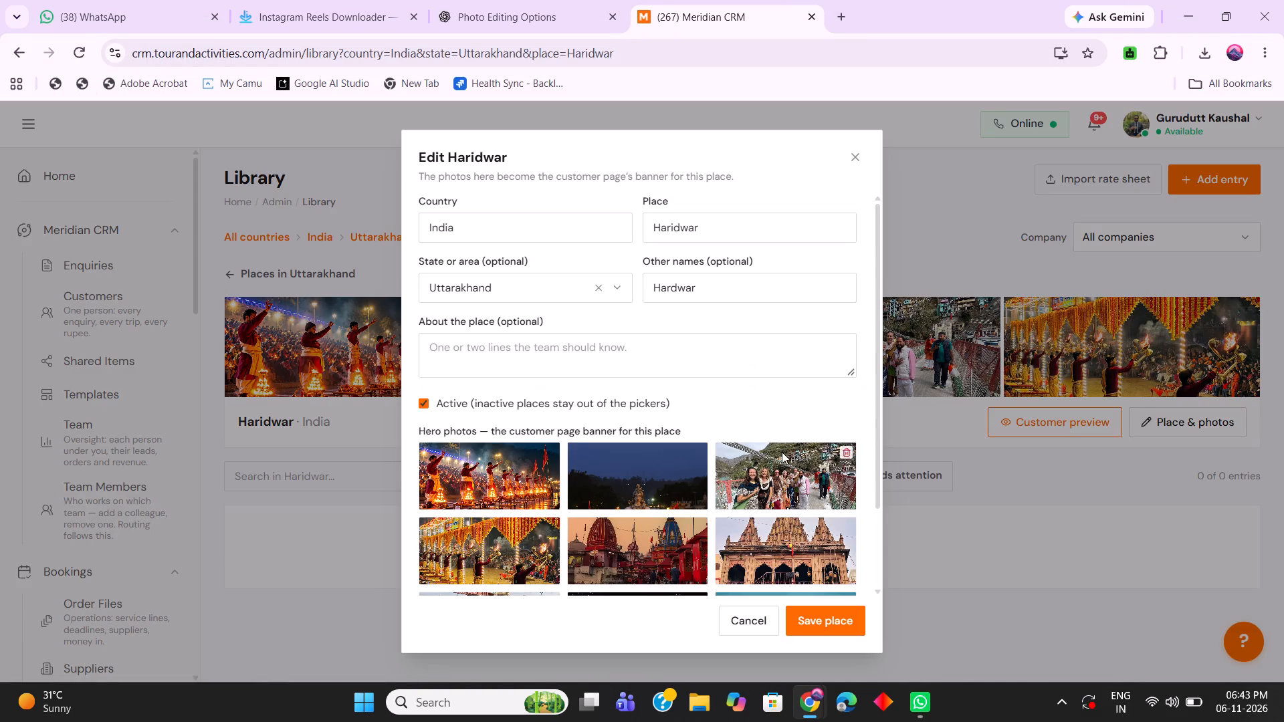
{"action": "scroll", "coordinate": [782, 452], "scroll_direction": "down", "scroll_amount": 6}
{"action": "left_click", "coordinate": [824, 577]}
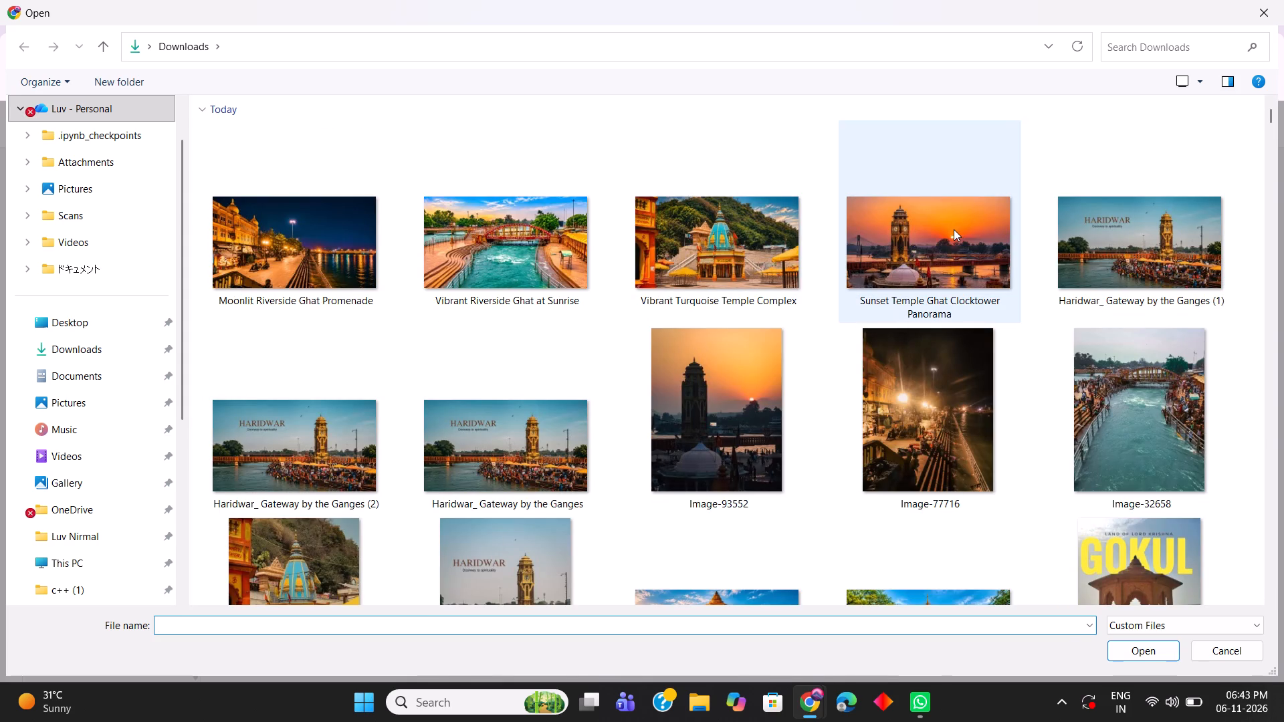
{"action": "double_click", "coordinate": [954, 229]}
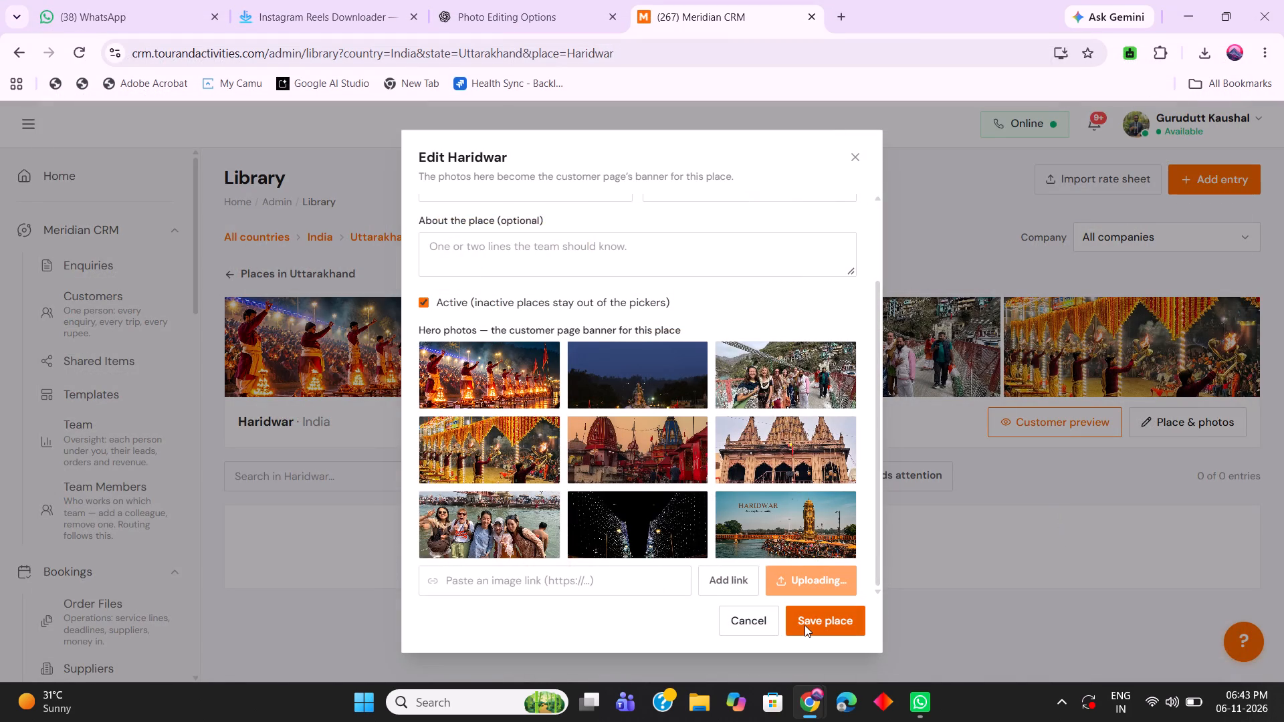
{"action": "left_click", "coordinate": [805, 625]}
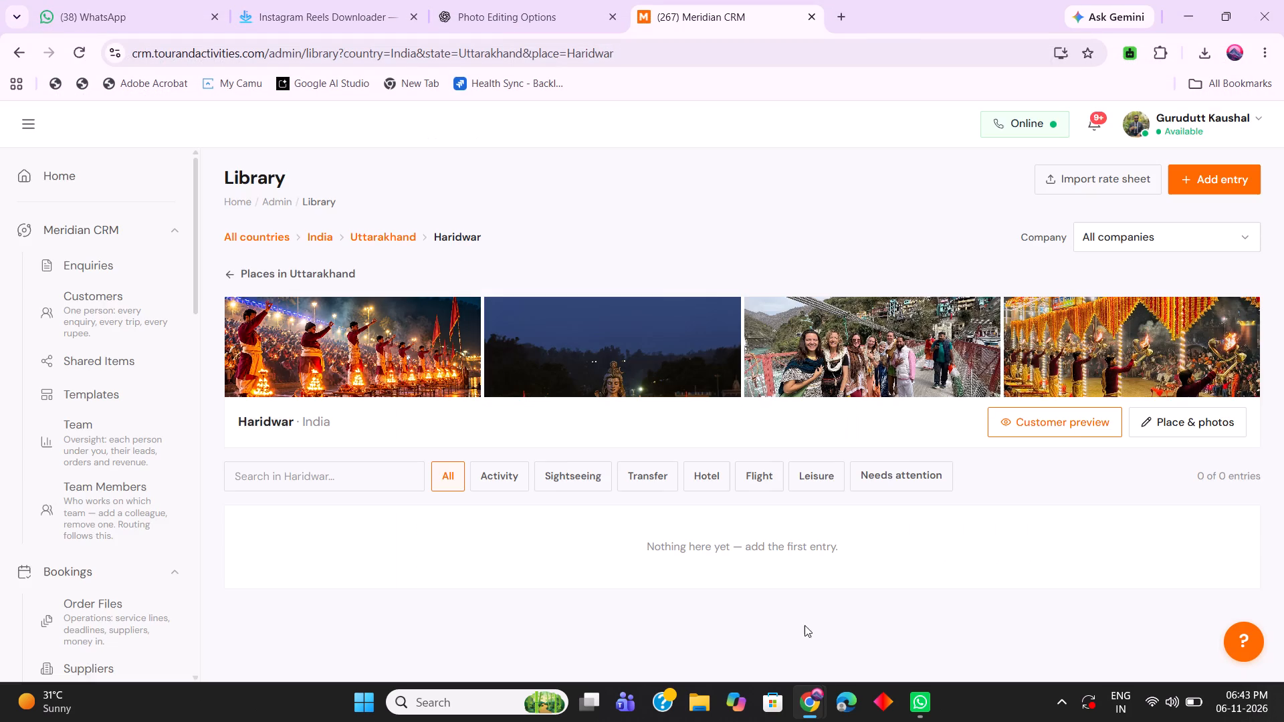
Add "Vibrant Turquoise Temple Complex" from the Downloads folder to Haridwar's hero photos and save the place.
{"action": "left_click", "coordinate": [1202, 410]}
{"action": "scroll", "coordinate": [804, 473], "scroll_direction": "down", "scroll_amount": 6}
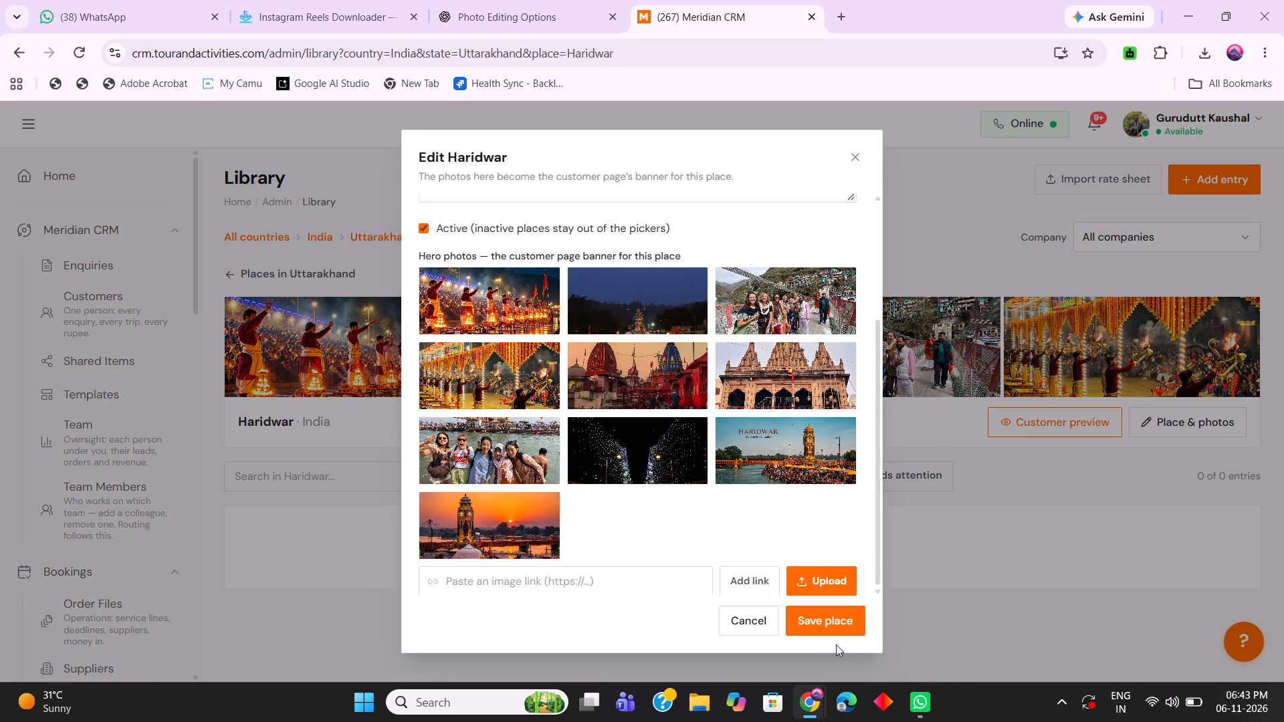
{"action": "left_click", "coordinate": [839, 584]}
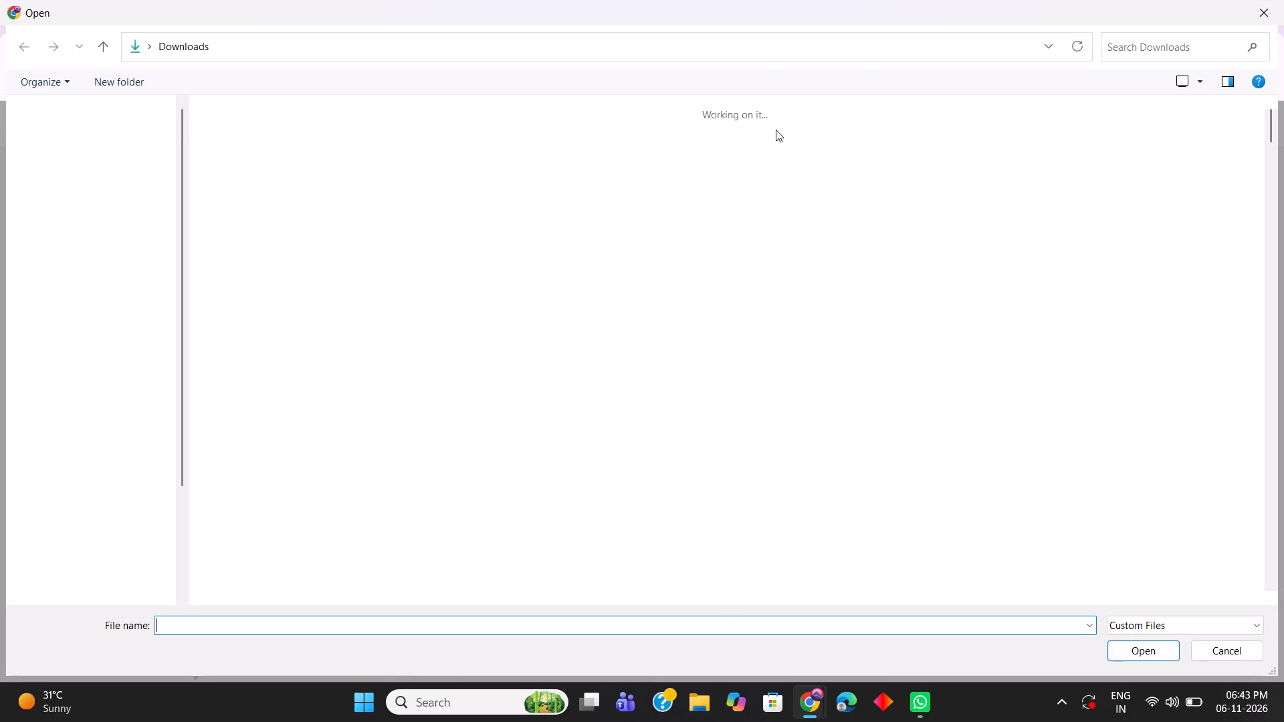
{"action": "double_click", "coordinate": [714, 257]}
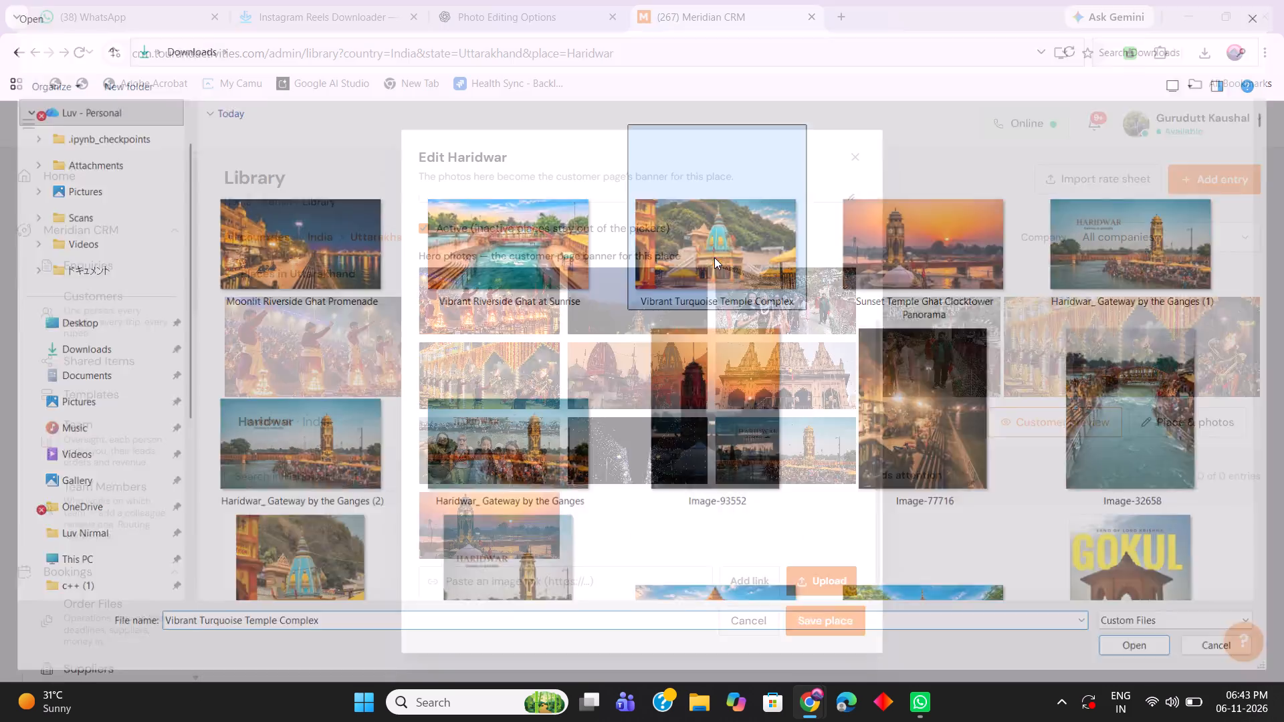
{"action": "left_click", "coordinate": [828, 630]}
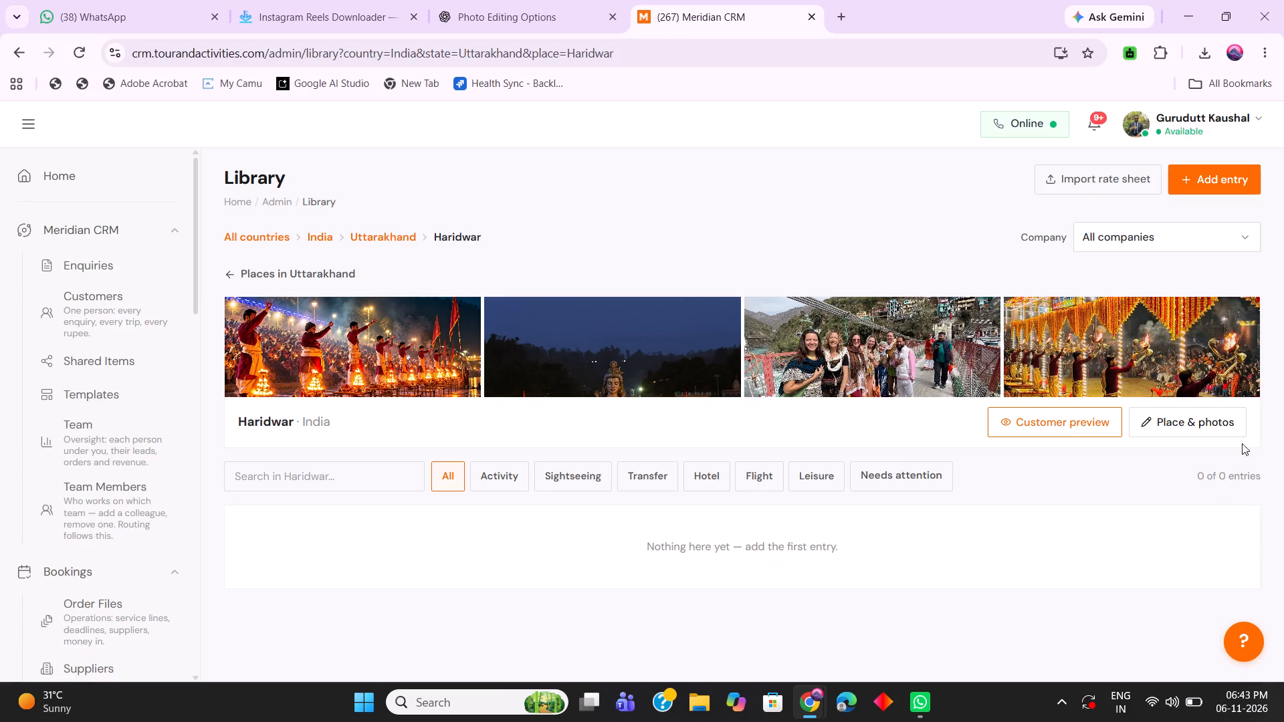
Add "Vibrant Riverside Ghat at Sunrise" from the Downloads folder to Haridwar's hero photos and save the place.
{"action": "left_click", "coordinate": [1238, 428]}
{"action": "scroll", "coordinate": [752, 495], "scroll_direction": "down", "scroll_amount": 7}
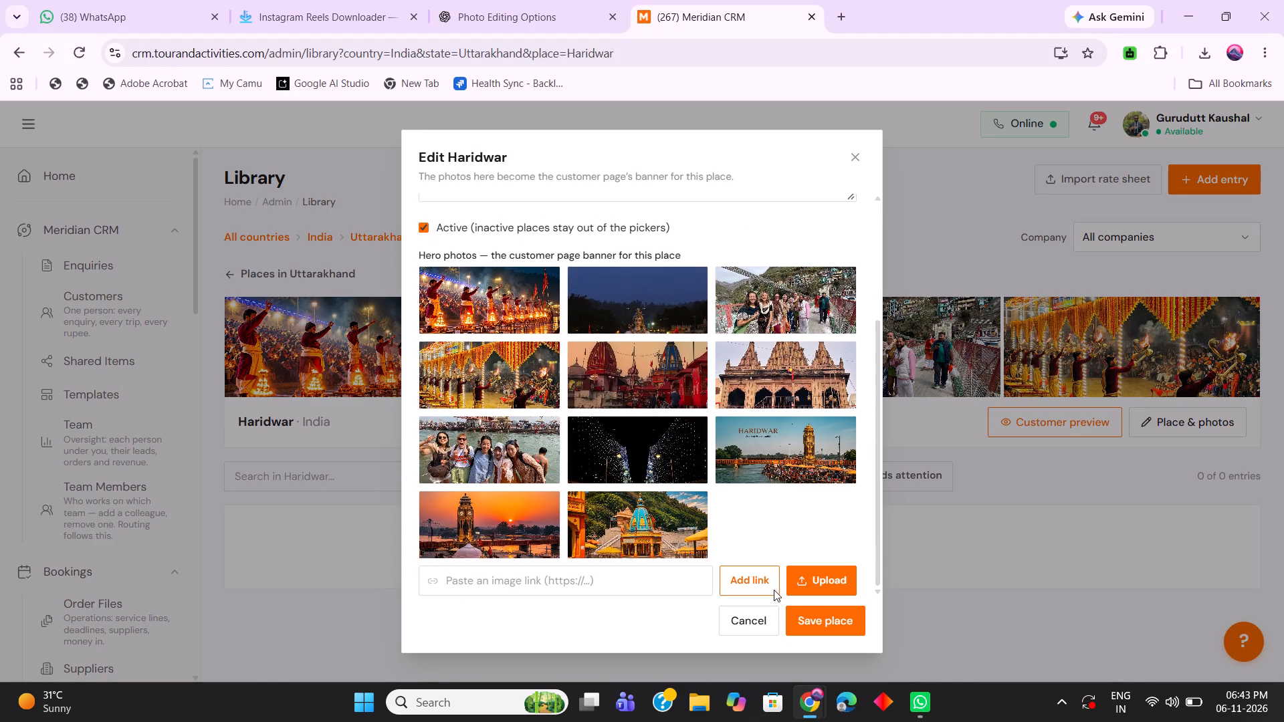
{"action": "left_click", "coordinate": [796, 578]}
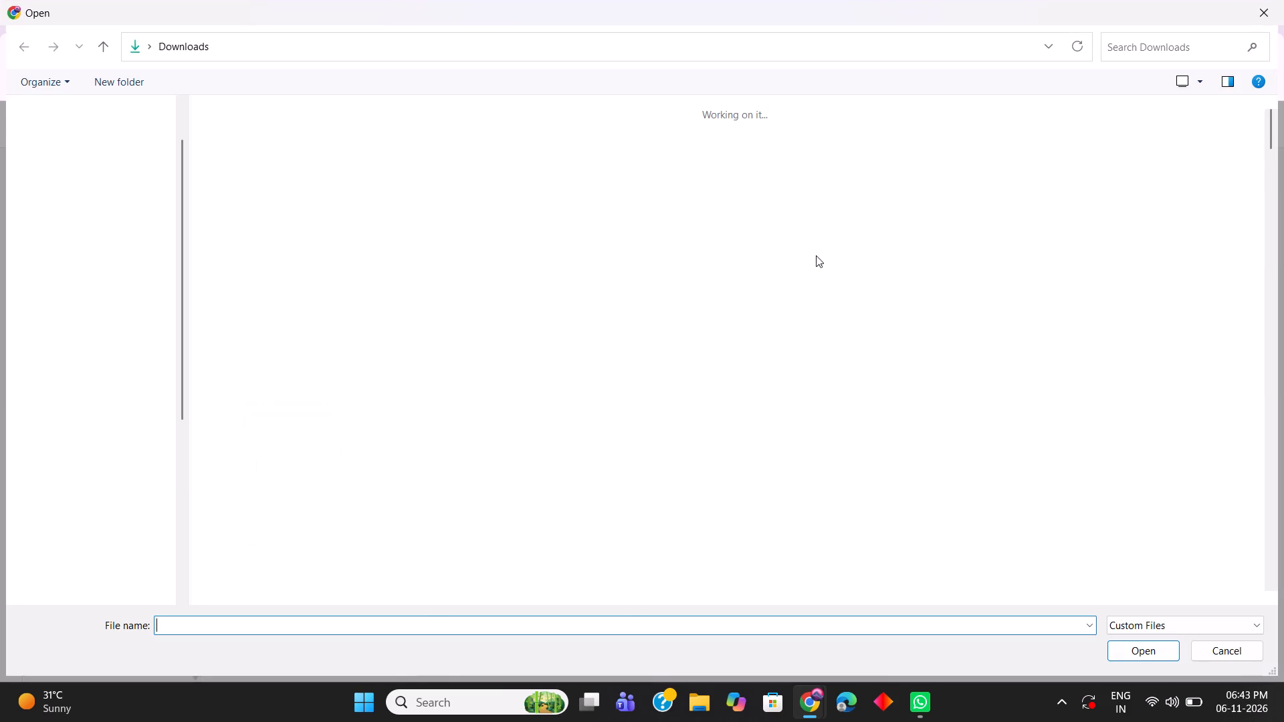
{"action": "double_click", "coordinate": [559, 261]}
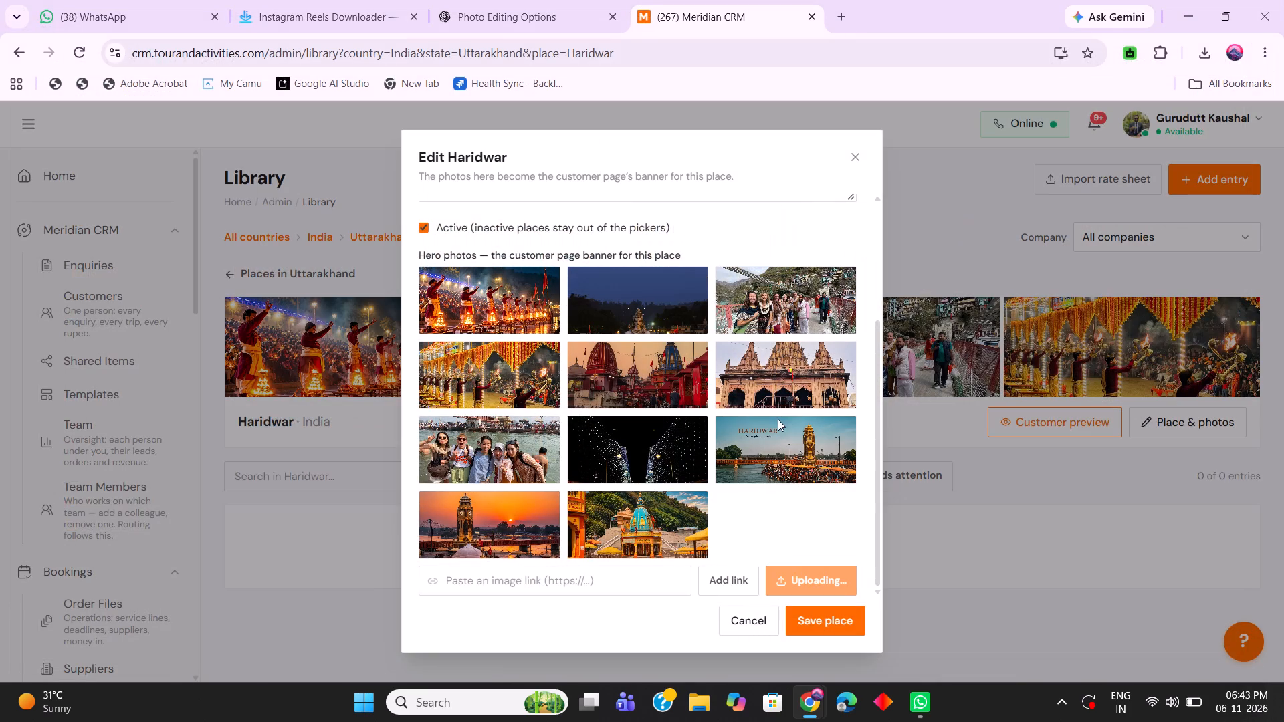
{"action": "scroll", "coordinate": [736, 494], "scroll_direction": "down", "scroll_amount": 2}
{"action": "left_click", "coordinate": [811, 614]}
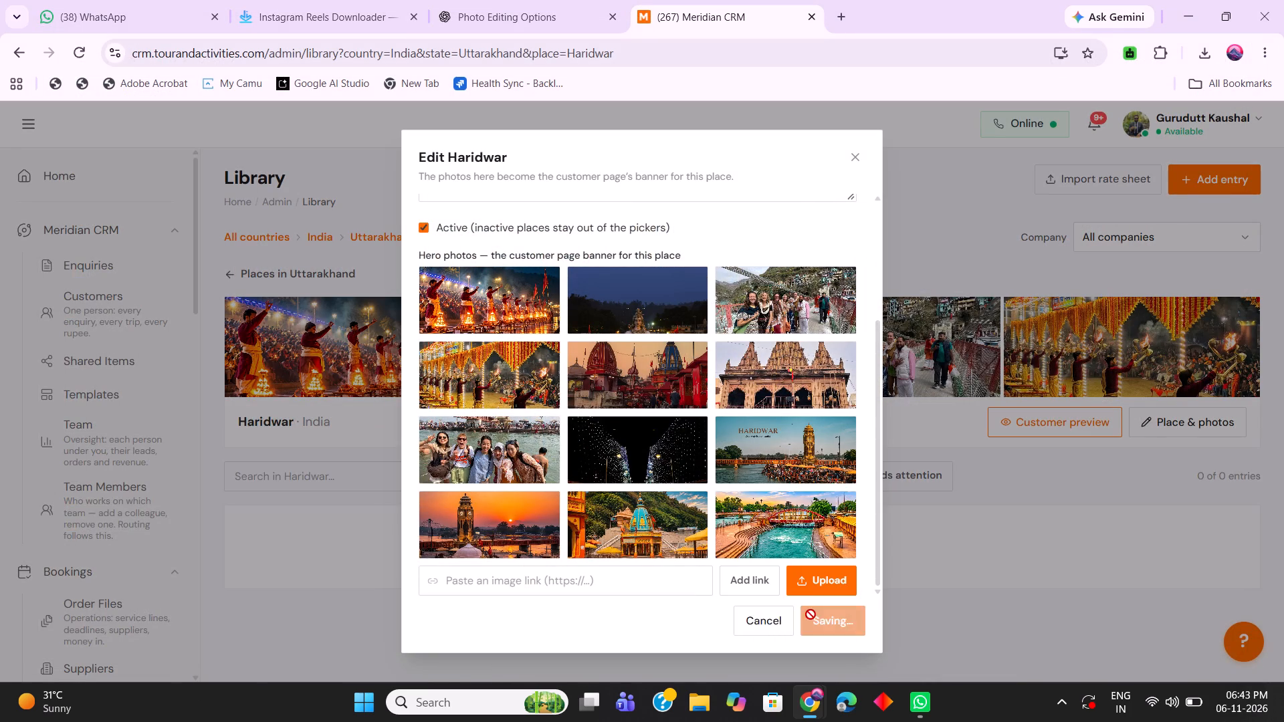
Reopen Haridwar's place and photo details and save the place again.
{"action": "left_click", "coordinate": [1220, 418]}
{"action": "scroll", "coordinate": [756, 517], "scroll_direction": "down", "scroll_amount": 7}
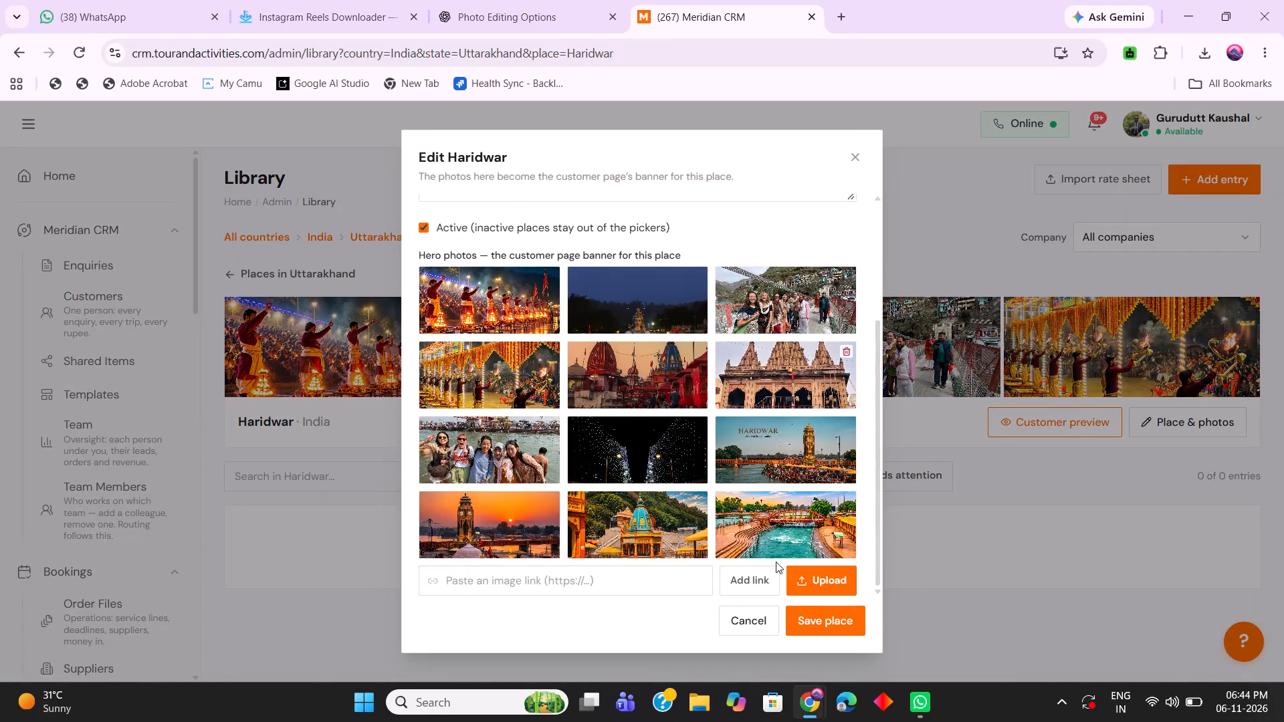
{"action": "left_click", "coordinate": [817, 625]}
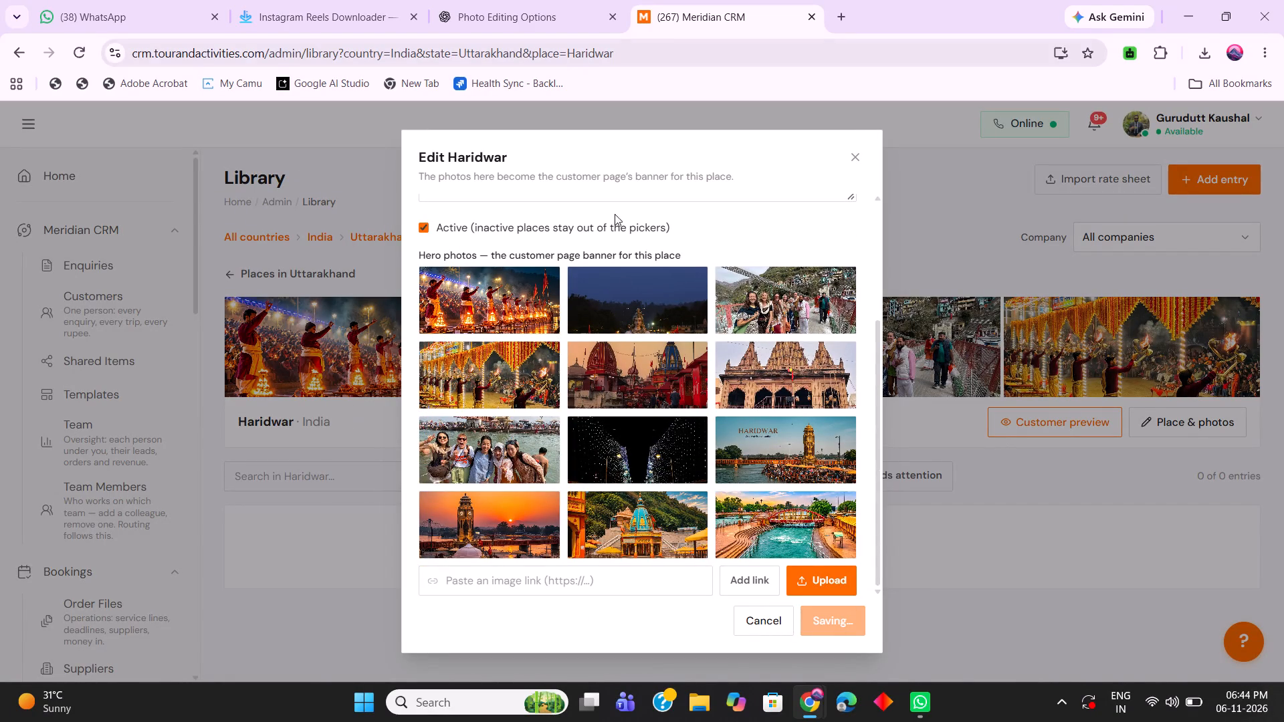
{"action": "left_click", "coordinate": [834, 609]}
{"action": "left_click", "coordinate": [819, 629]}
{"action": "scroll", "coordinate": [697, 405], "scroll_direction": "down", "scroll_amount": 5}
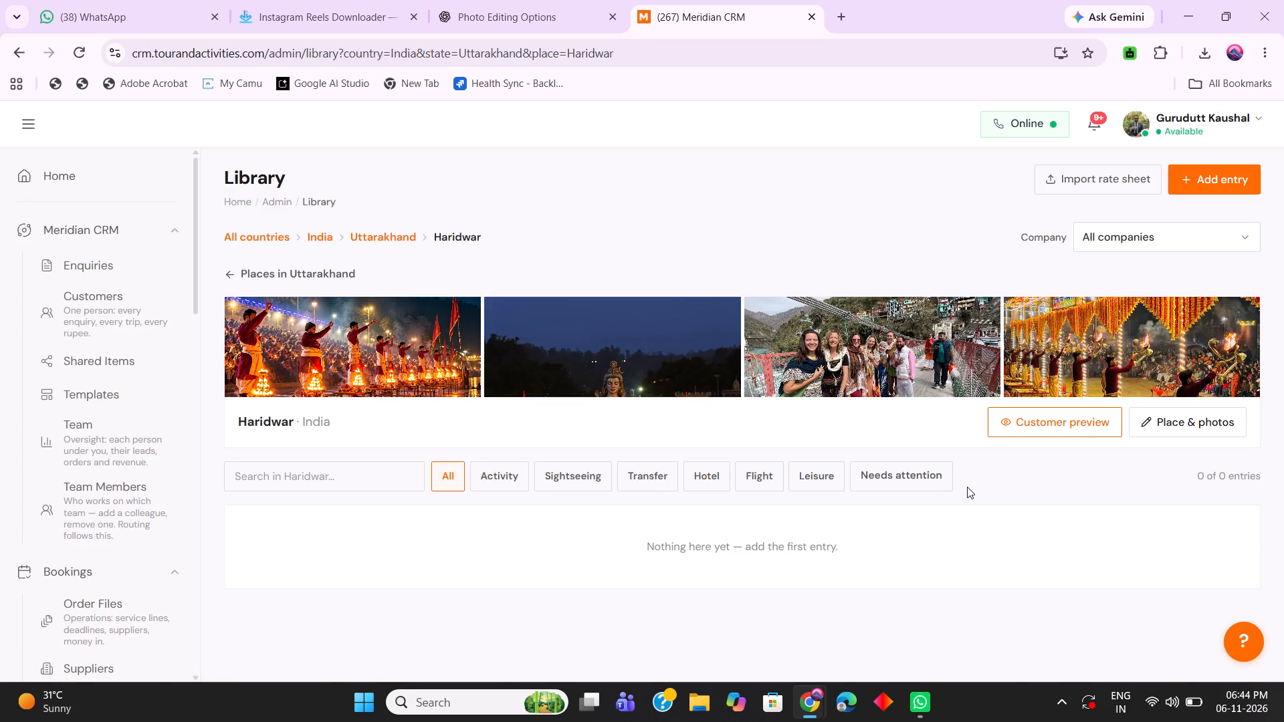
Add "Moonlit Riverside Ghat Promenade" from the Downloads folder to Haridwar's hero photos and save the place.
{"action": "left_click", "coordinate": [1218, 418]}
{"action": "scroll", "coordinate": [769, 537], "scroll_direction": "down", "scroll_amount": 5}
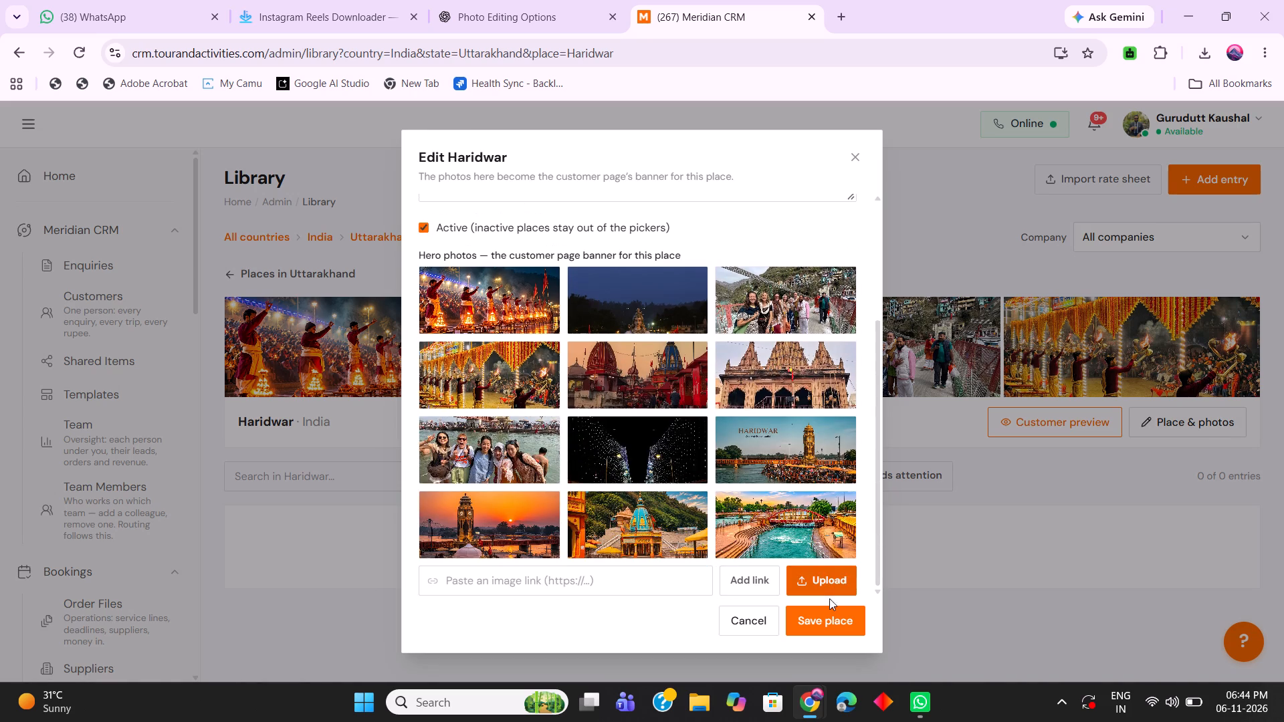
{"action": "left_click", "coordinate": [818, 588]}
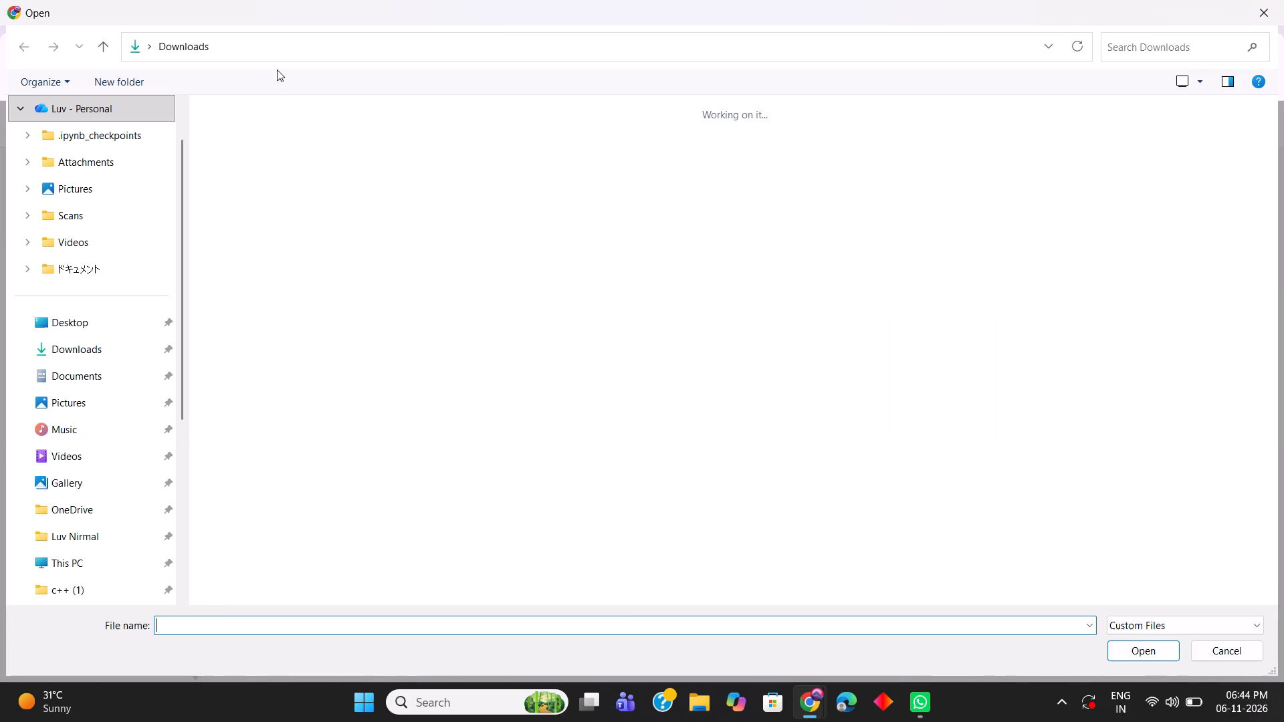
{"action": "double_click", "coordinate": [276, 223]}
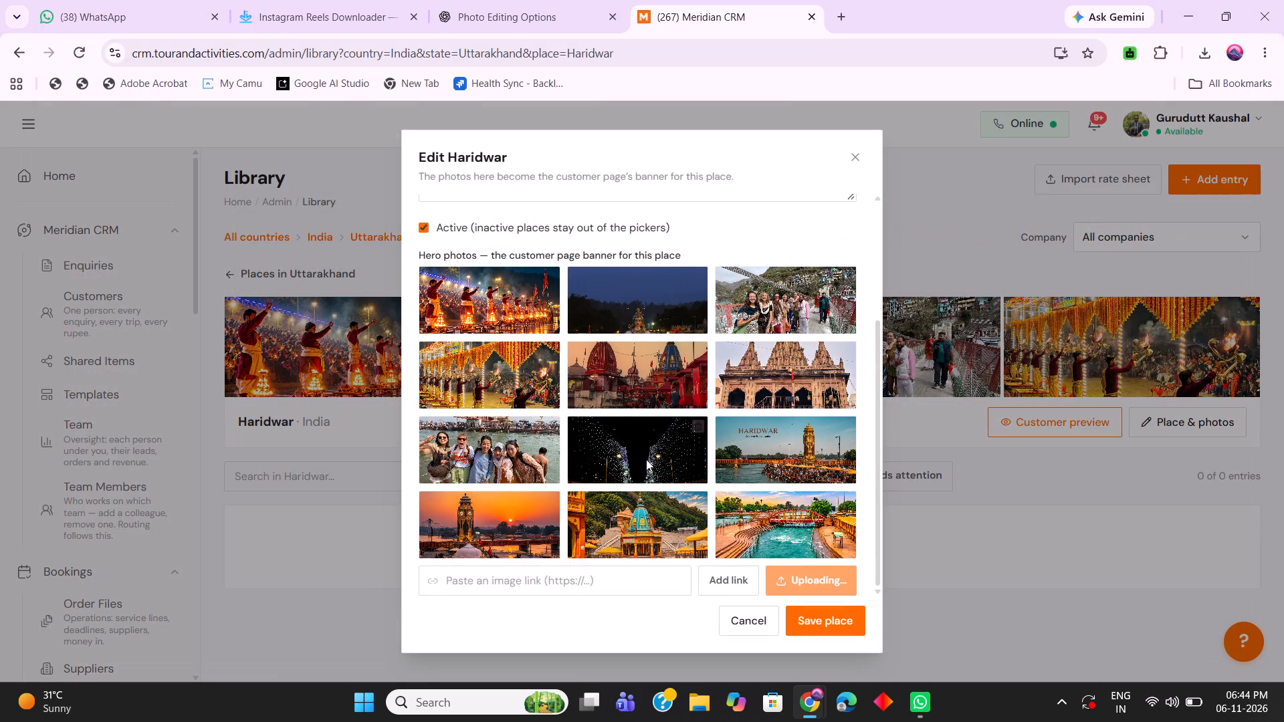
{"action": "scroll", "coordinate": [646, 459], "scroll_direction": "down", "scroll_amount": 4}
{"action": "double_click", "coordinate": [832, 634]}
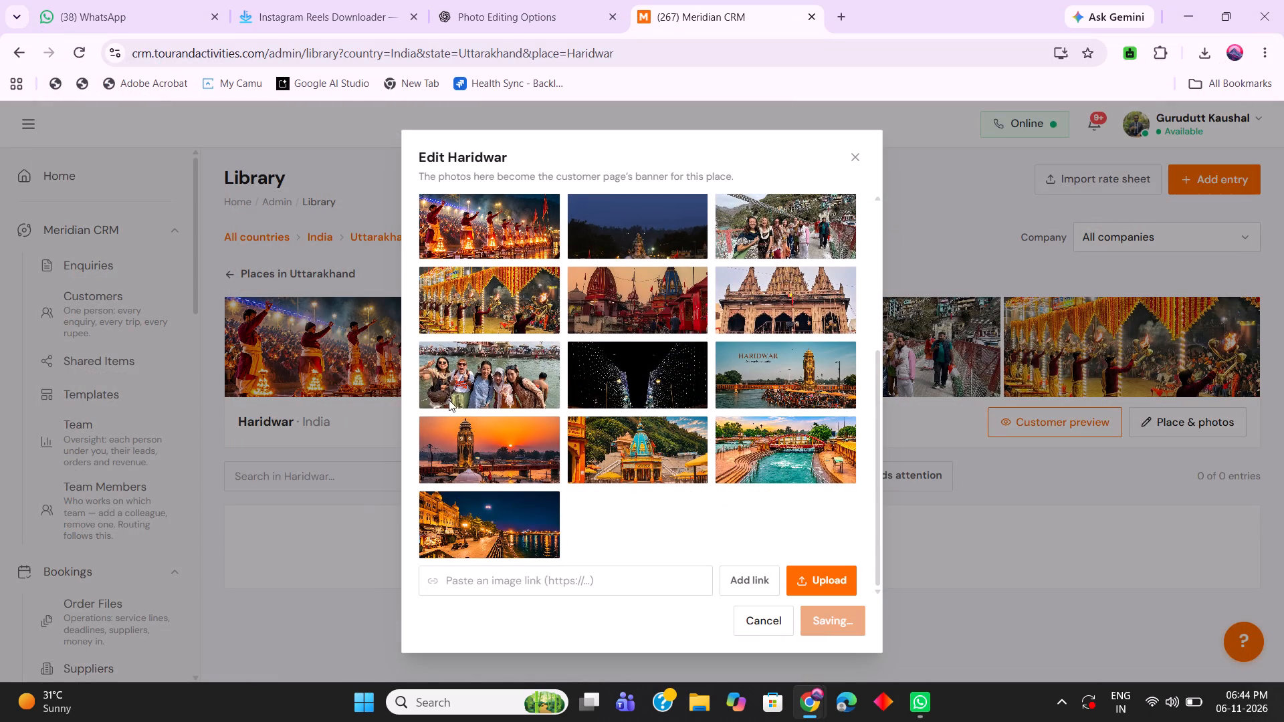
Go back from Haridwar to the list of places in Uttarakhand.
{"action": "scroll", "coordinate": [196, 510], "scroll_direction": "down", "scroll_amount": 4}
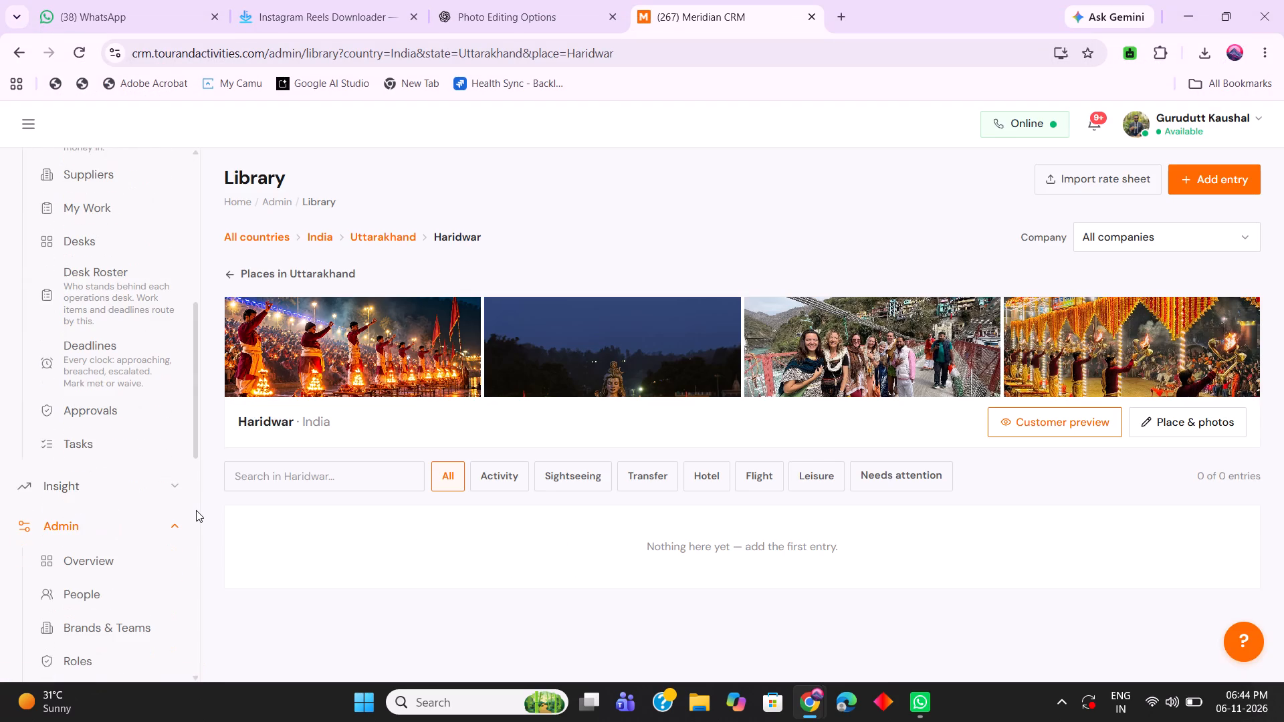
{"action": "scroll", "coordinate": [112, 542], "scroll_direction": "down", "scroll_amount": 3}
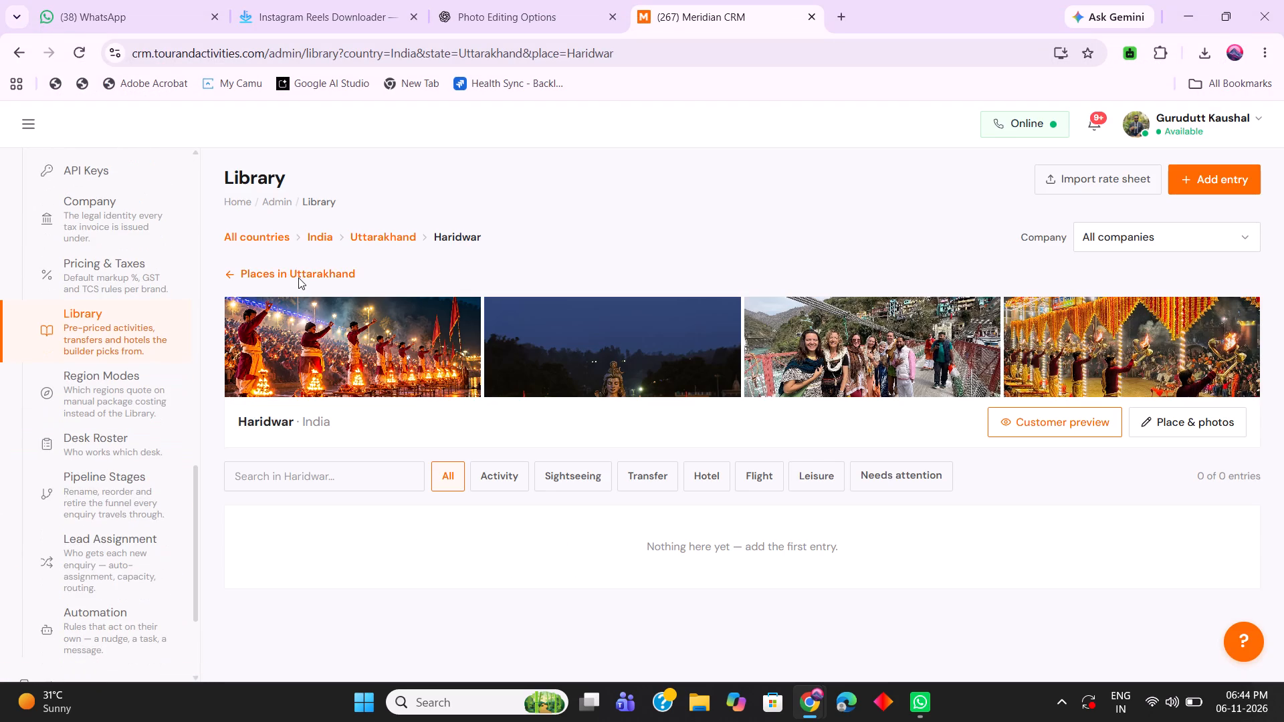
{"action": "left_click", "coordinate": [300, 276]}
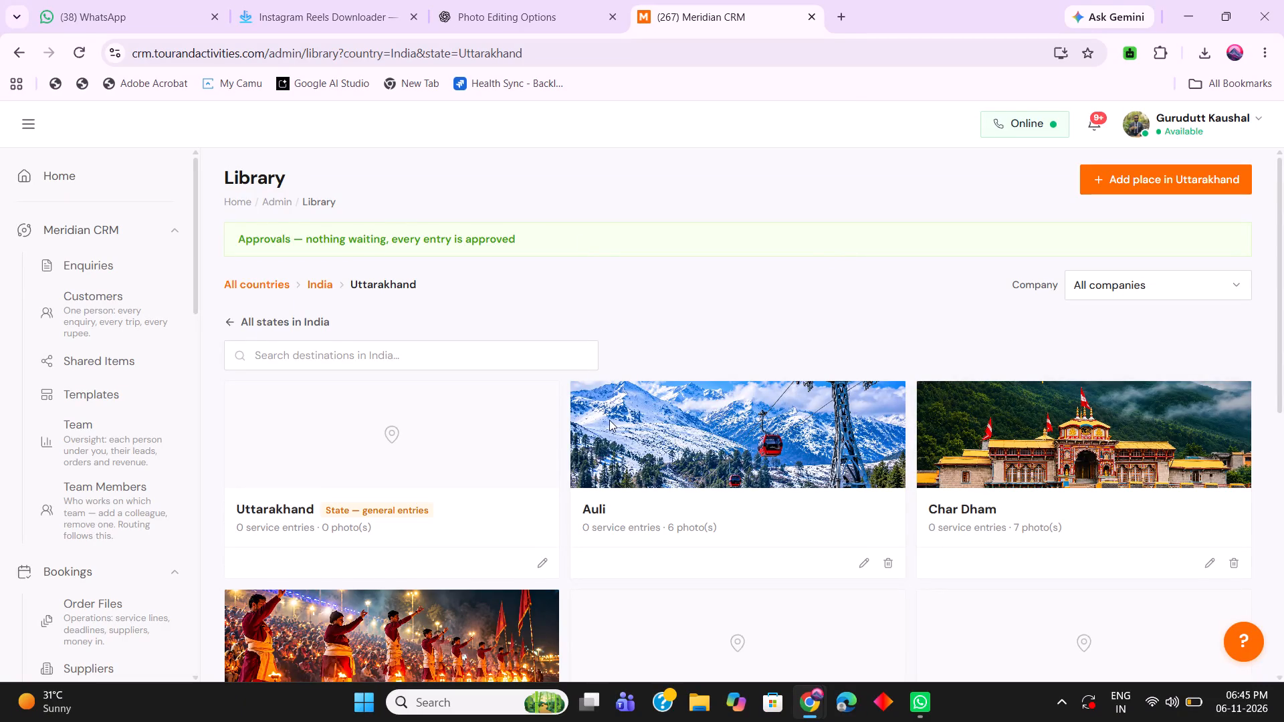
Open Haridwar from the Uttarakhand places, review the photos in its place details, and close them without saving.
{"action": "scroll", "coordinate": [609, 420], "scroll_direction": "down", "scroll_amount": 2}
{"action": "left_click", "coordinate": [387, 391]}
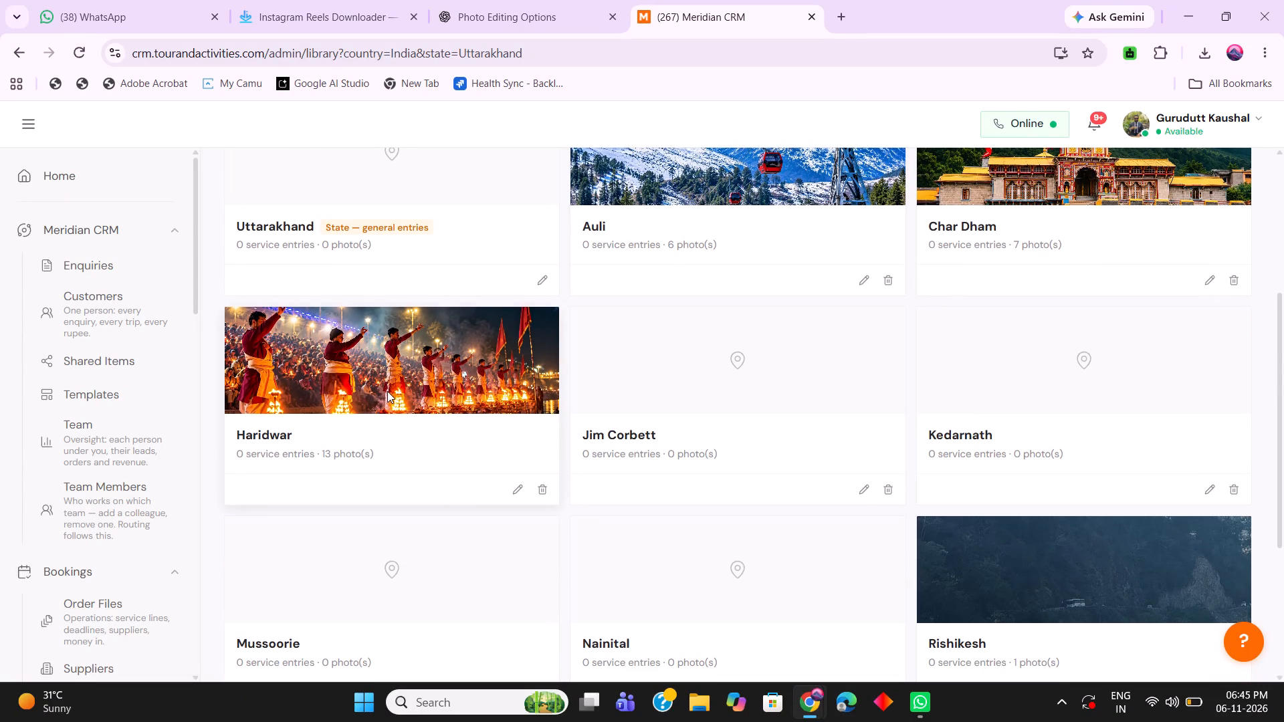
{"action": "left_click", "coordinate": [1148, 462]}
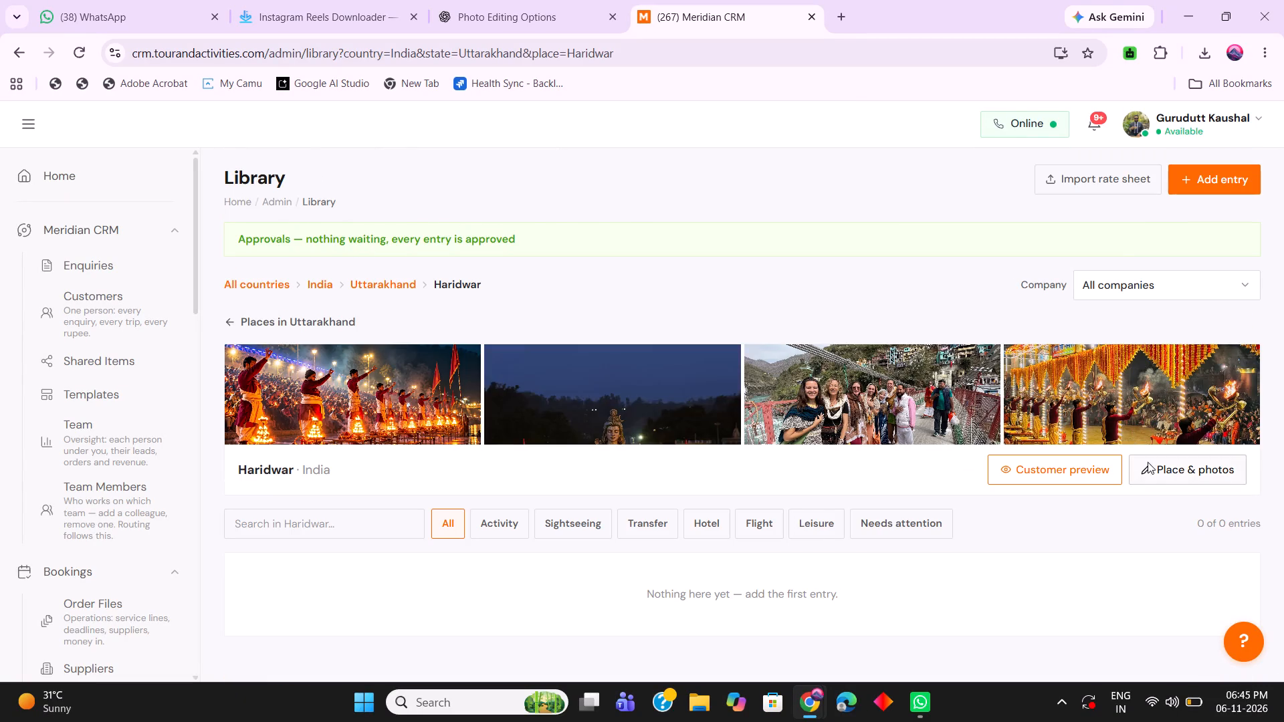
{"action": "scroll", "coordinate": [658, 562], "scroll_direction": "down", "scroll_amount": 9}
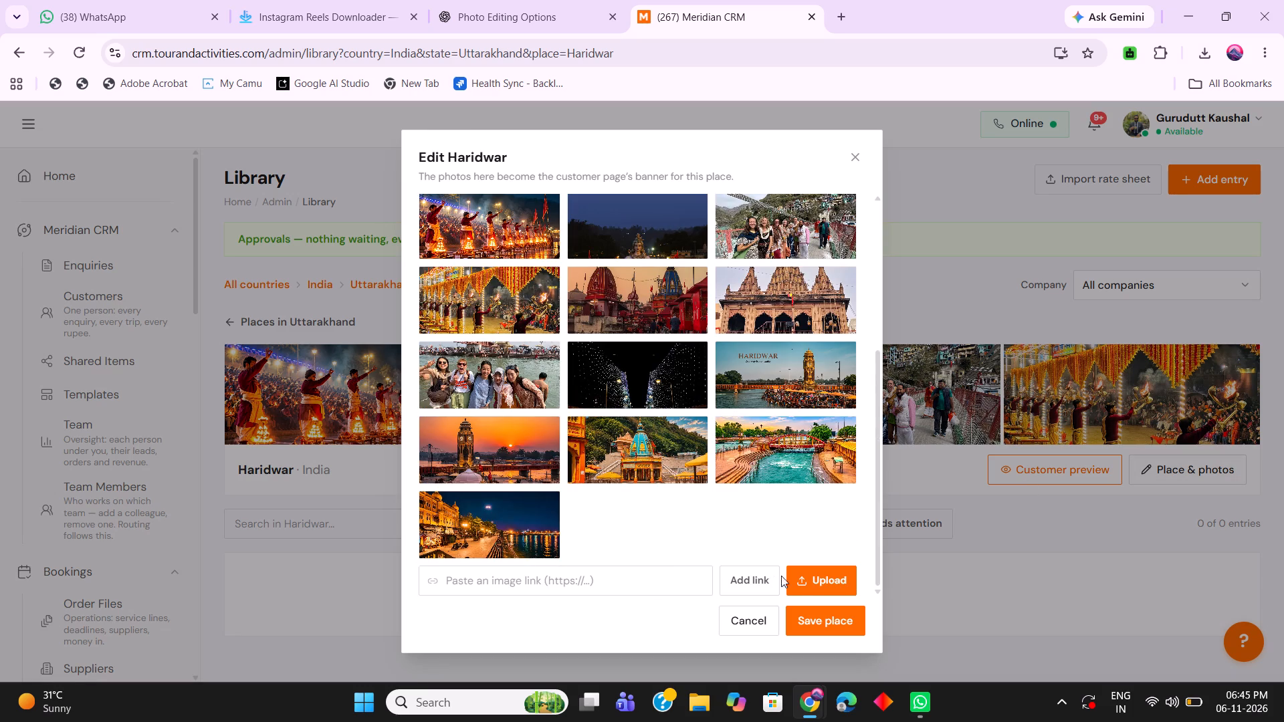
{"action": "left_click", "coordinate": [897, 580]}
Open the customer preview of Haridwar's quotation banner.
{"action": "left_click", "coordinate": [1028, 461]}
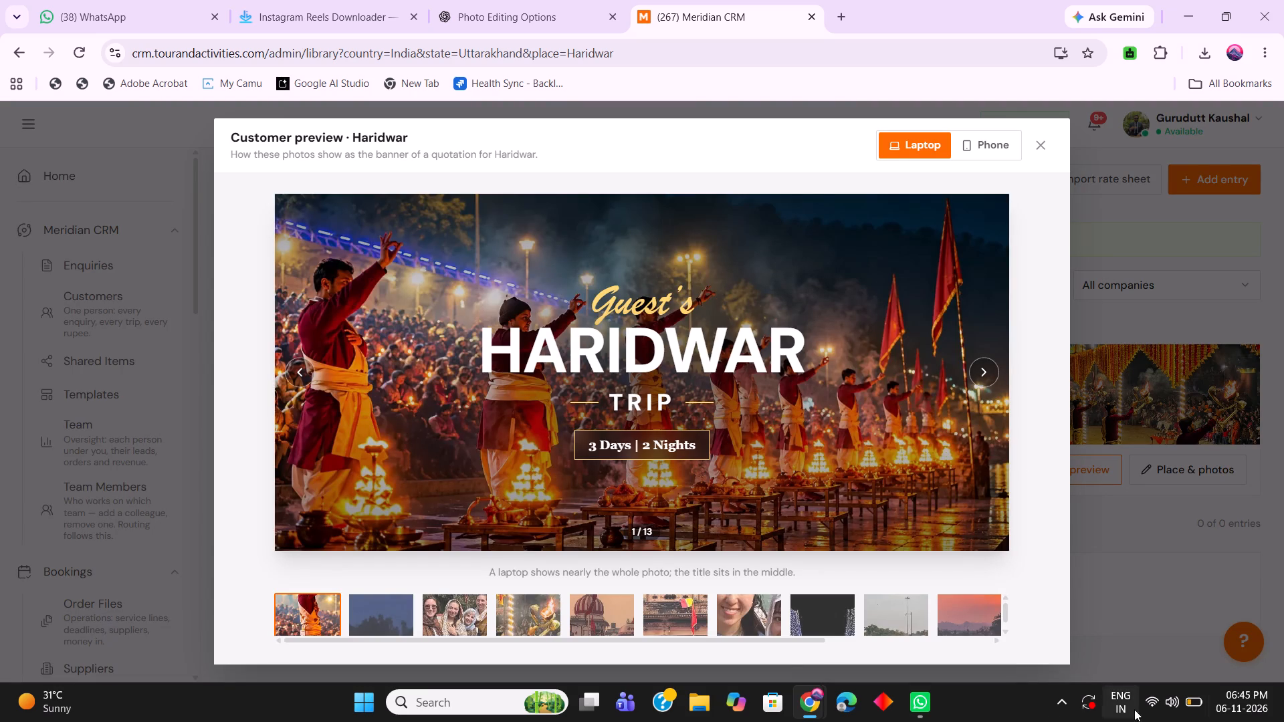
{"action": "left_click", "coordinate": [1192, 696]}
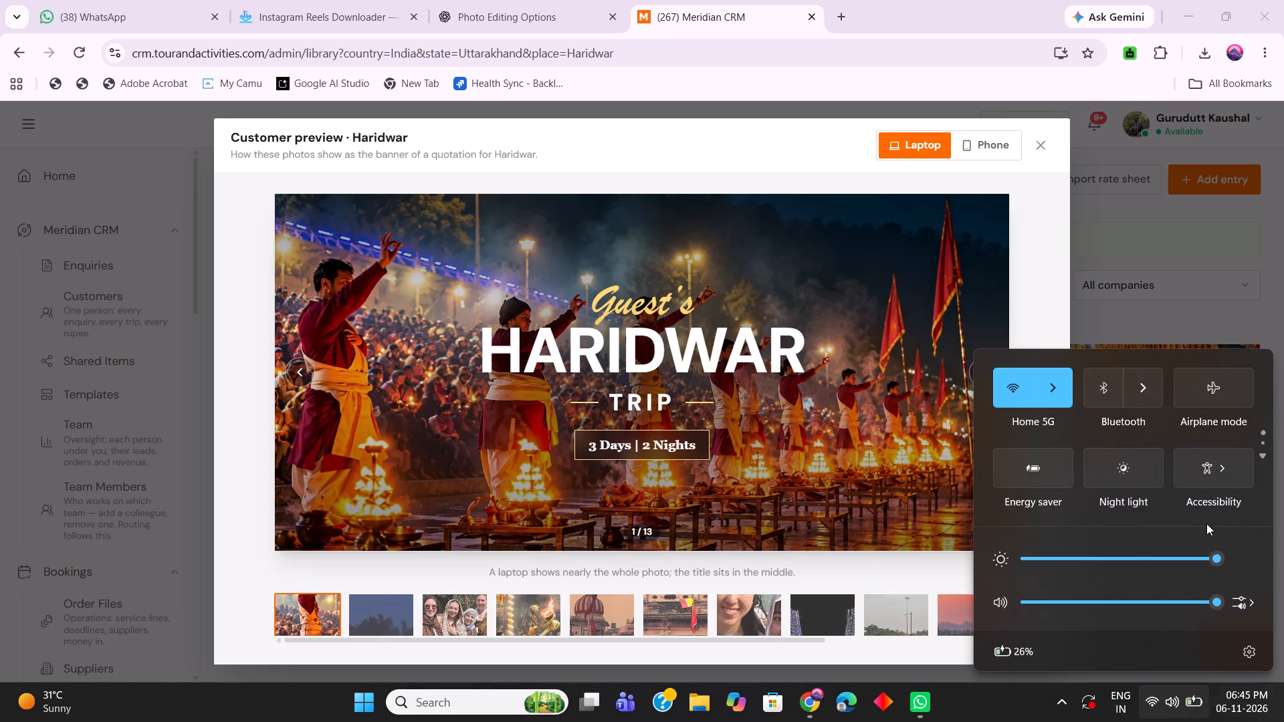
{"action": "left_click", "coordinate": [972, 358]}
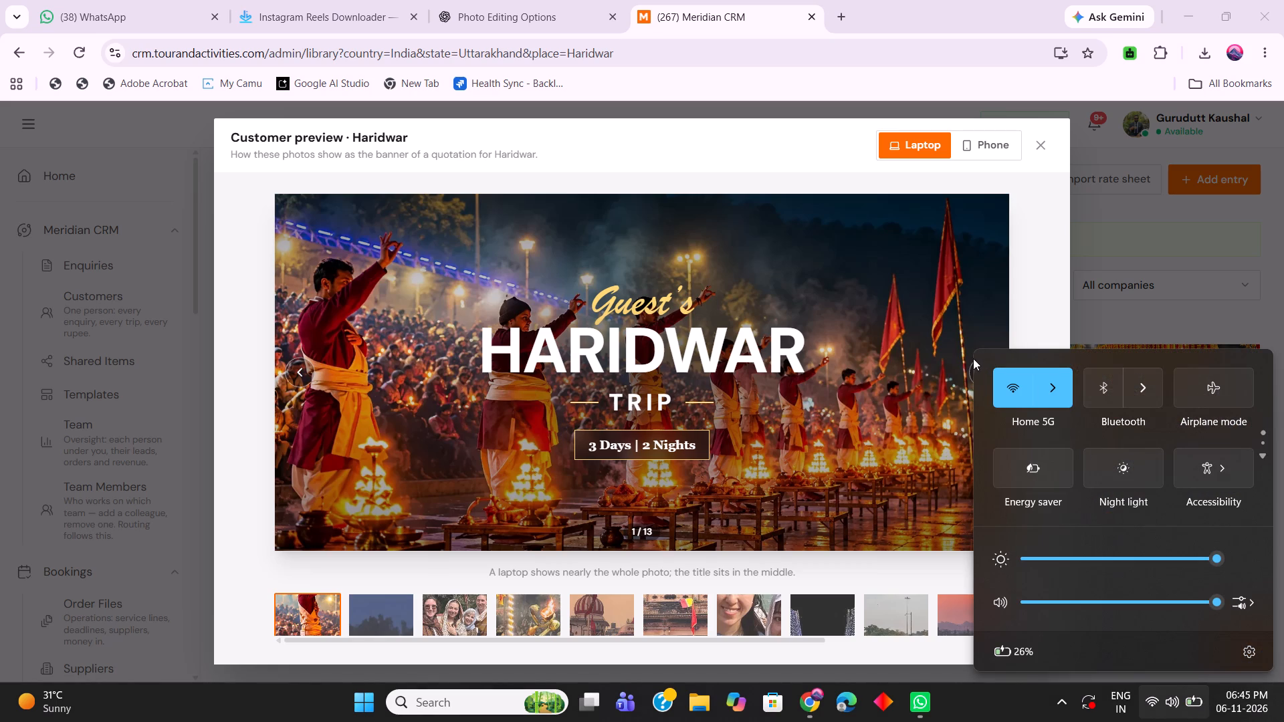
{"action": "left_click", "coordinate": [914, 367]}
Page forward through Haridwar's banner photos in the laptop preview and examine how each looks behind the trip title.
{"action": "left_click", "coordinate": [985, 367]}
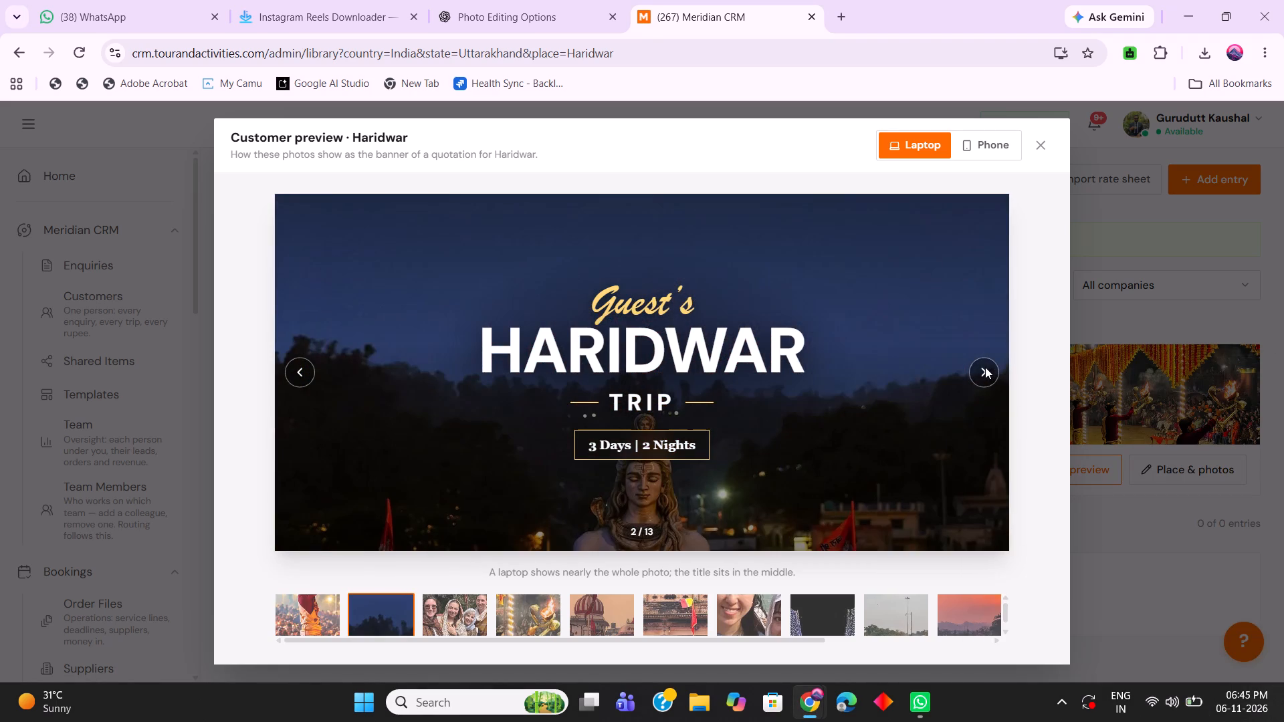
{"action": "left_click", "coordinate": [985, 367]}
{"action": "left_click", "coordinate": [985, 367]}
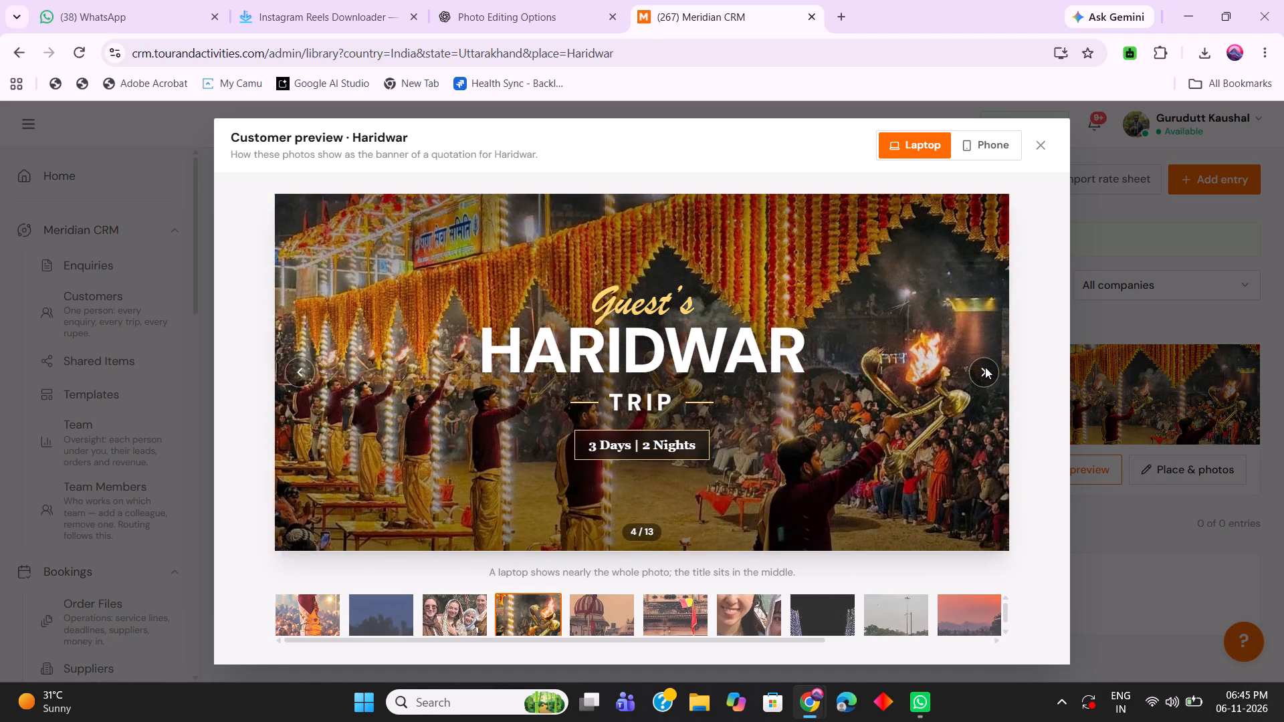
{"action": "left_click", "coordinate": [985, 367]}
{"action": "left_click", "coordinate": [985, 367]}
{"action": "left_click", "coordinate": [985, 367]}
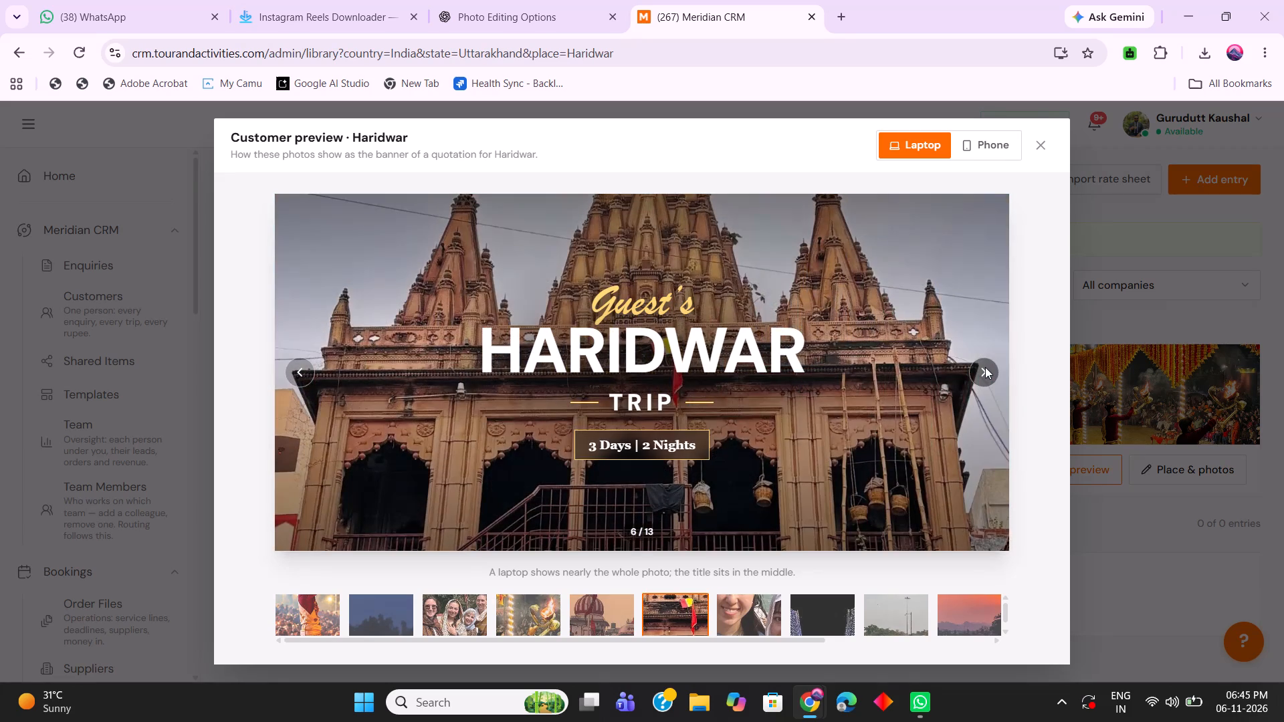
{"action": "left_click", "coordinate": [985, 367]}
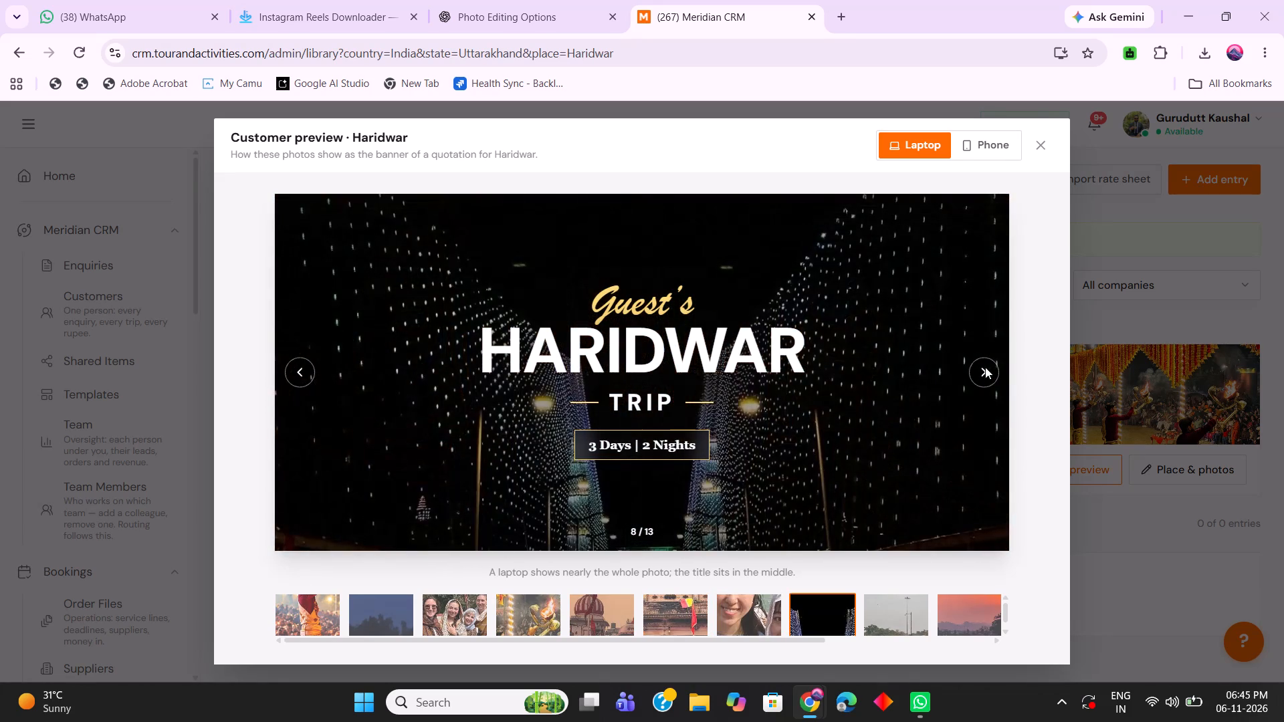
{"action": "left_click", "coordinate": [985, 367]}
{"action": "left_click", "coordinate": [985, 367]}
{"action": "left_click", "coordinate": [985, 367]}
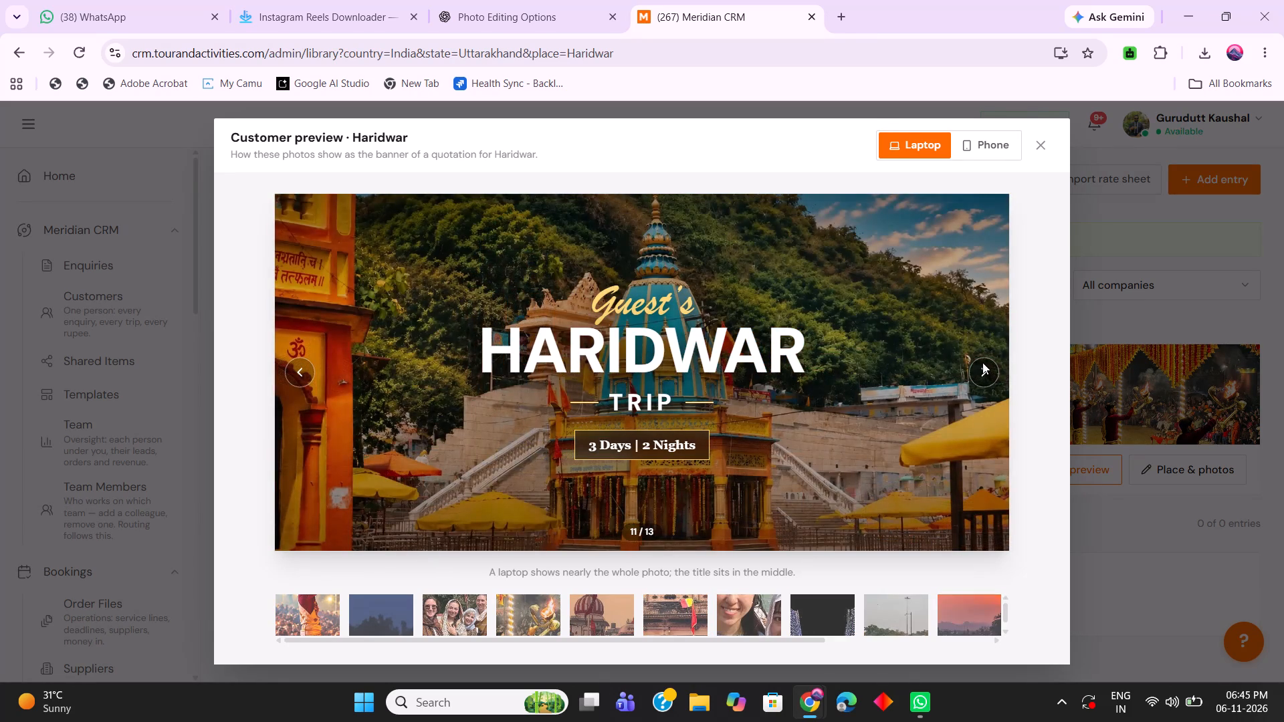
Page through all of Haridwar's banner photos in the laptop customer preview and close the preview.
{"action": "left_click", "coordinate": [985, 362]}
{"action": "left_click", "coordinate": [986, 362]}
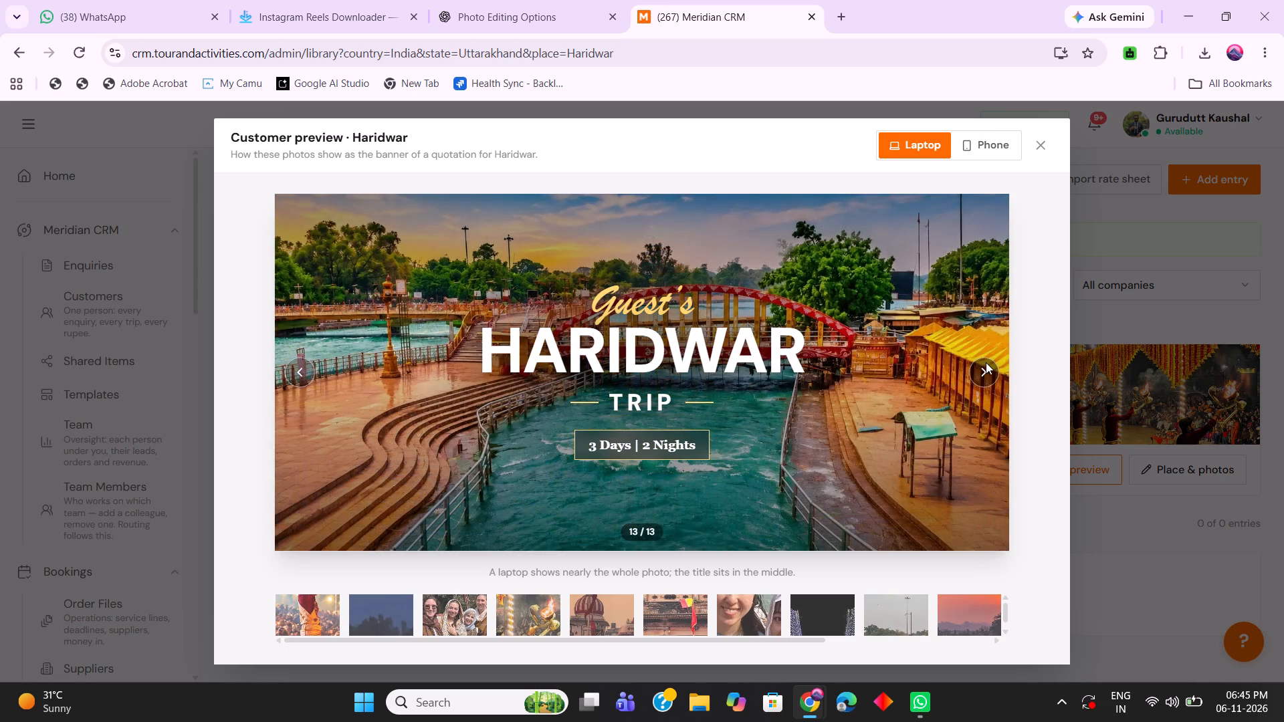
{"action": "left_click", "coordinate": [986, 362]}
{"action": "left_click", "coordinate": [986, 362]}
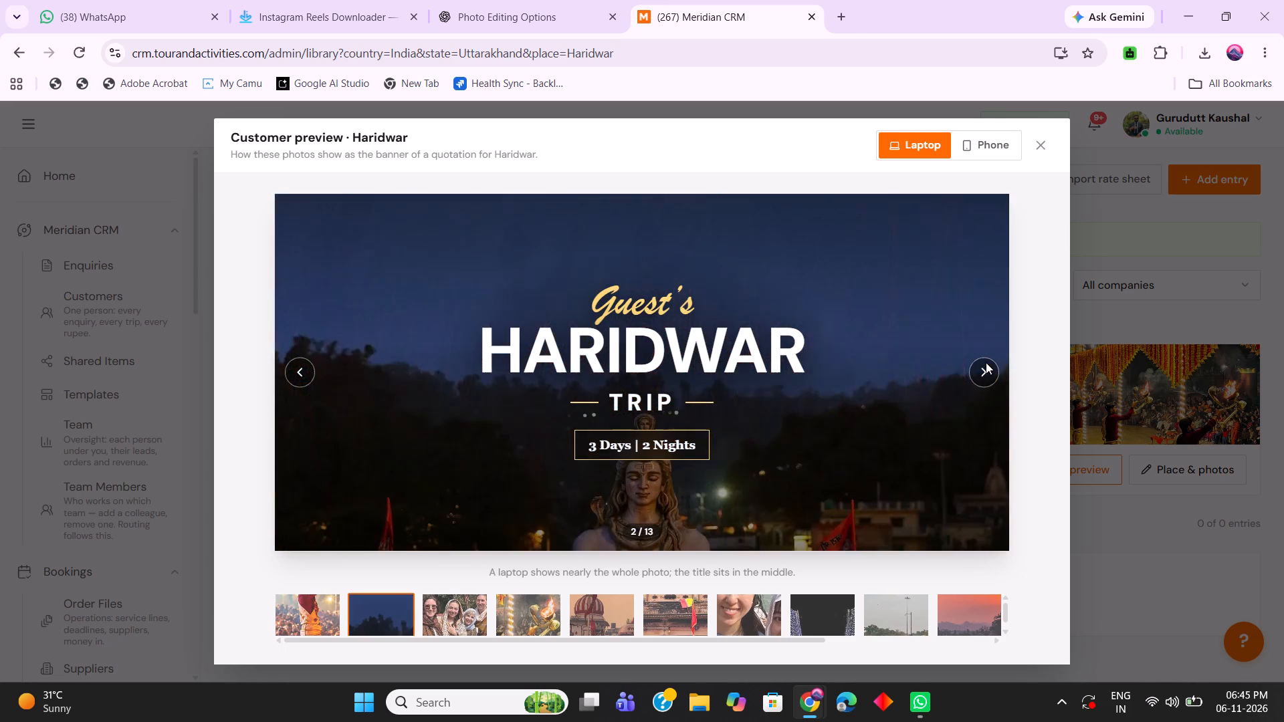
{"action": "triple_click", "coordinate": [984, 363]}
{"action": "triple_click", "coordinate": [984, 363]}
{"action": "triple_click", "coordinate": [984, 363]}
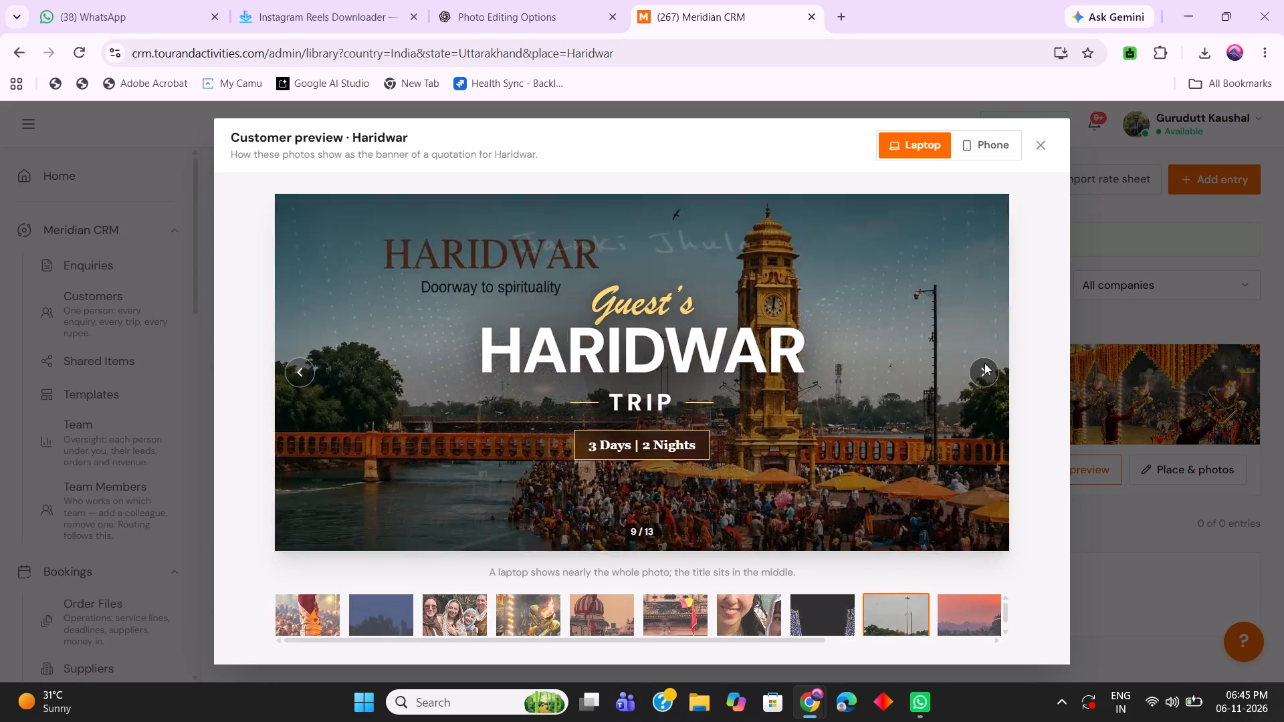
{"action": "left_click", "coordinate": [984, 363]}
{"action": "left_click", "coordinate": [985, 363]}
{"action": "left_click", "coordinate": [985, 367]}
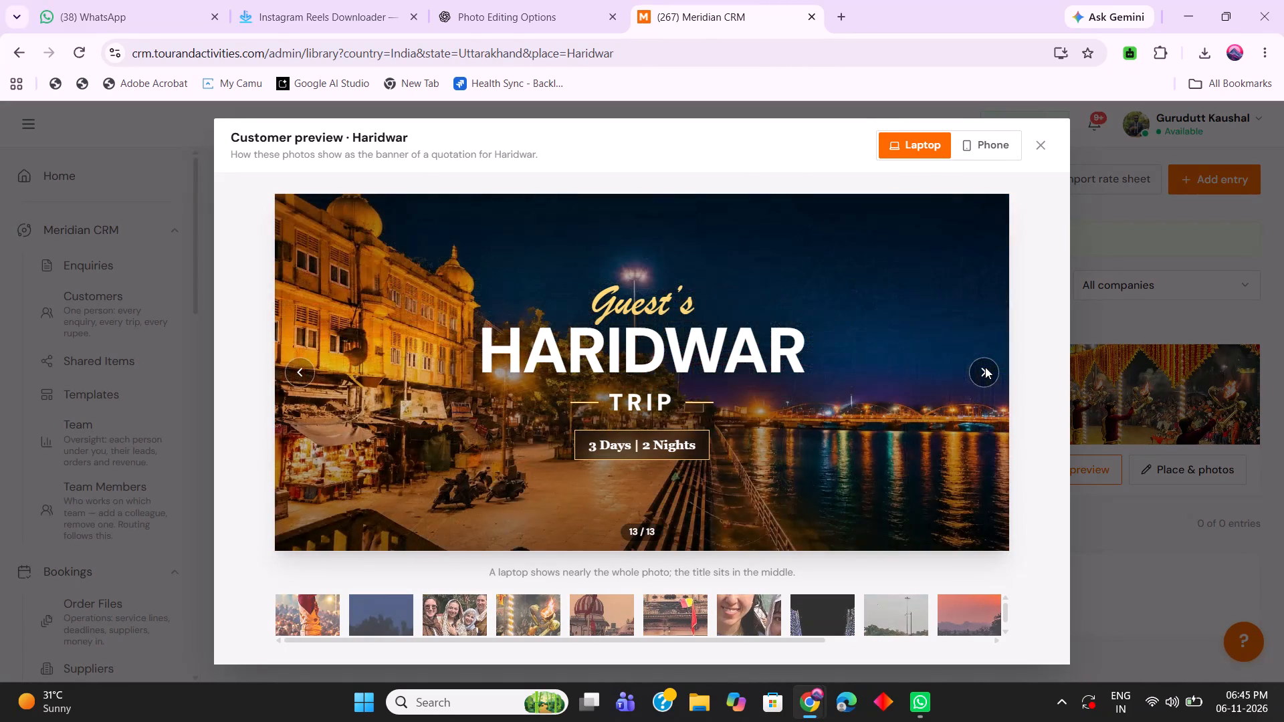
{"action": "left_click", "coordinate": [985, 367]}
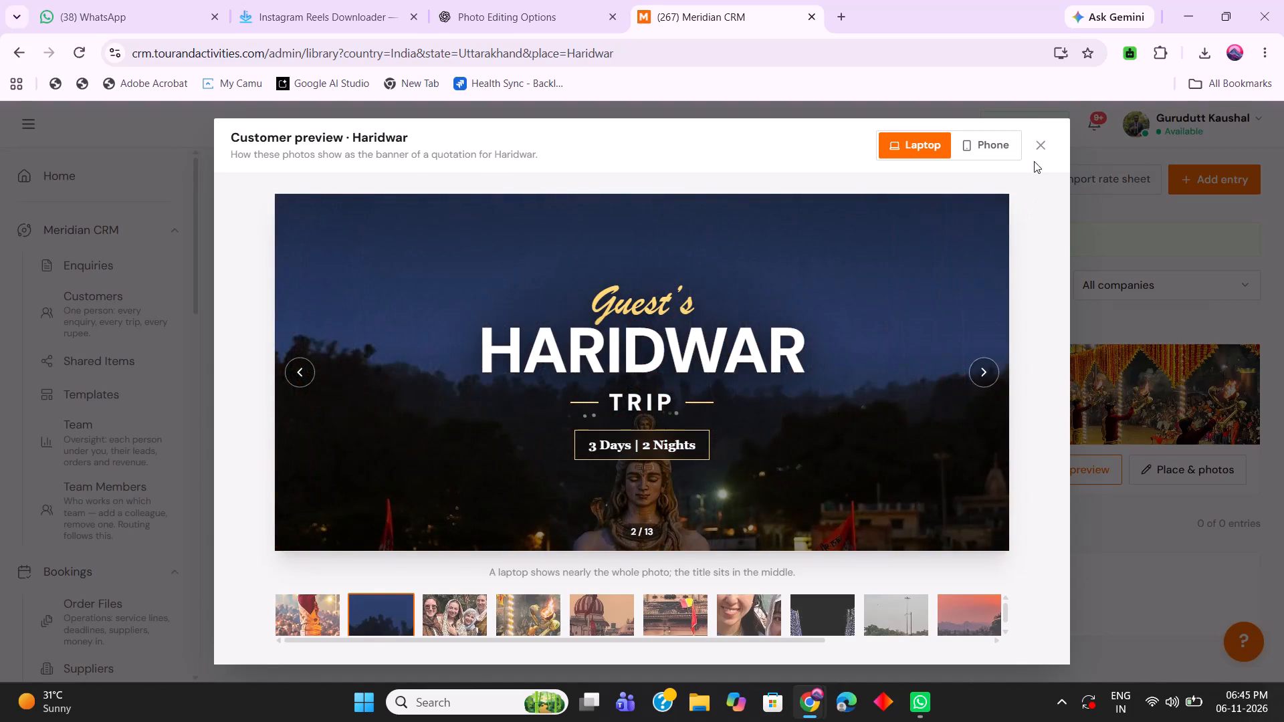
{"action": "left_click", "coordinate": [1033, 154]}
Add Image-61151 from the Desktop's Haridwar_tour folder to Haridwar's hero photos and save the place.
{"action": "left_click", "coordinate": [1150, 471]}
{"action": "scroll", "coordinate": [744, 470], "scroll_direction": "down", "scroll_amount": 8}
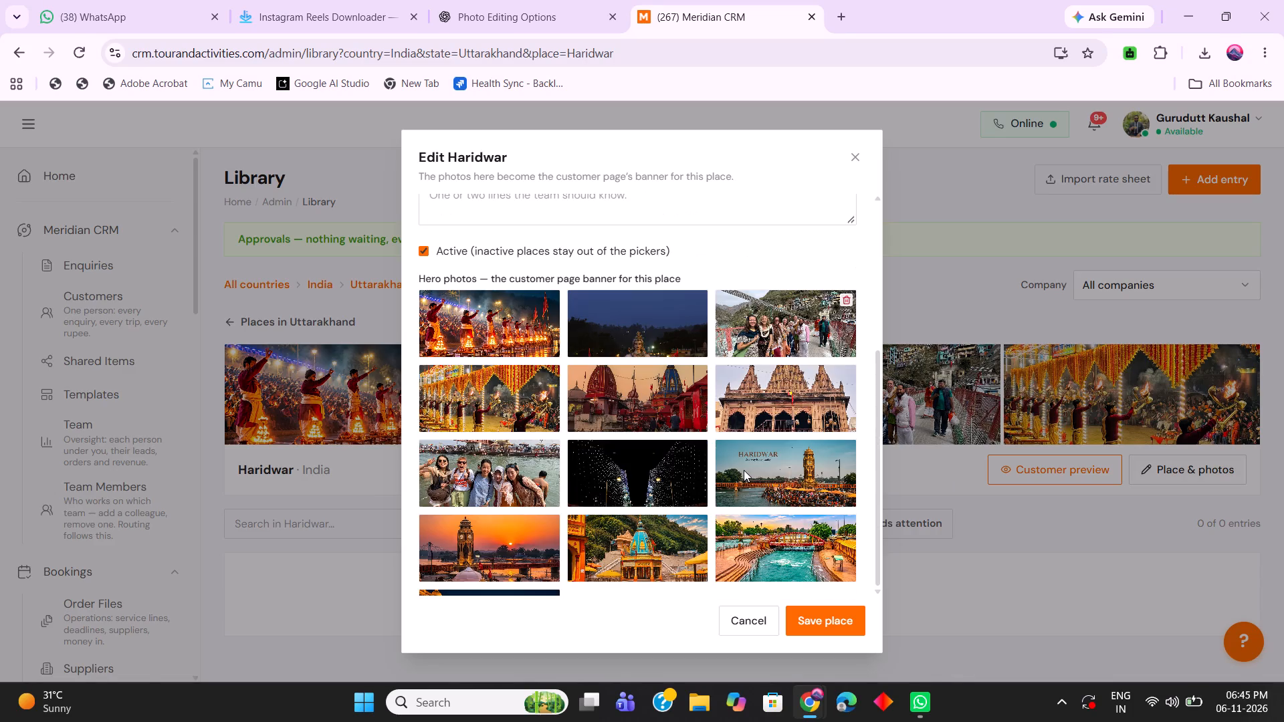
{"action": "scroll", "coordinate": [686, 427], "scroll_direction": "up", "scroll_amount": 3}
{"action": "scroll", "coordinate": [686, 427], "scroll_direction": "down", "scroll_amount": 3}
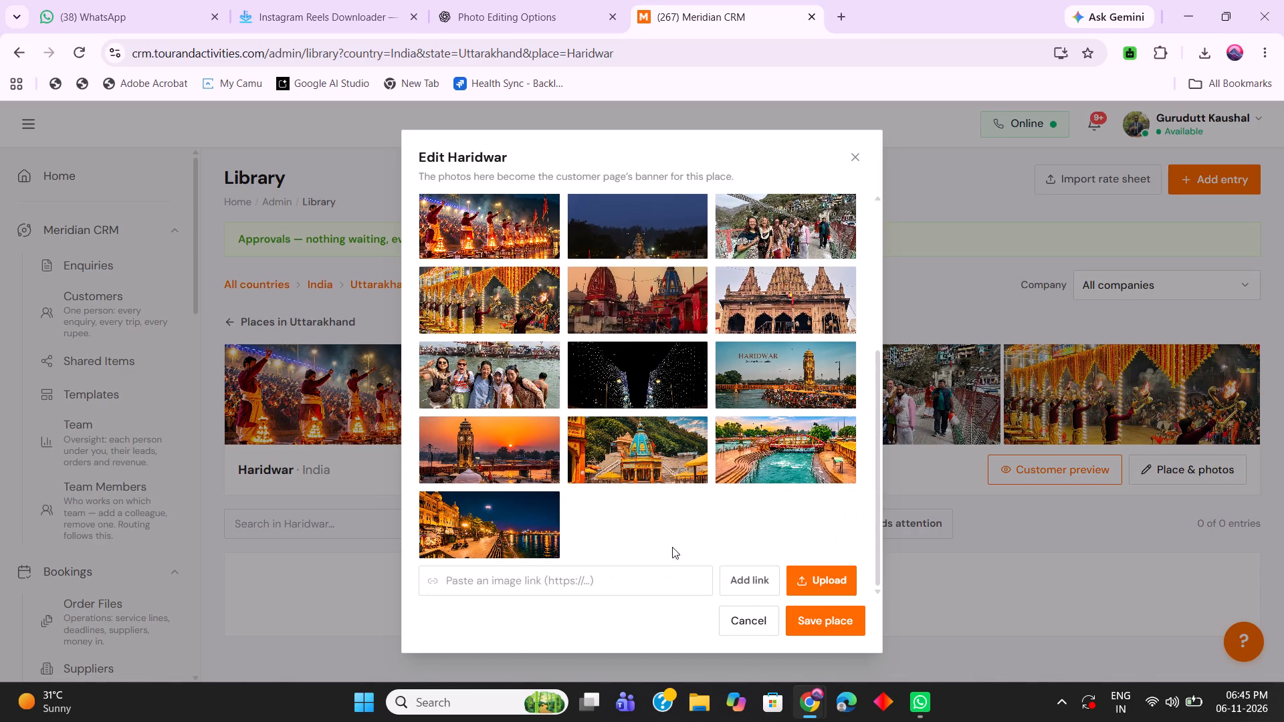
{"action": "left_click", "coordinate": [804, 582]}
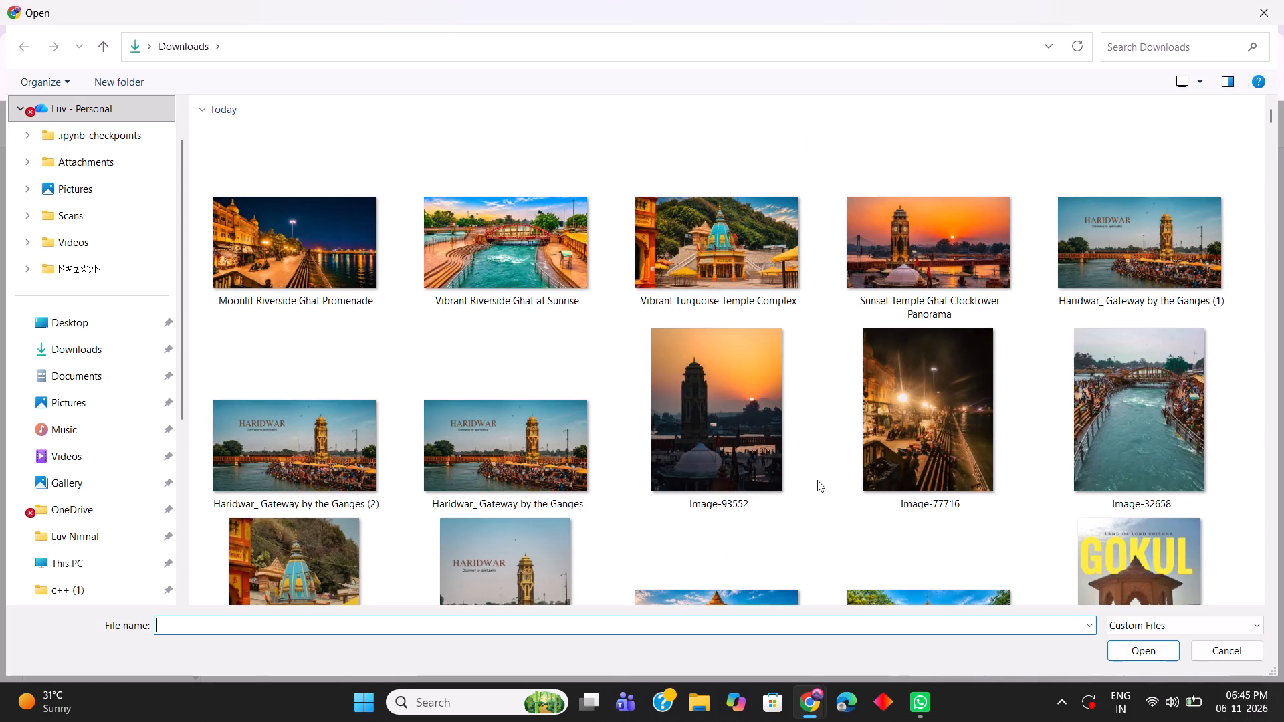
{"action": "scroll", "coordinate": [891, 431], "scroll_direction": "down", "scroll_amount": 1}
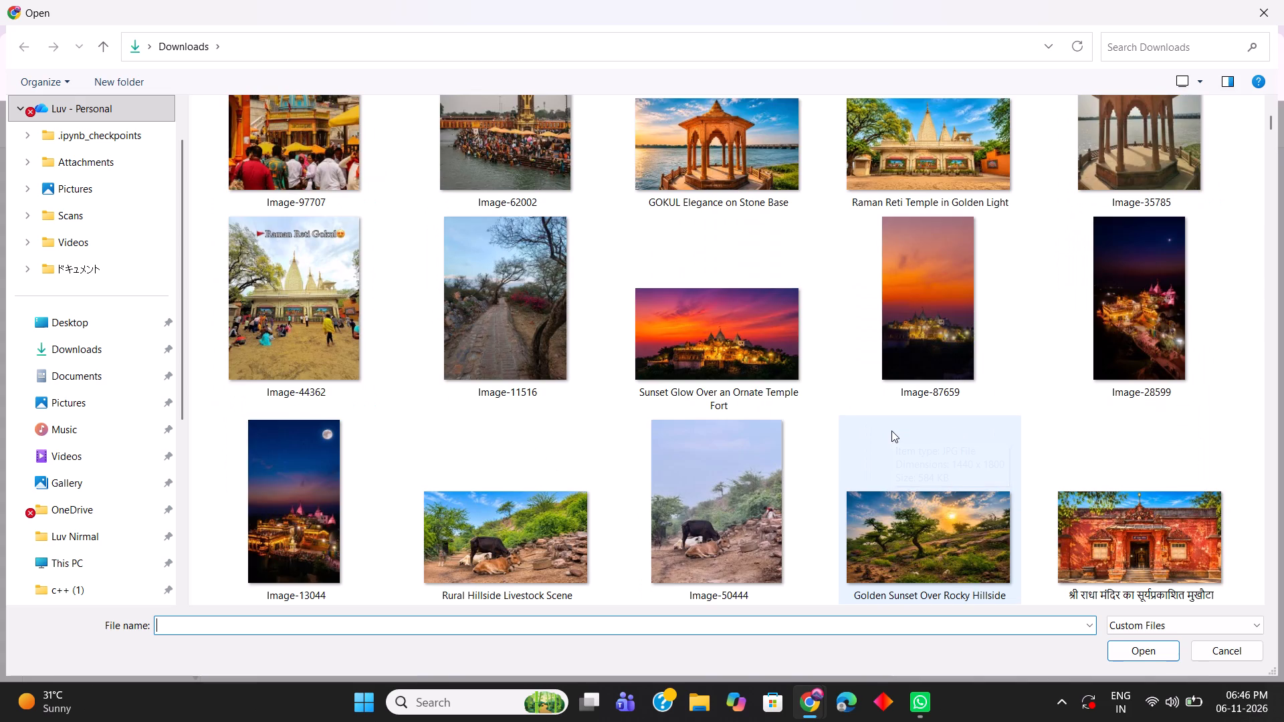
{"action": "left_click", "coordinate": [98, 328]}
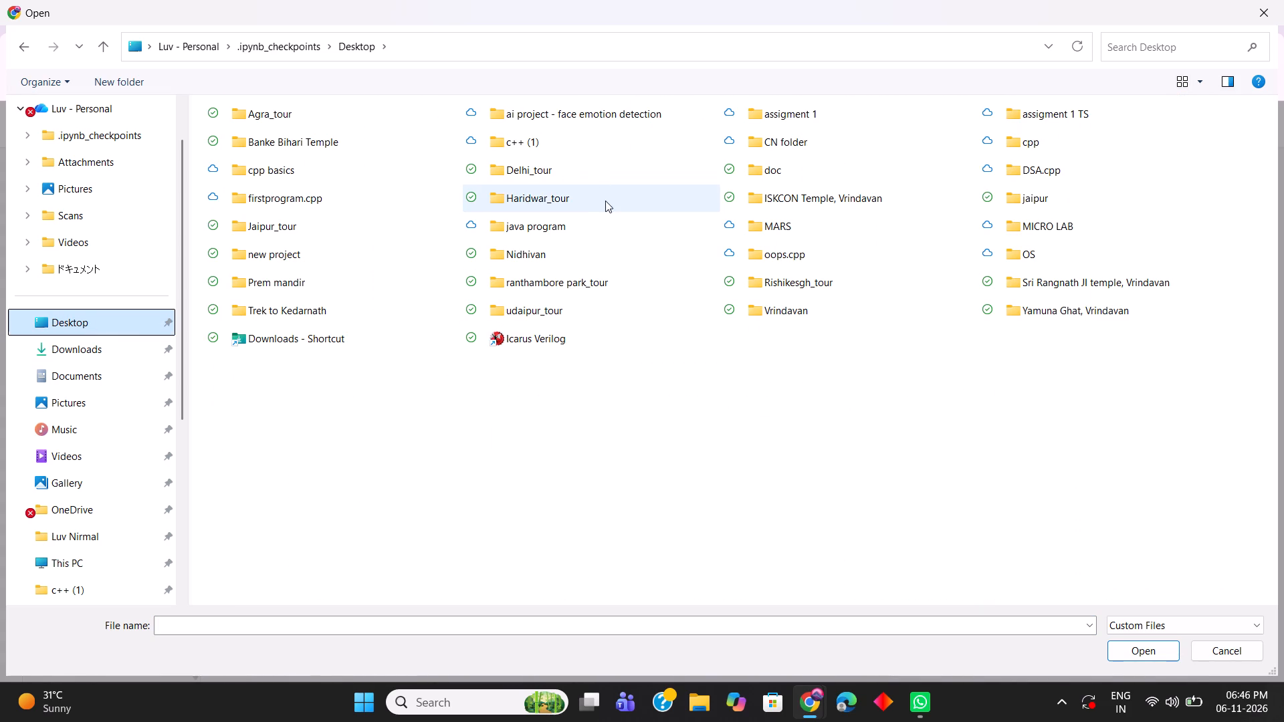
{"action": "double_click", "coordinate": [608, 199]}
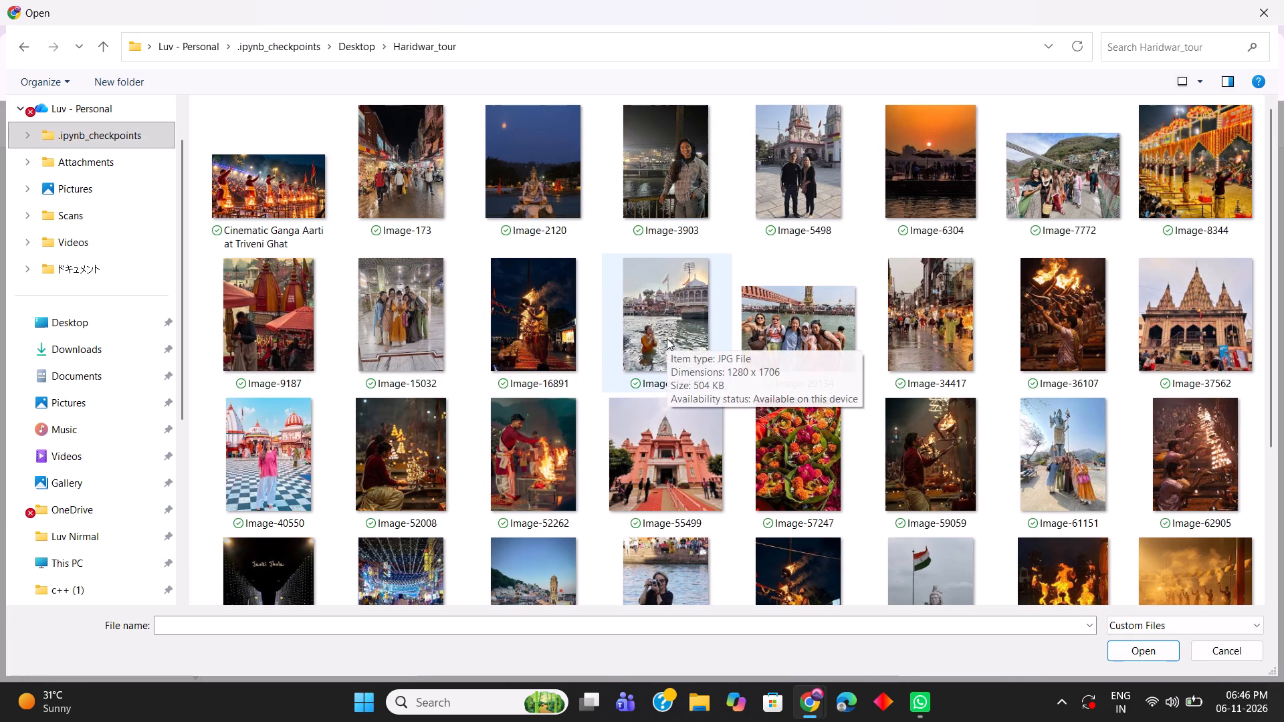
{"action": "left_click", "coordinate": [536, 322]}
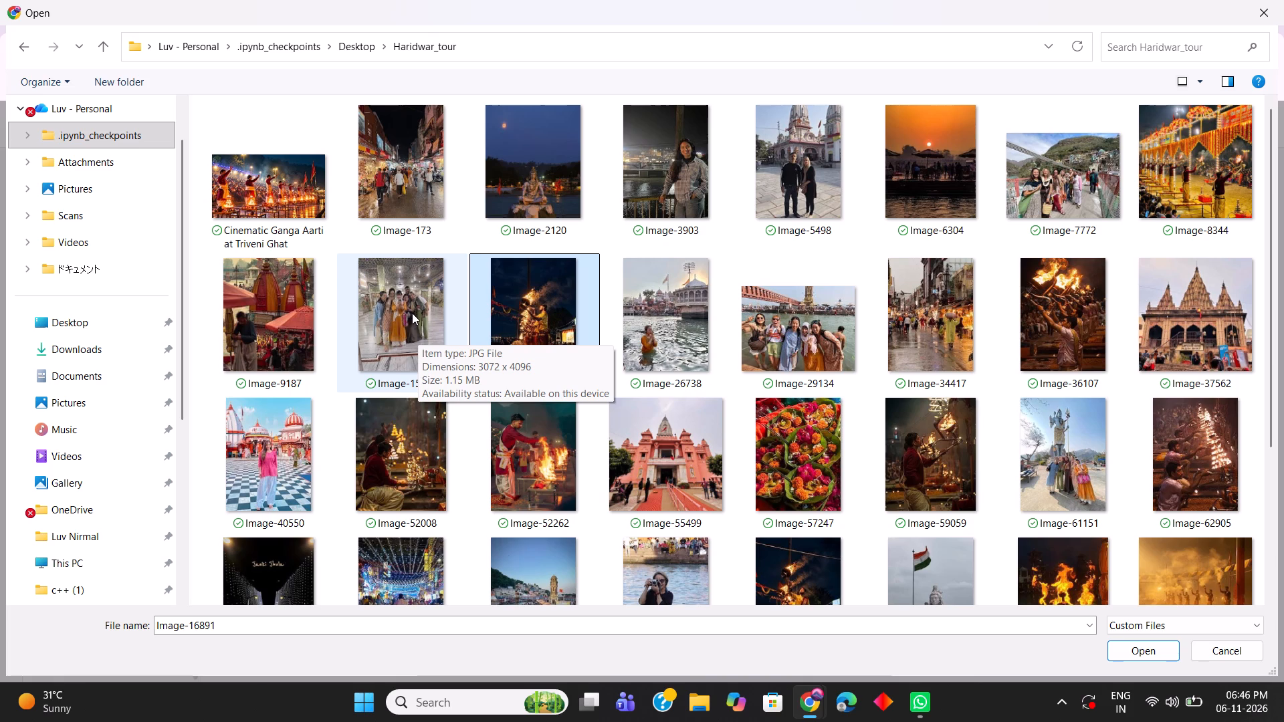
{"action": "double_click", "coordinate": [1037, 411]}
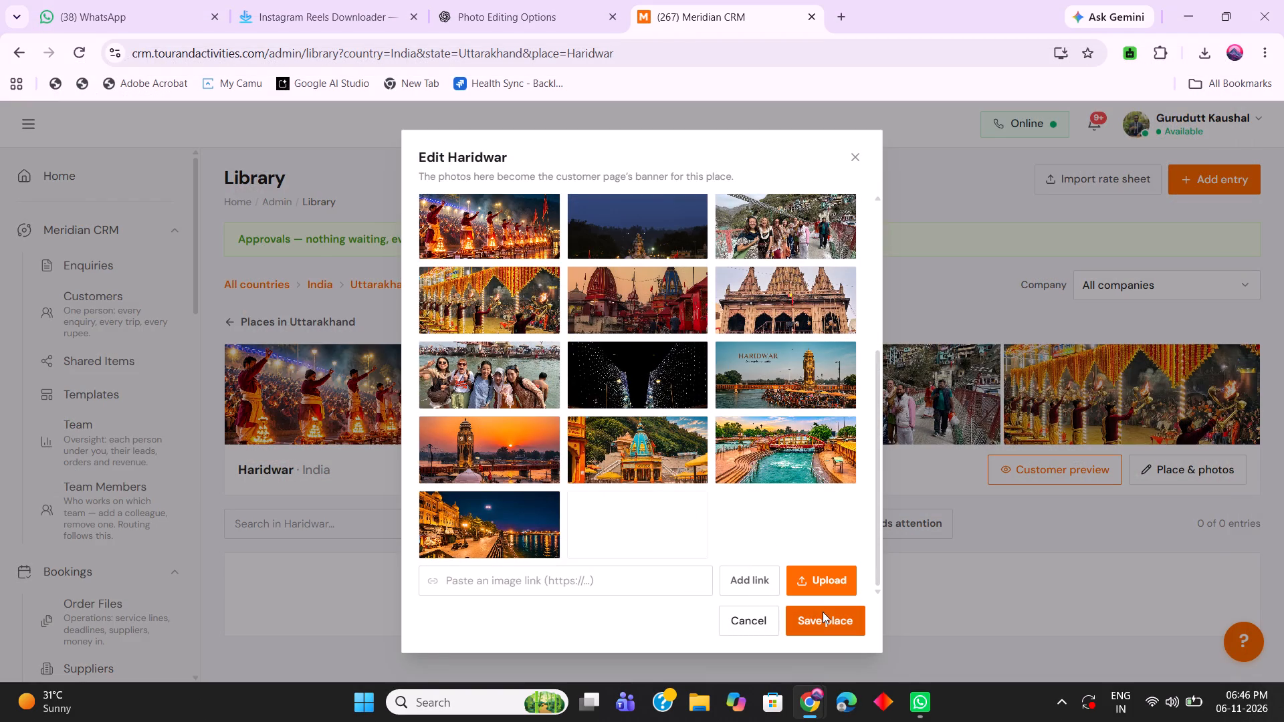
{"action": "left_click", "coordinate": [823, 616]}
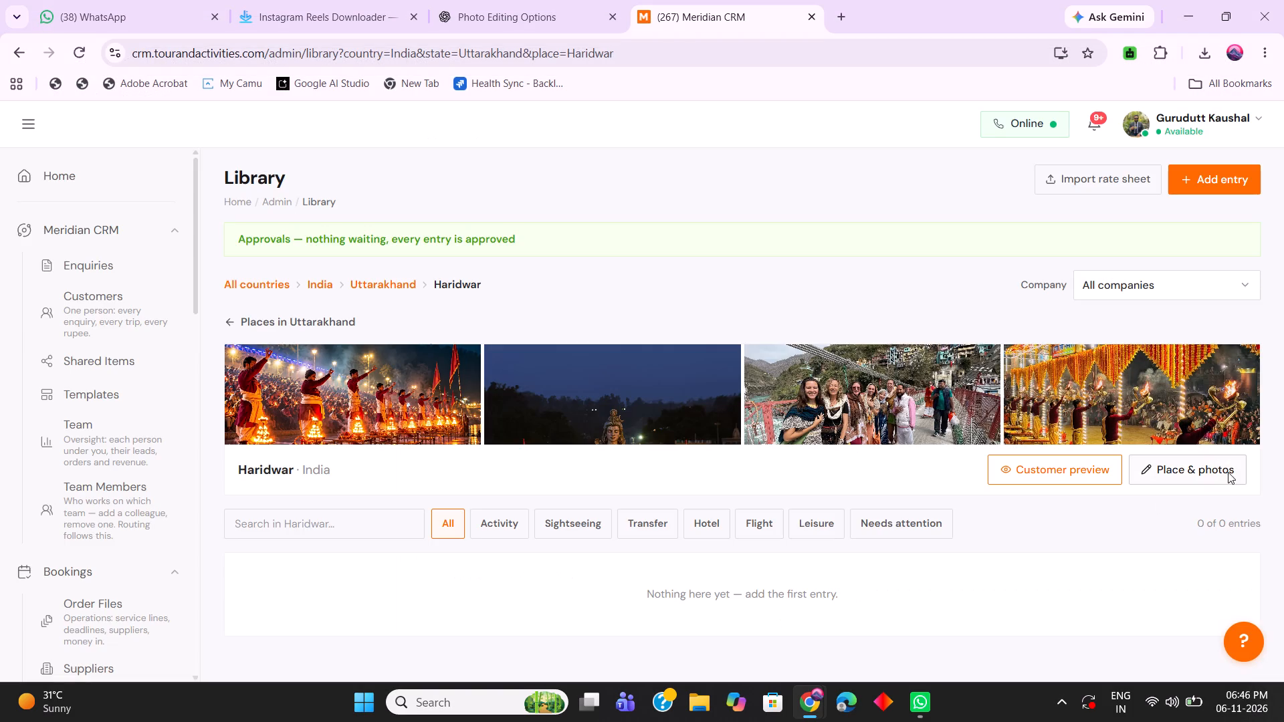
Add Image-74819 from the Desktop's Haridwar_tour folder to Haridwar's hero photos and save the place.
{"action": "left_click", "coordinate": [1226, 465]}
{"action": "scroll", "coordinate": [764, 461], "scroll_direction": "down", "scroll_amount": 2}
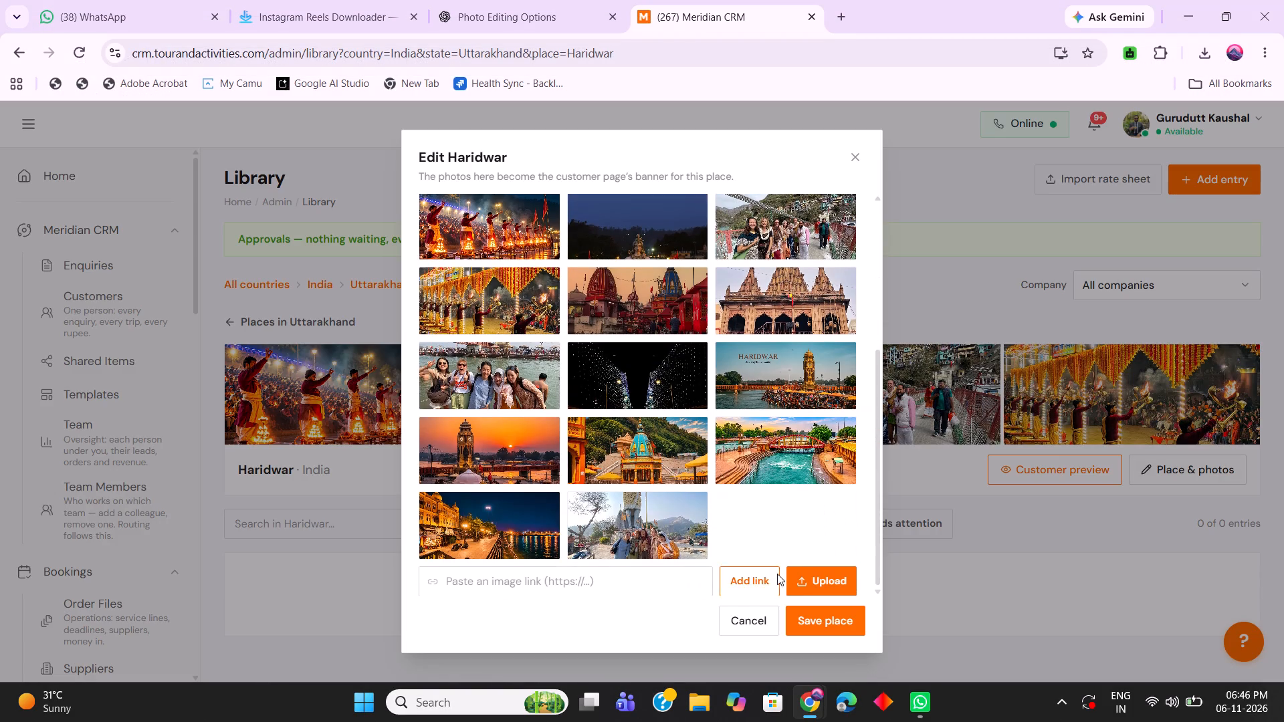
{"action": "left_click", "coordinate": [798, 581]}
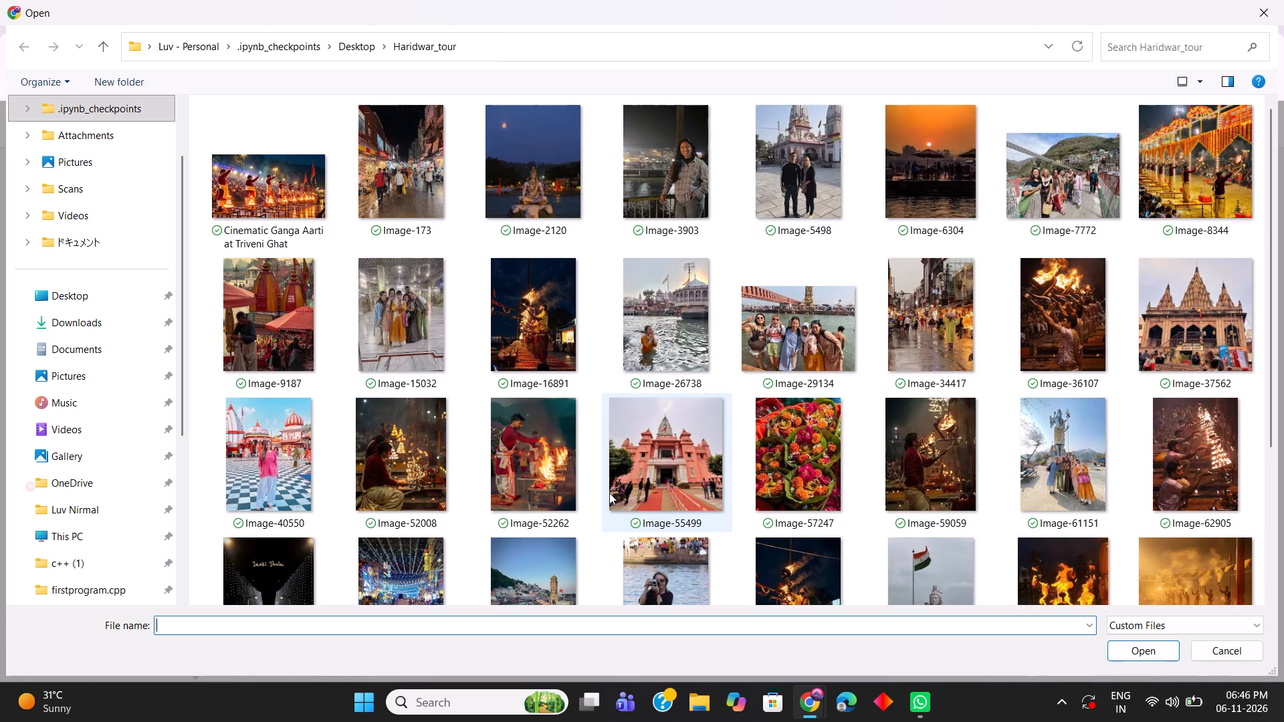
{"action": "scroll", "coordinate": [609, 493], "scroll_direction": "down", "scroll_amount": 5}
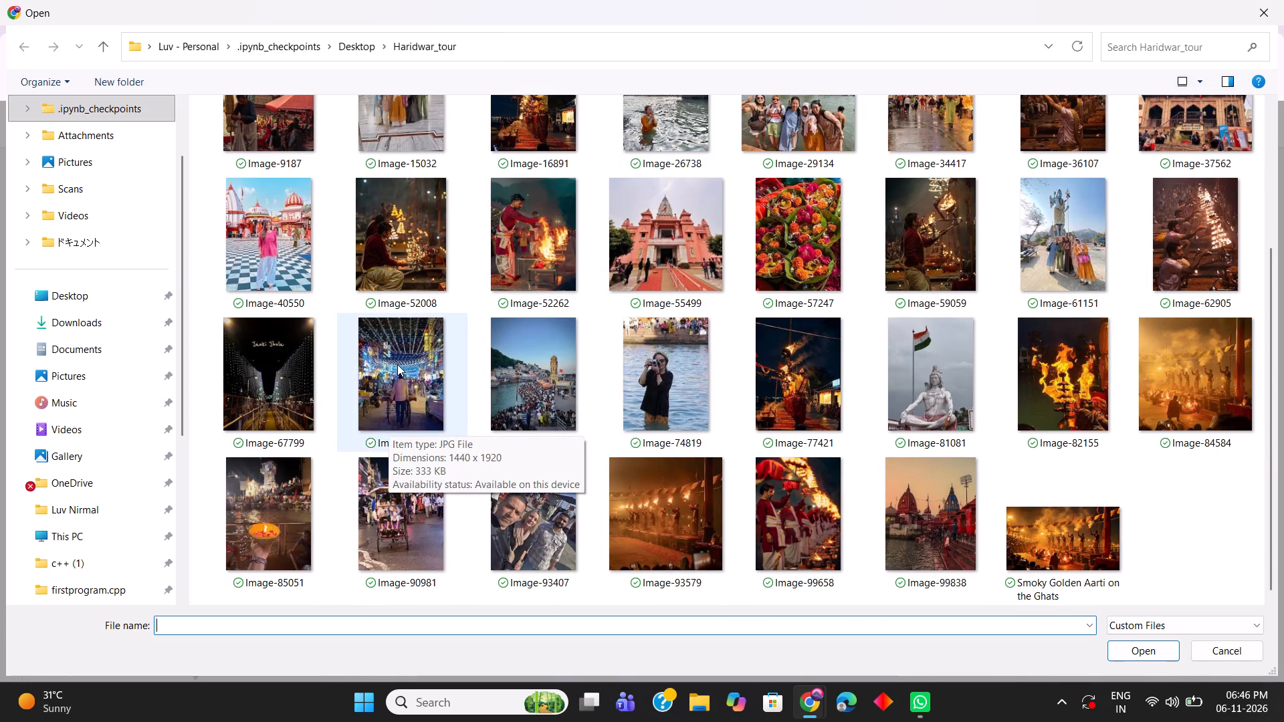
{"action": "double_click", "coordinate": [669, 386]}
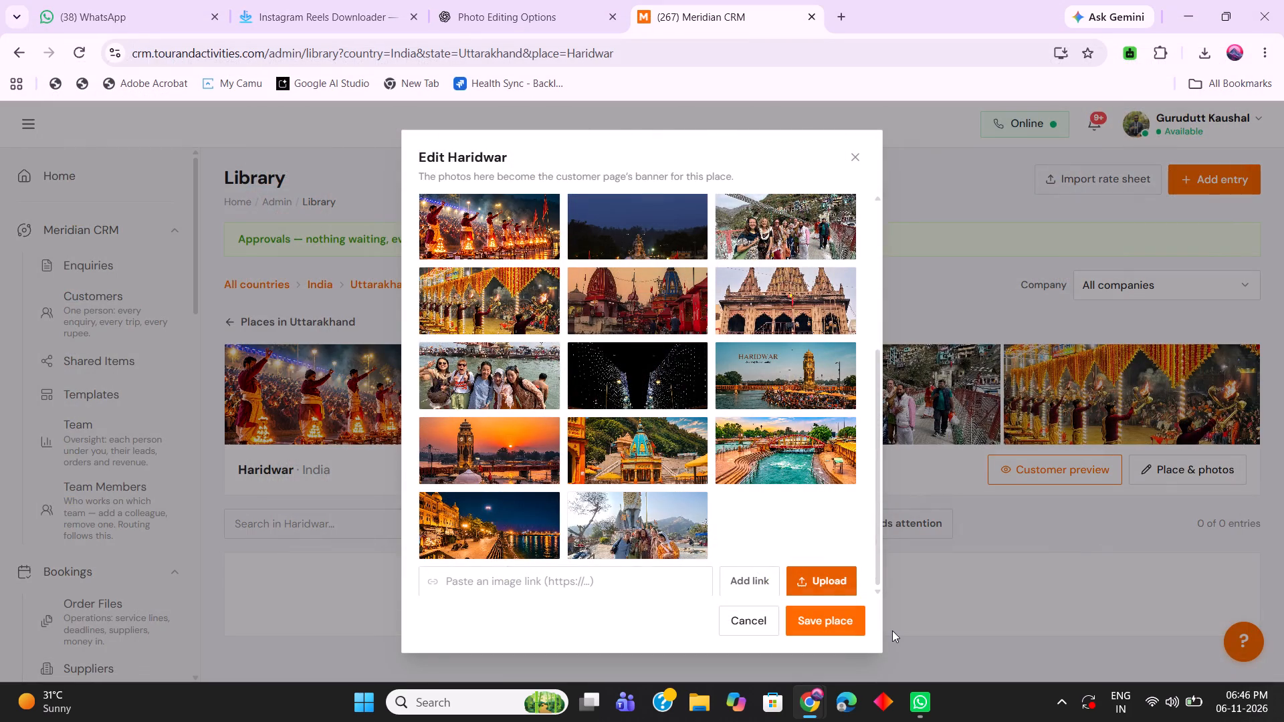
{"action": "left_click", "coordinate": [837, 626]}
Page through all of Haridwar's banner photos in the laptop customer preview.
{"action": "left_click", "coordinate": [1073, 477]}
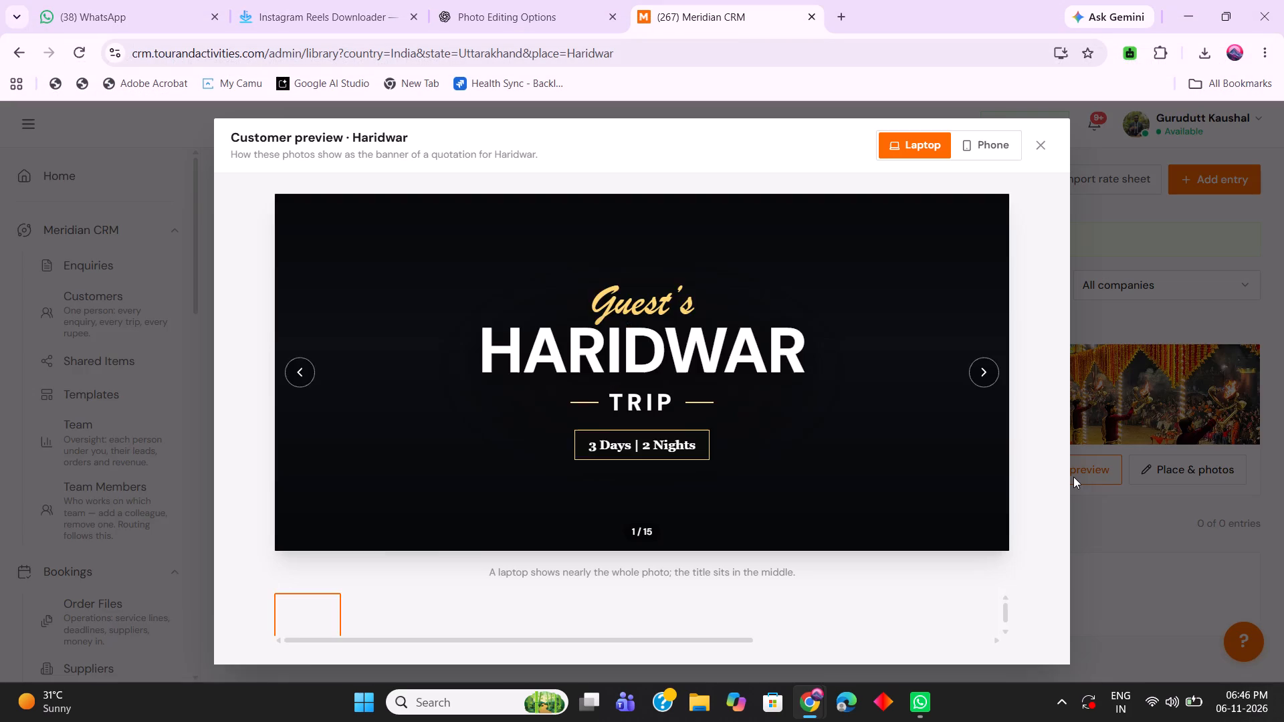
{"action": "key", "text": "Right"}
{"action": "key", "text": "Right"}
{"action": "key", "text": "Right"}
{"action": "key", "text": "Right"}
{"action": "key", "text": "Right"}
{"action": "key", "text": "Right"}
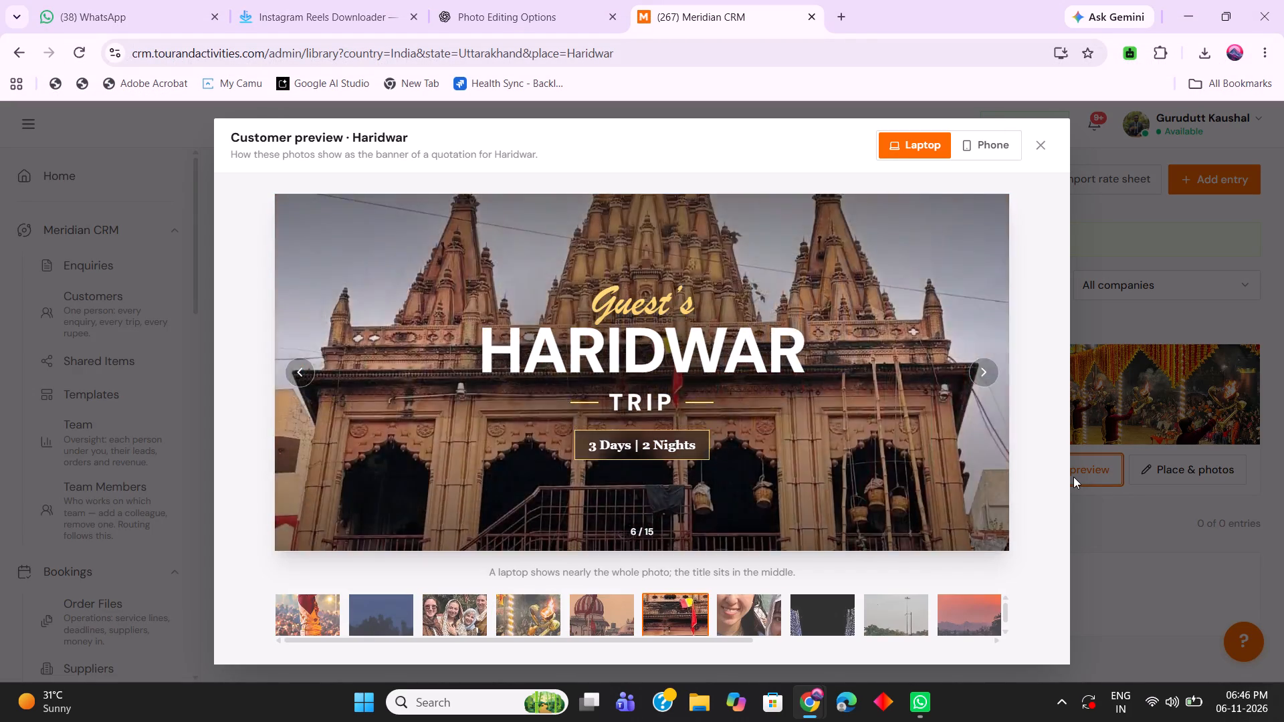
{"action": "key", "text": "Right"}
{"action": "key", "text": "Right"}
{"action": "key", "text": "Right"}
{"action": "key", "text": "Right"}
{"action": "key", "text": "Right"}
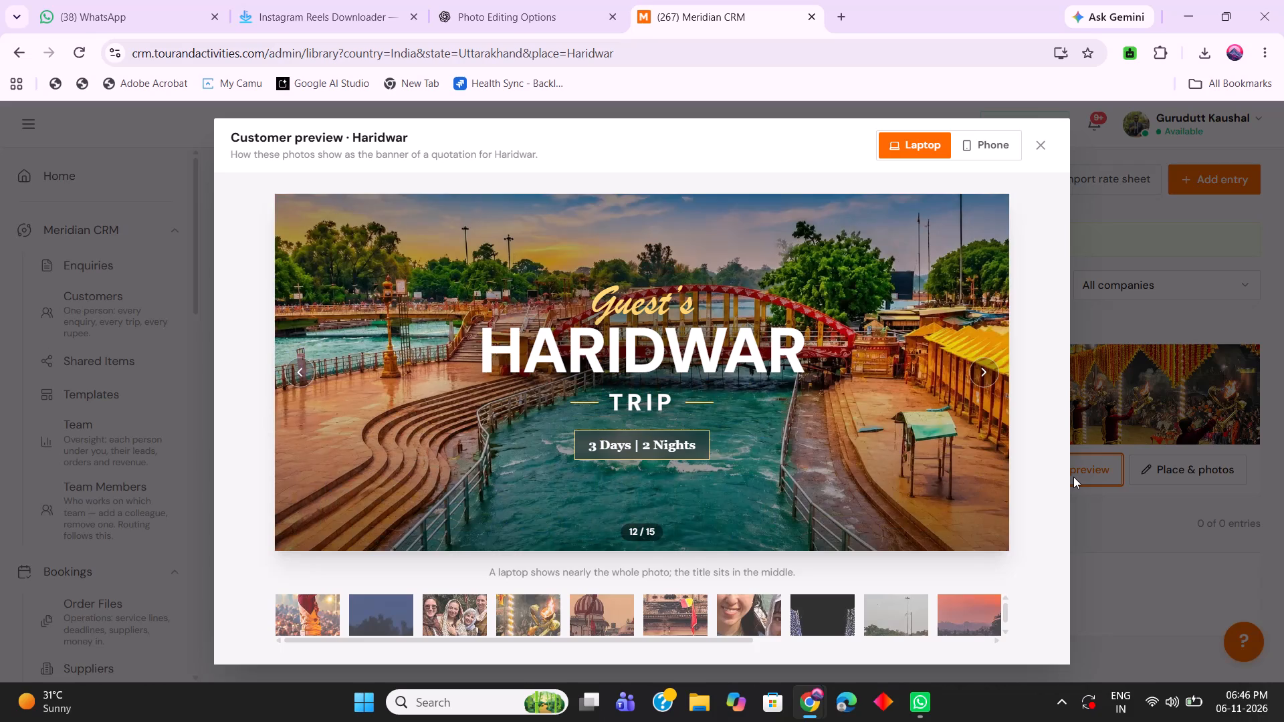
{"action": "key", "text": "Right"}
{"action": "key", "text": "Right"}
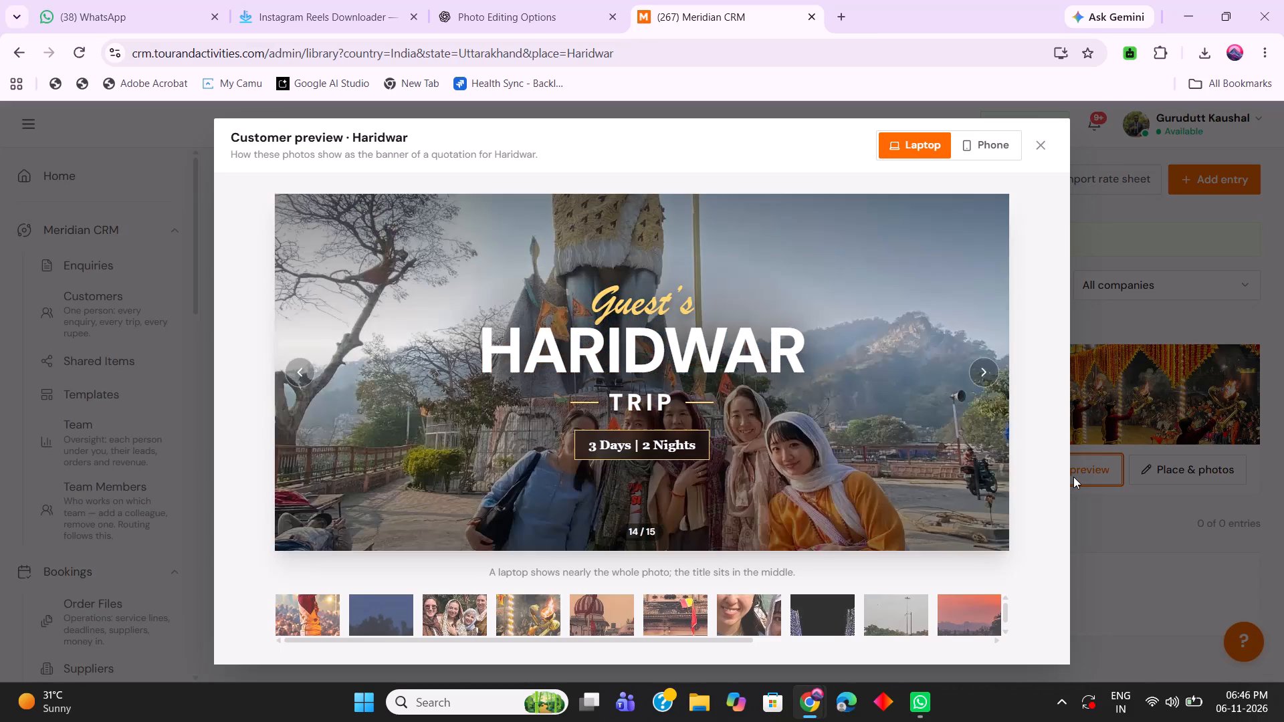
{"action": "key", "text": "Right"}
{"action": "key", "text": "Right"}
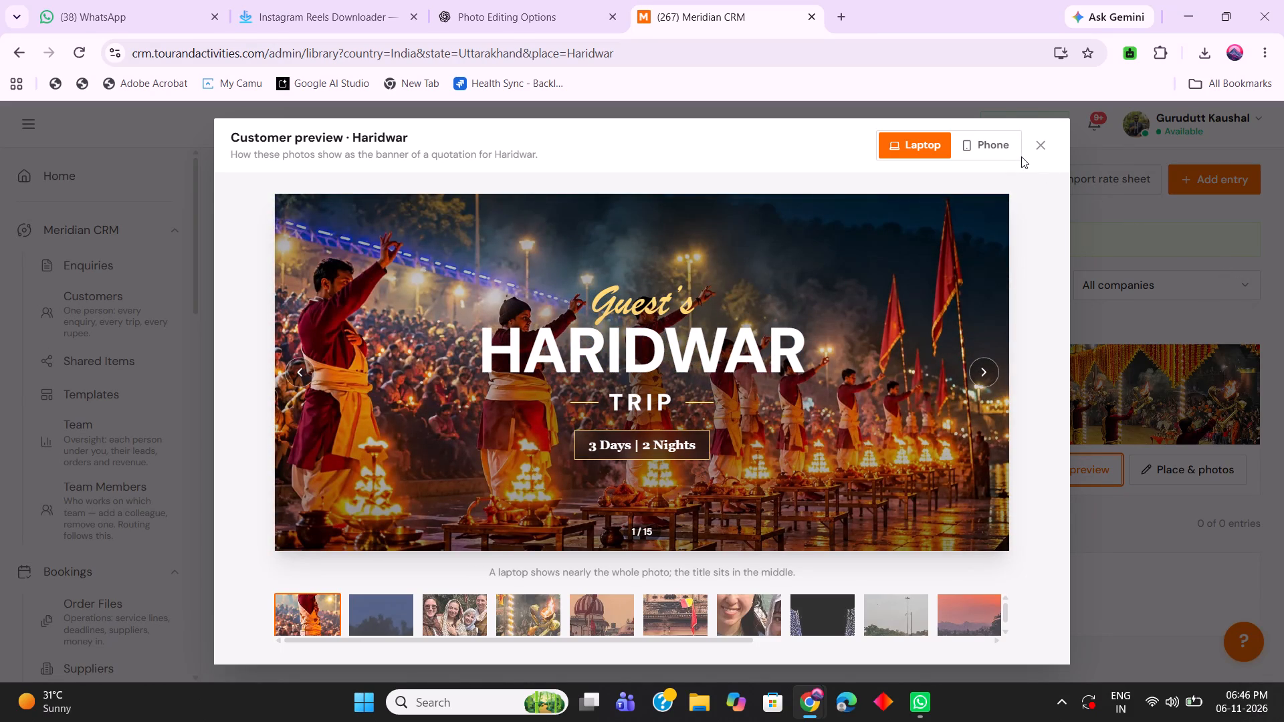
{"action": "key", "text": "Right"}
Page through Haridwar's banner photos in the phone customer preview and close the preview.
{"action": "left_click", "coordinate": [1002, 149]}
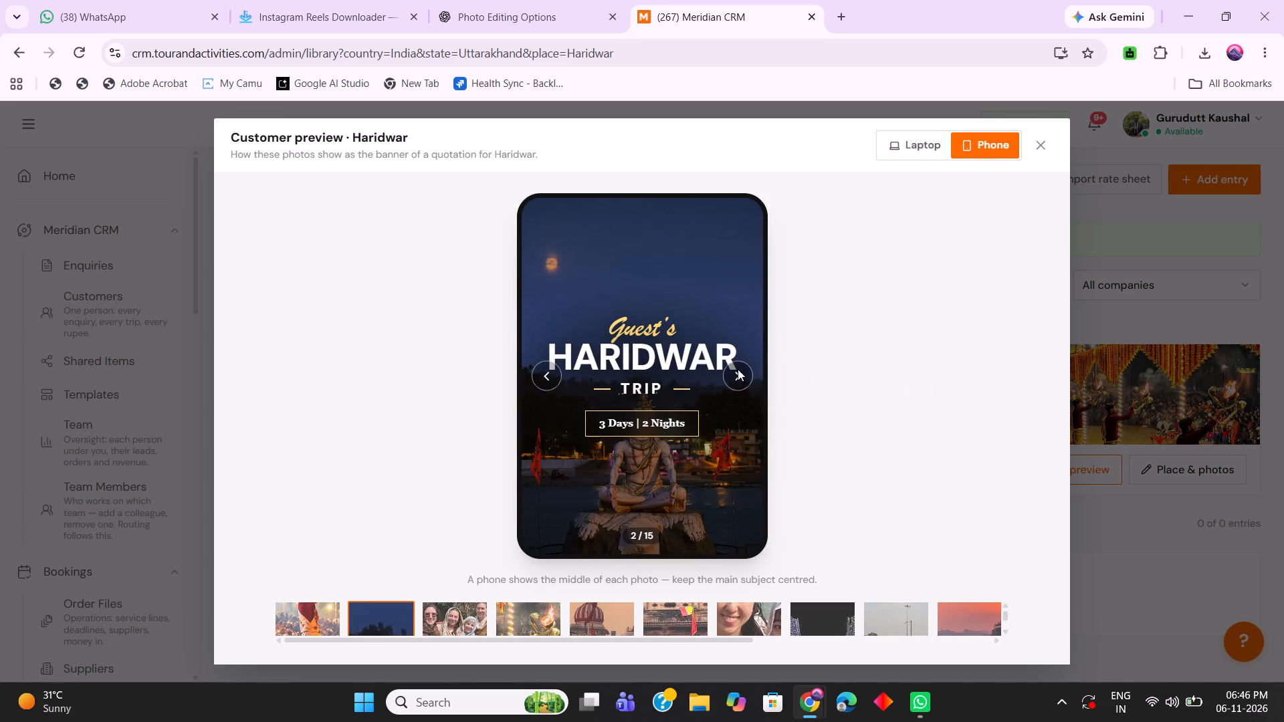
{"action": "triple_click", "coordinate": [738, 372]}
{"action": "triple_click", "coordinate": [738, 372]}
{"action": "triple_click", "coordinate": [738, 372]}
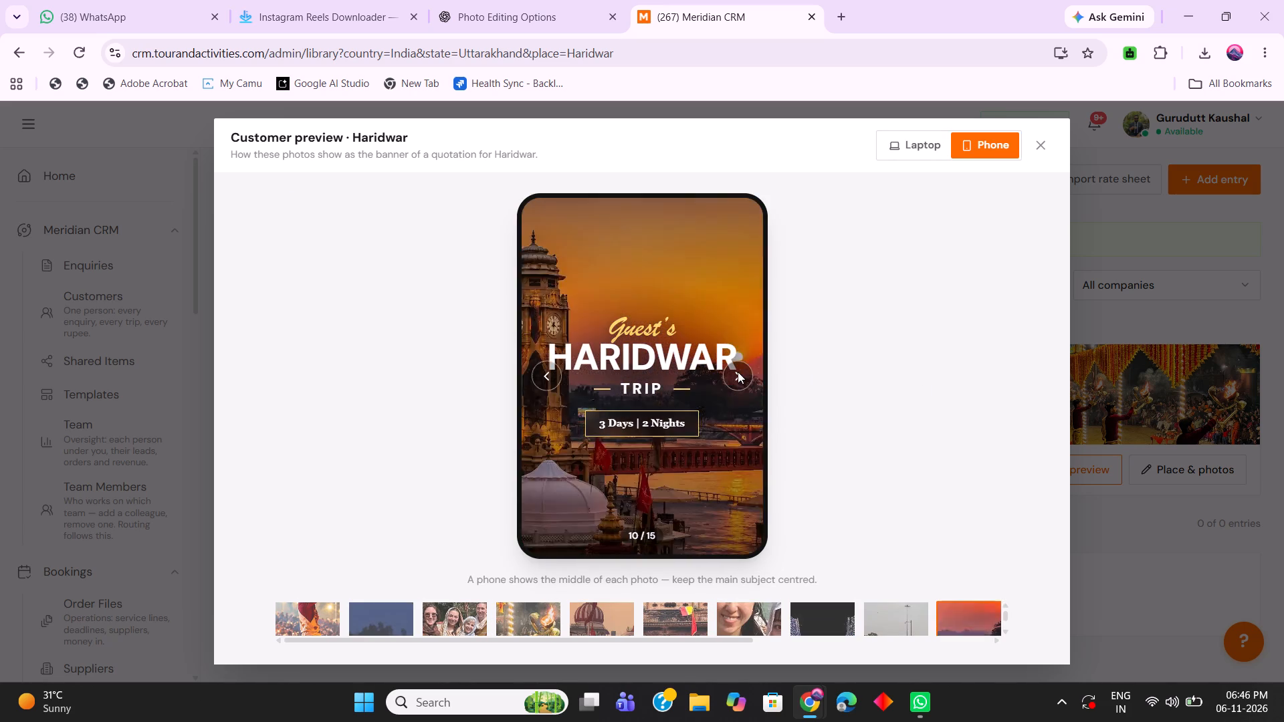
{"action": "triple_click", "coordinate": [738, 372]}
{"action": "left_click", "coordinate": [738, 372]}
{"action": "left_click", "coordinate": [738, 372]}
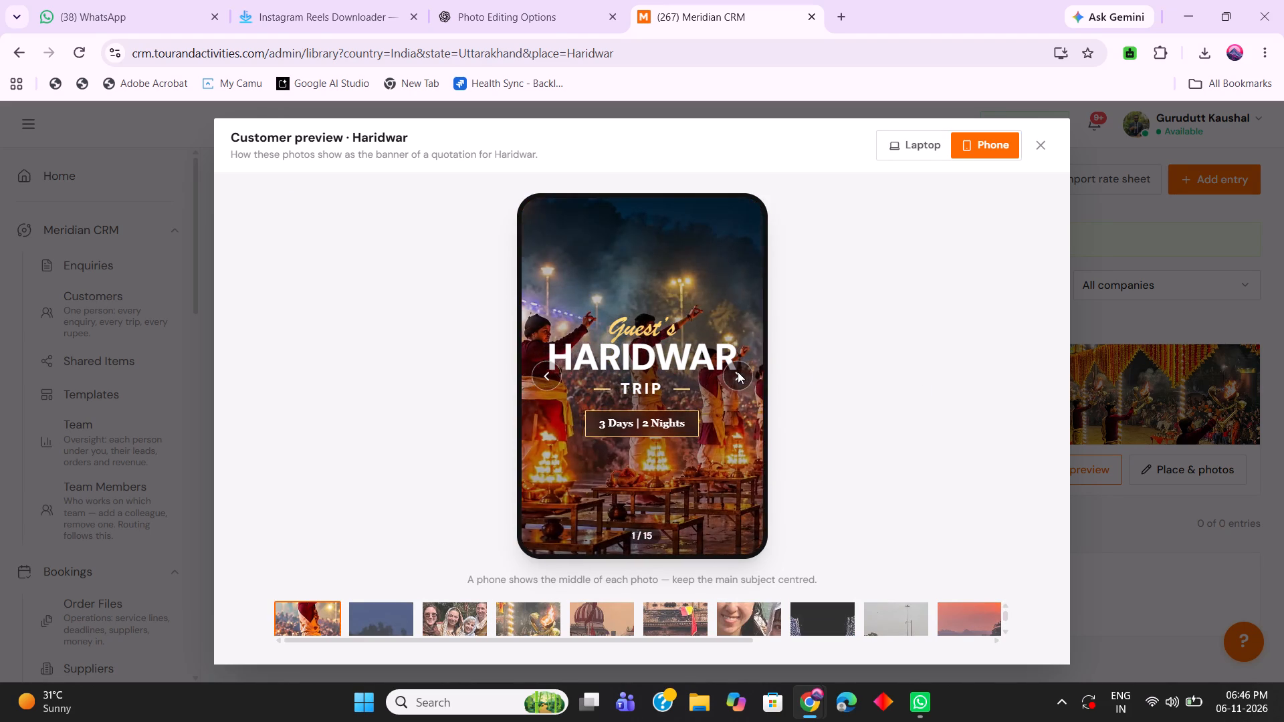
{"action": "left_click", "coordinate": [738, 372]}
{"action": "left_click", "coordinate": [1027, 148]}
{"action": "left_click", "coordinate": [1033, 148]}
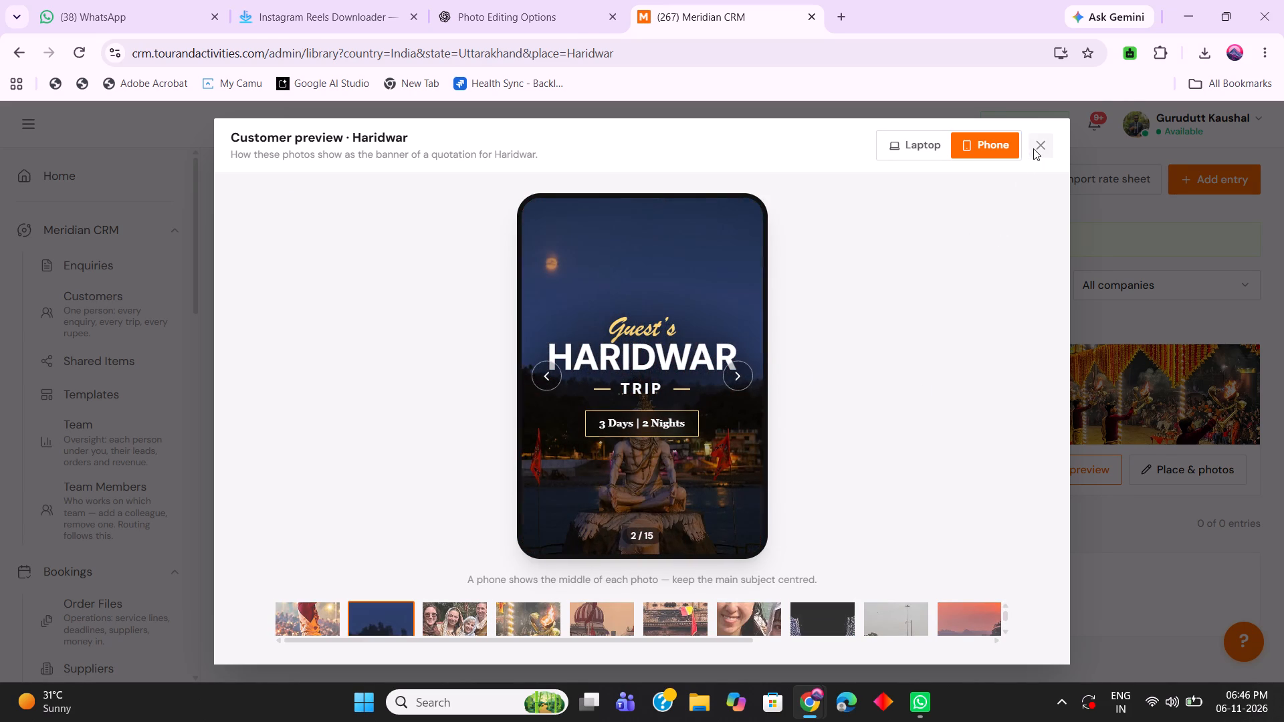
Open Haridwar's place and photo details and save the place again.
{"action": "left_click", "coordinate": [1218, 479]}
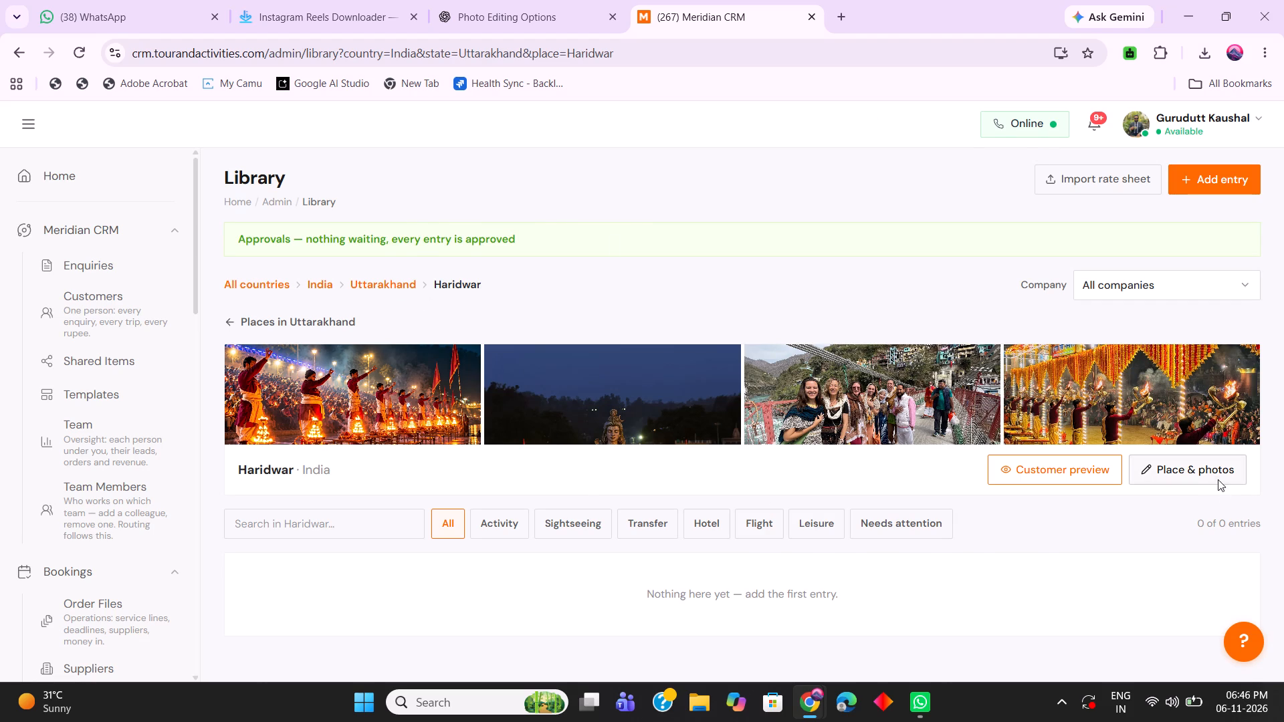
{"action": "left_click", "coordinate": [852, 614]}
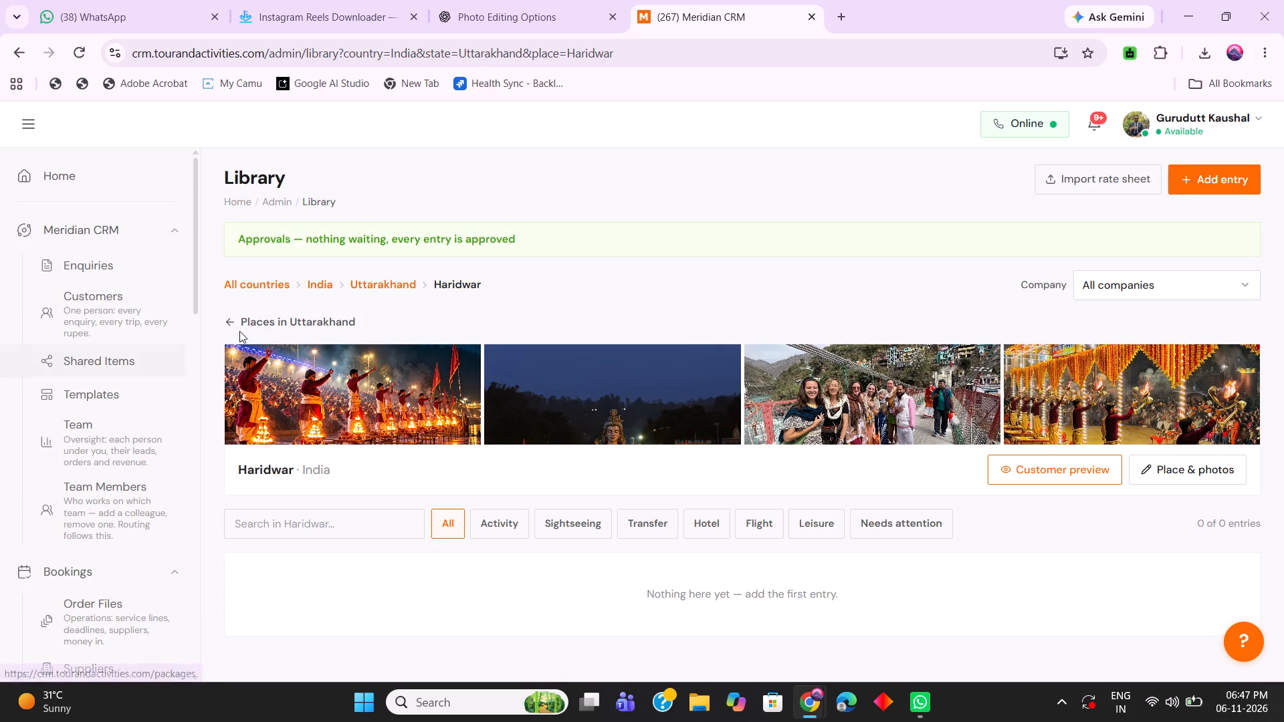
Go back from Haridwar through the places in Uttarakhand to the list of all states in India.
{"action": "left_click", "coordinate": [252, 326]}
{"action": "scroll", "coordinate": [460, 449], "scroll_direction": "down", "scroll_amount": 1}
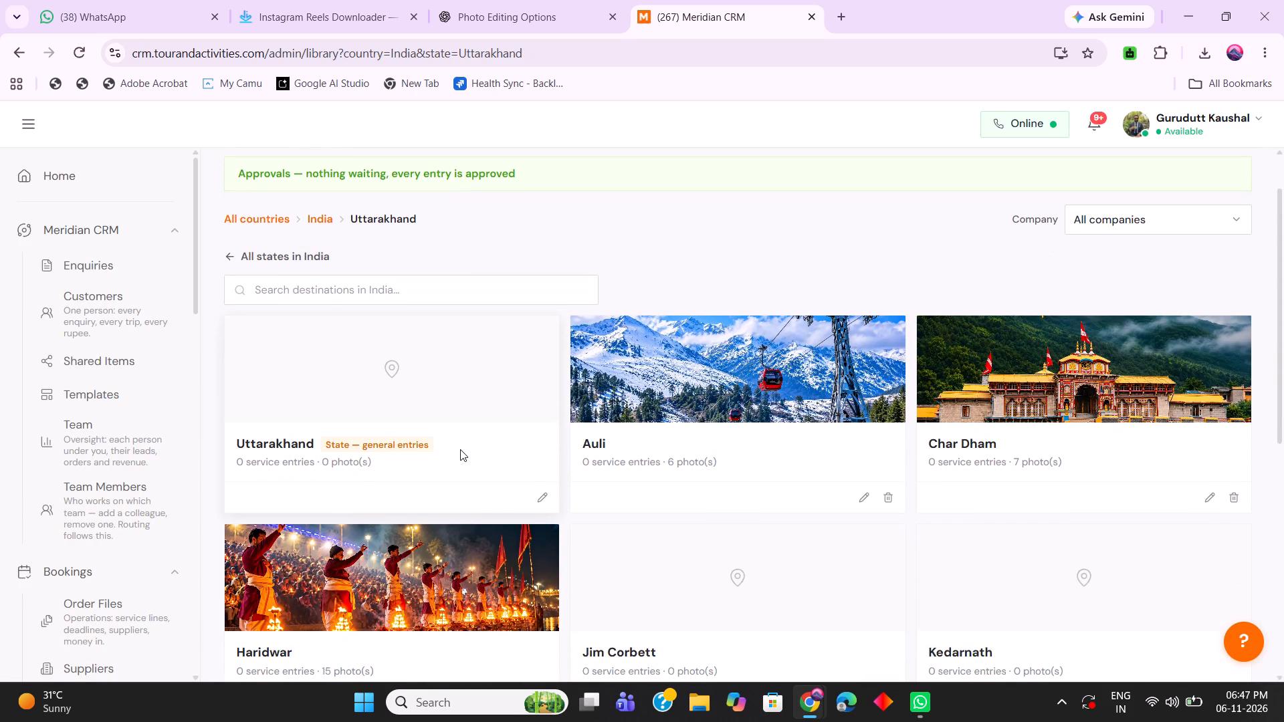
{"action": "scroll", "coordinate": [776, 372], "scroll_direction": "down", "scroll_amount": 3}
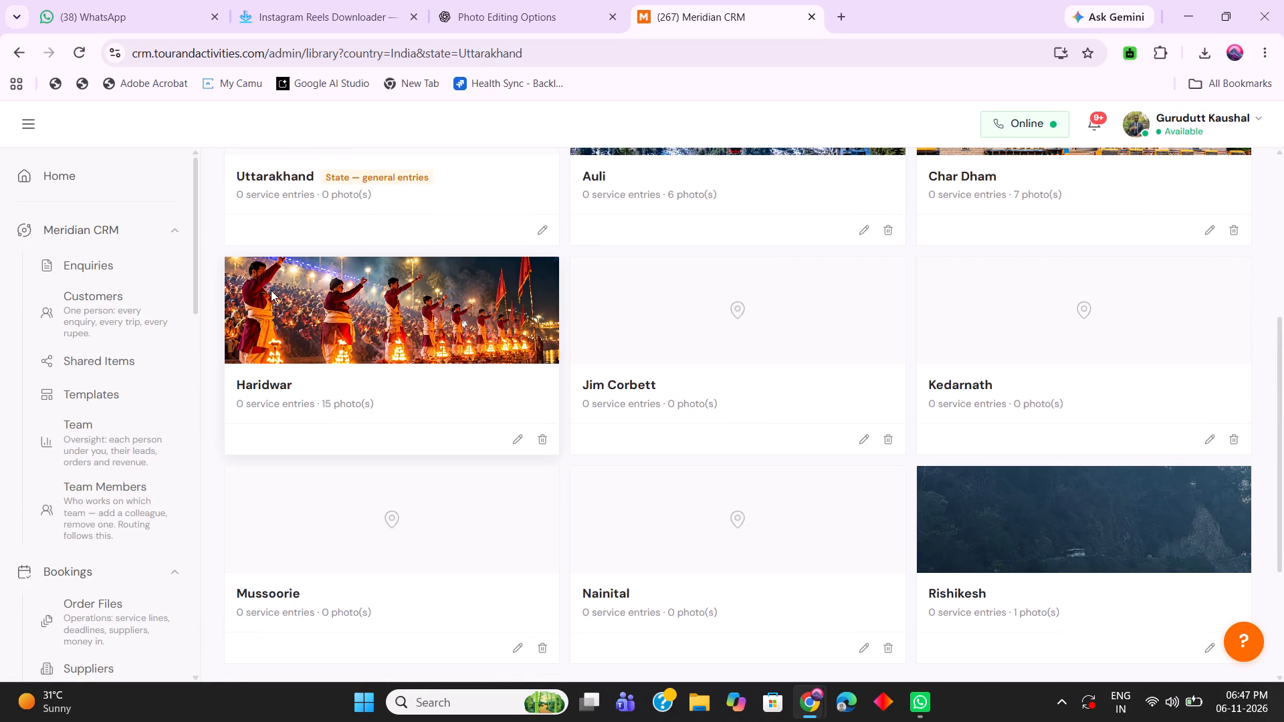
{"action": "scroll", "coordinate": [347, 358], "scroll_direction": "up", "scroll_amount": 2}
{"action": "left_click", "coordinate": [246, 311]}
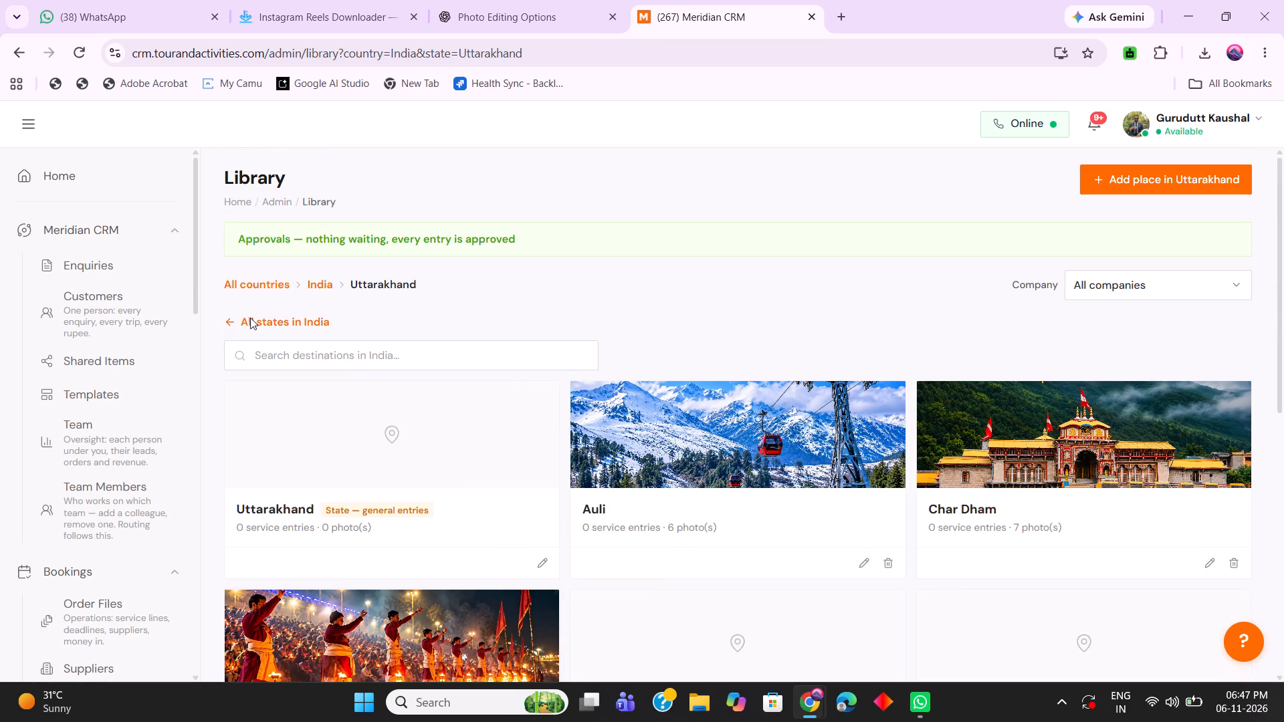
{"action": "scroll", "coordinate": [301, 406], "scroll_direction": "down", "scroll_amount": 1}
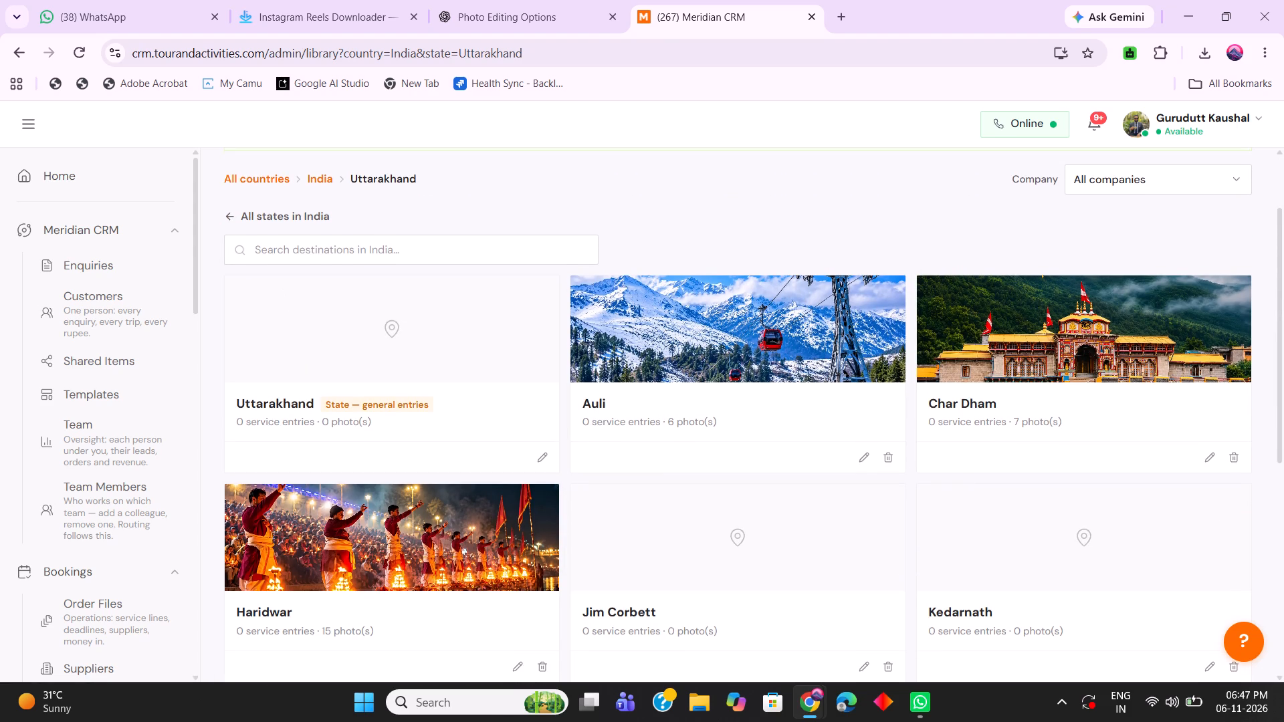
{"action": "left_click", "coordinate": [266, 215]}
Open the place Khatu Shyamji, Khatu Shyam in the state of Rajasthan.
{"action": "scroll", "coordinate": [610, 501], "scroll_direction": "down", "scroll_amount": 13}
{"action": "scroll", "coordinate": [610, 501], "scroll_direction": "up", "scroll_amount": 2}
{"action": "scroll", "coordinate": [716, 558], "scroll_direction": "up", "scroll_amount": 1}
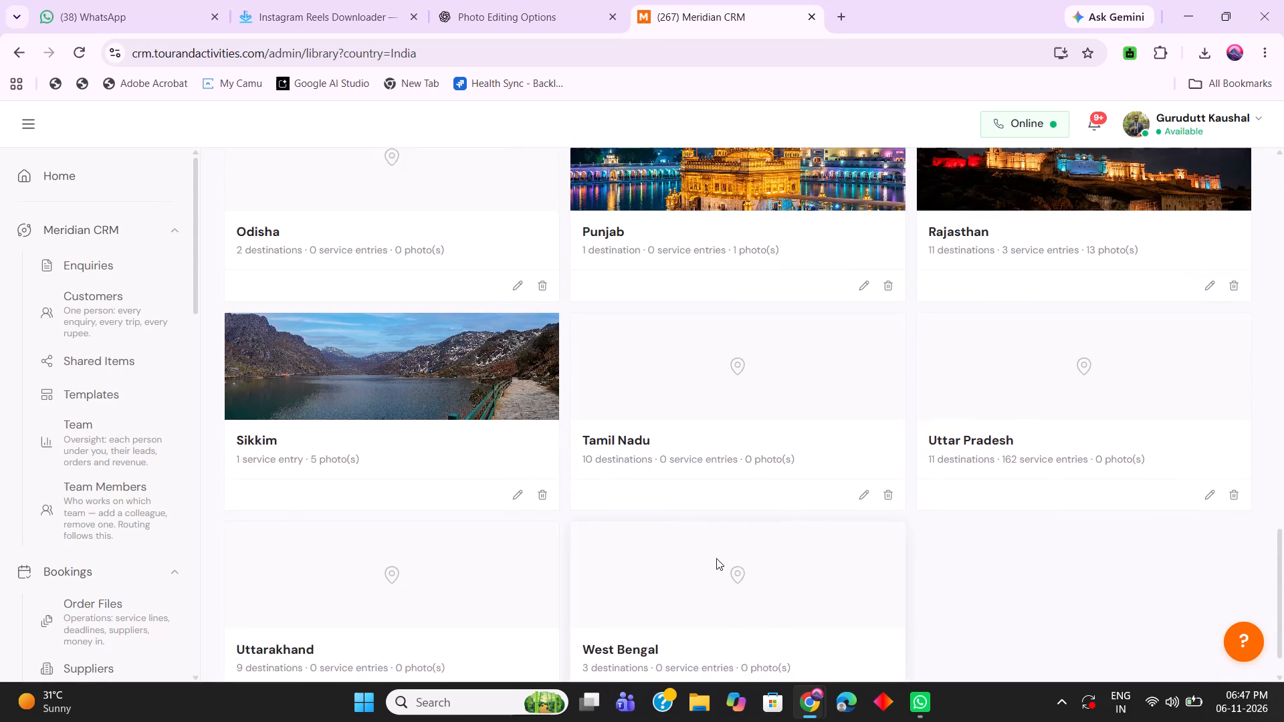
{"action": "left_click", "coordinate": [1099, 220]}
{"action": "scroll", "coordinate": [776, 387], "scroll_direction": "down", "scroll_amount": 4}
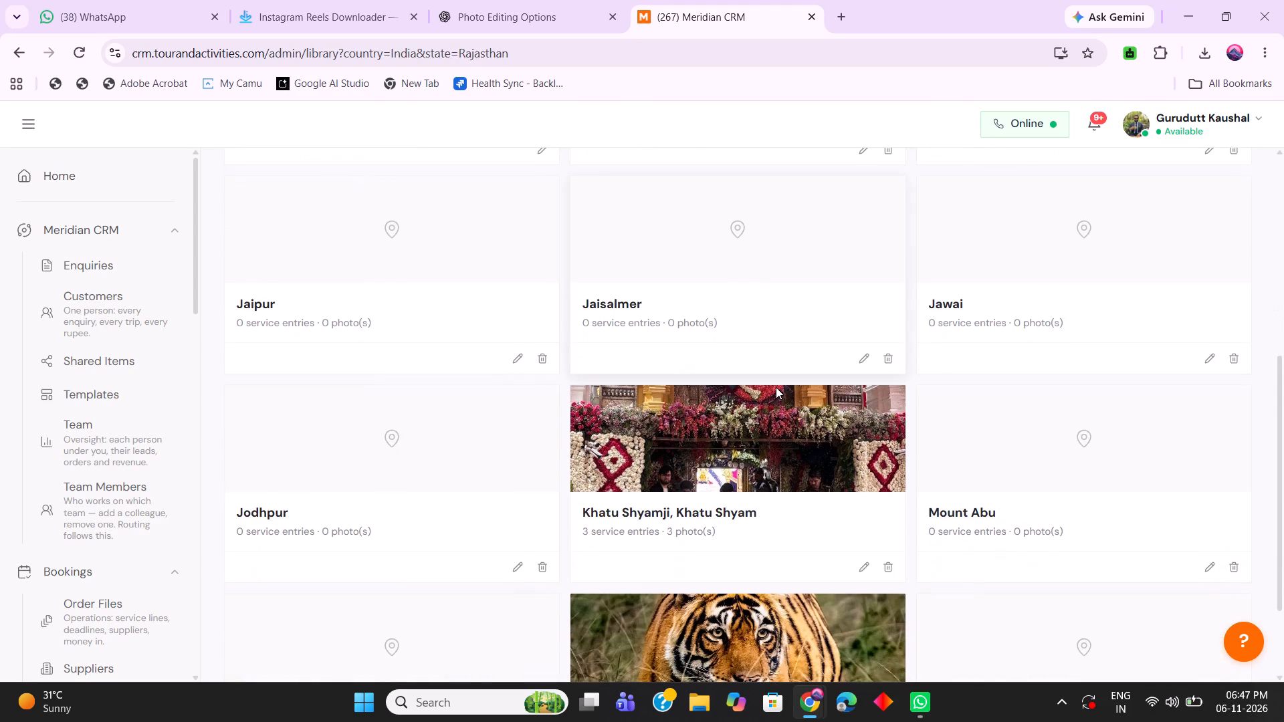
{"action": "scroll", "coordinate": [776, 387], "scroll_direction": "down", "scroll_amount": 1}
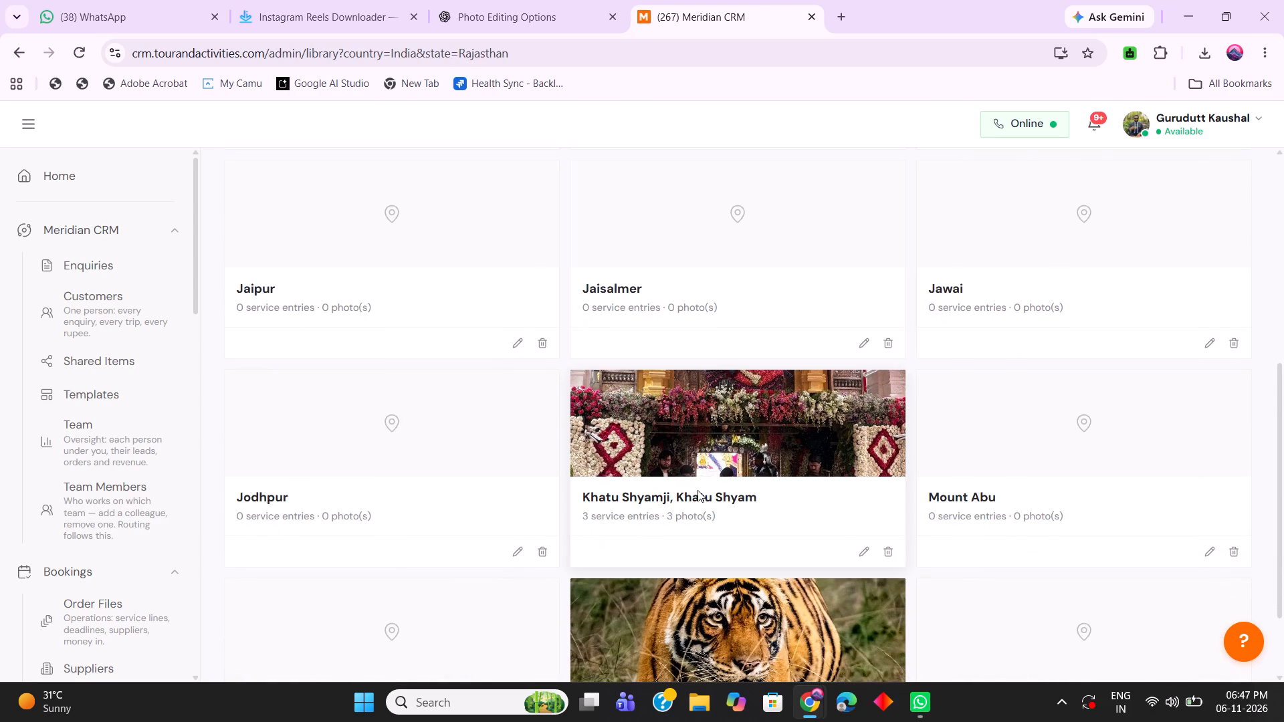
{"action": "left_click", "coordinate": [722, 476]}
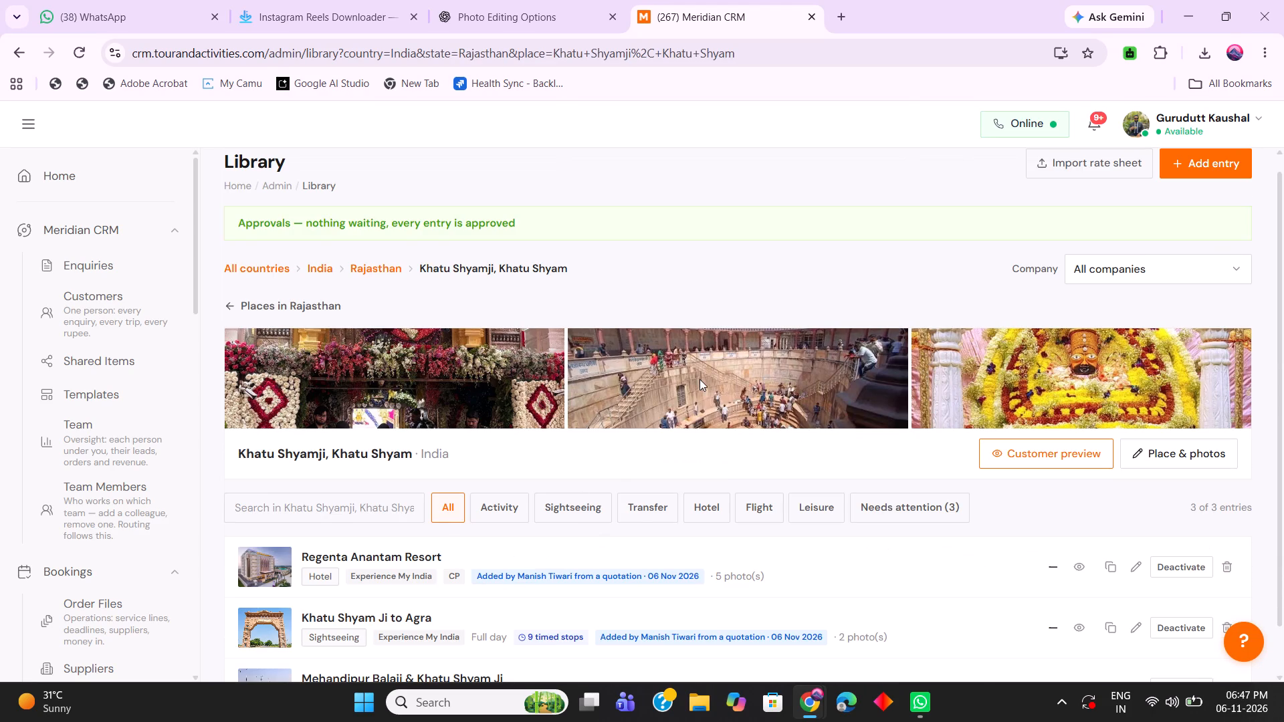
Remove all three hero photos from Khatu Shyamji, Khatu Shyam and save the place.
{"action": "scroll", "coordinate": [700, 379], "scroll_direction": "left", "scroll_amount": 1}
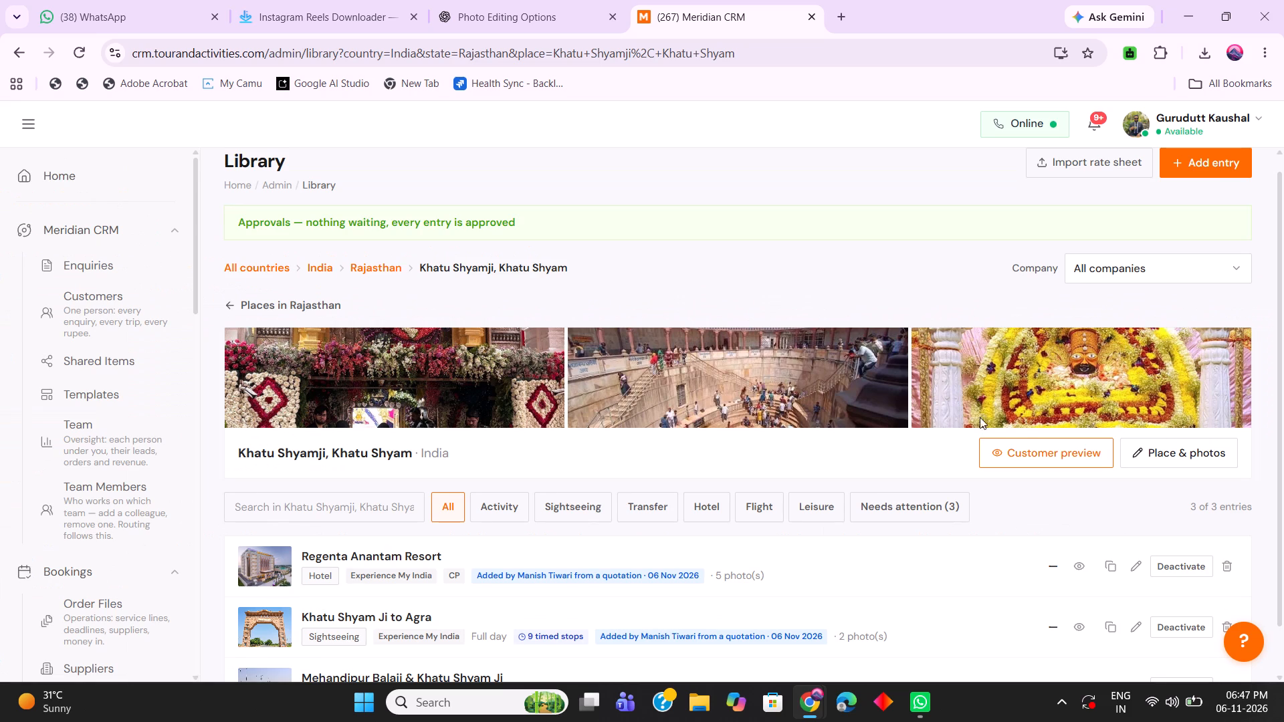
{"action": "scroll", "coordinate": [847, 404], "scroll_direction": "down", "scroll_amount": 1}
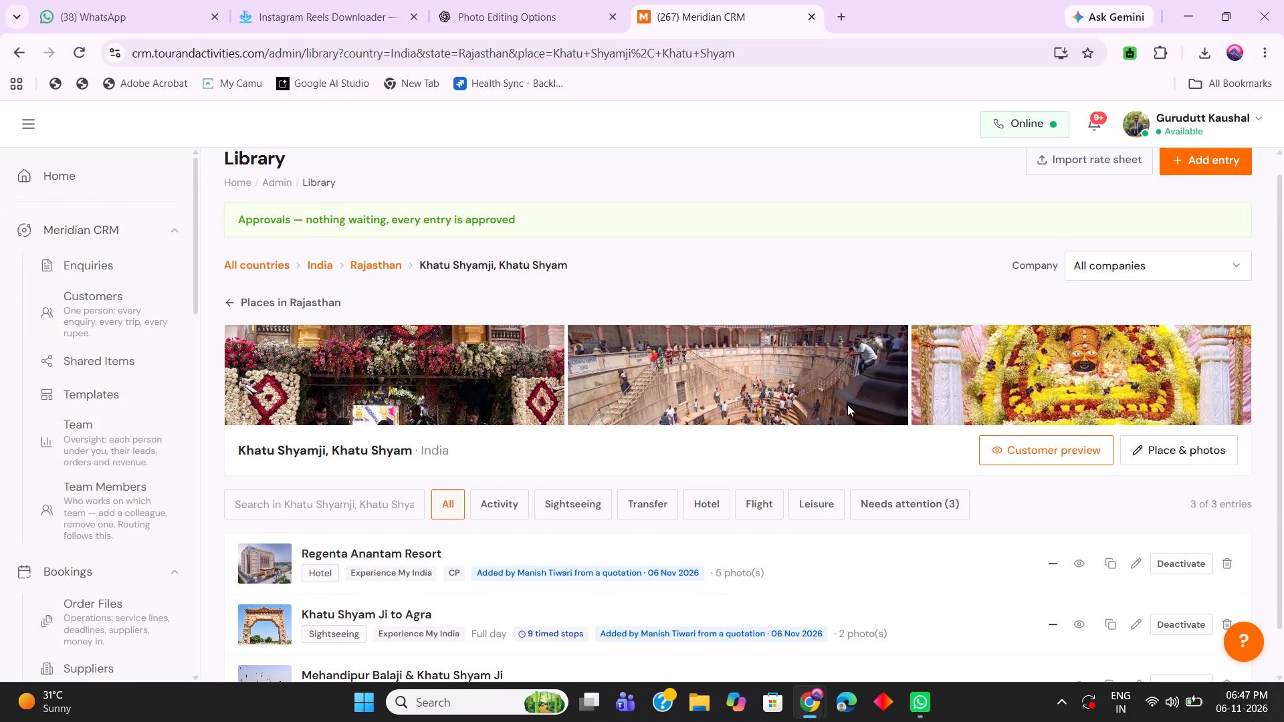
{"action": "scroll", "coordinate": [847, 404], "scroll_direction": "down", "scroll_amount": 1}
{"action": "left_click", "coordinate": [1181, 396]}
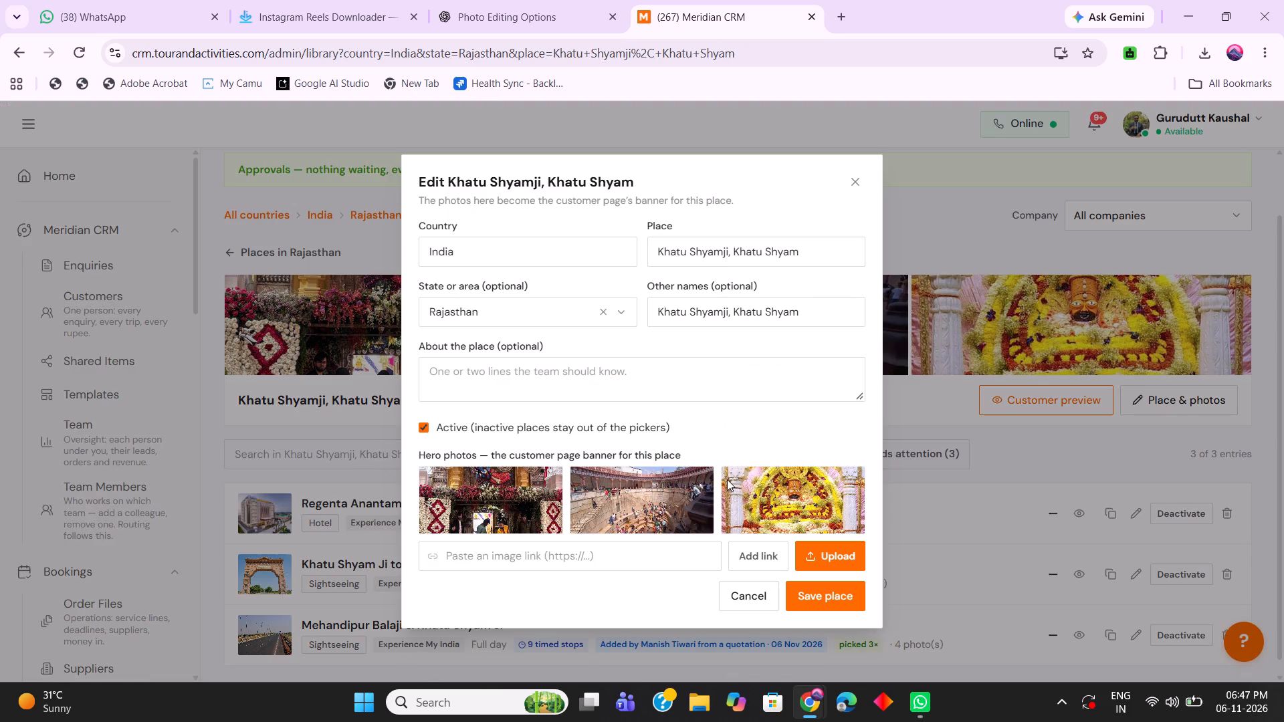
{"action": "left_click", "coordinate": [554, 469]}
{"action": "left_click", "coordinate": [554, 475]}
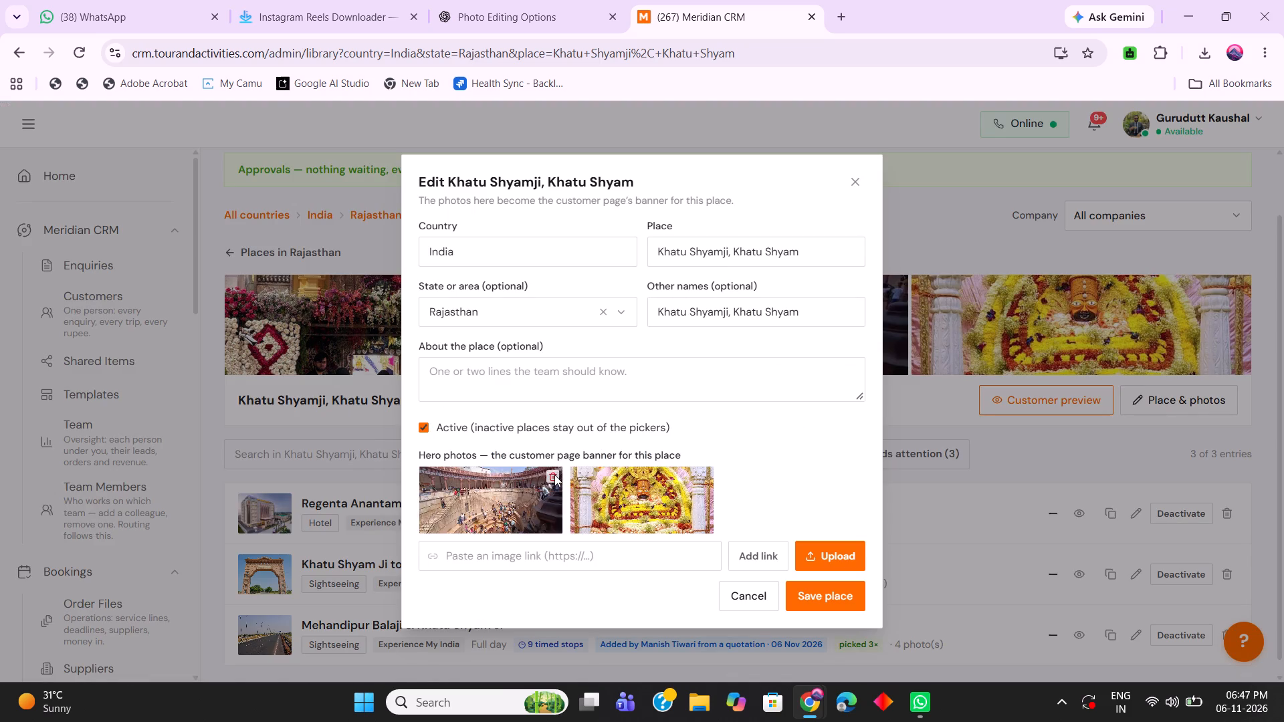
{"action": "left_click", "coordinate": [554, 475]}
{"action": "left_click", "coordinate": [554, 475]}
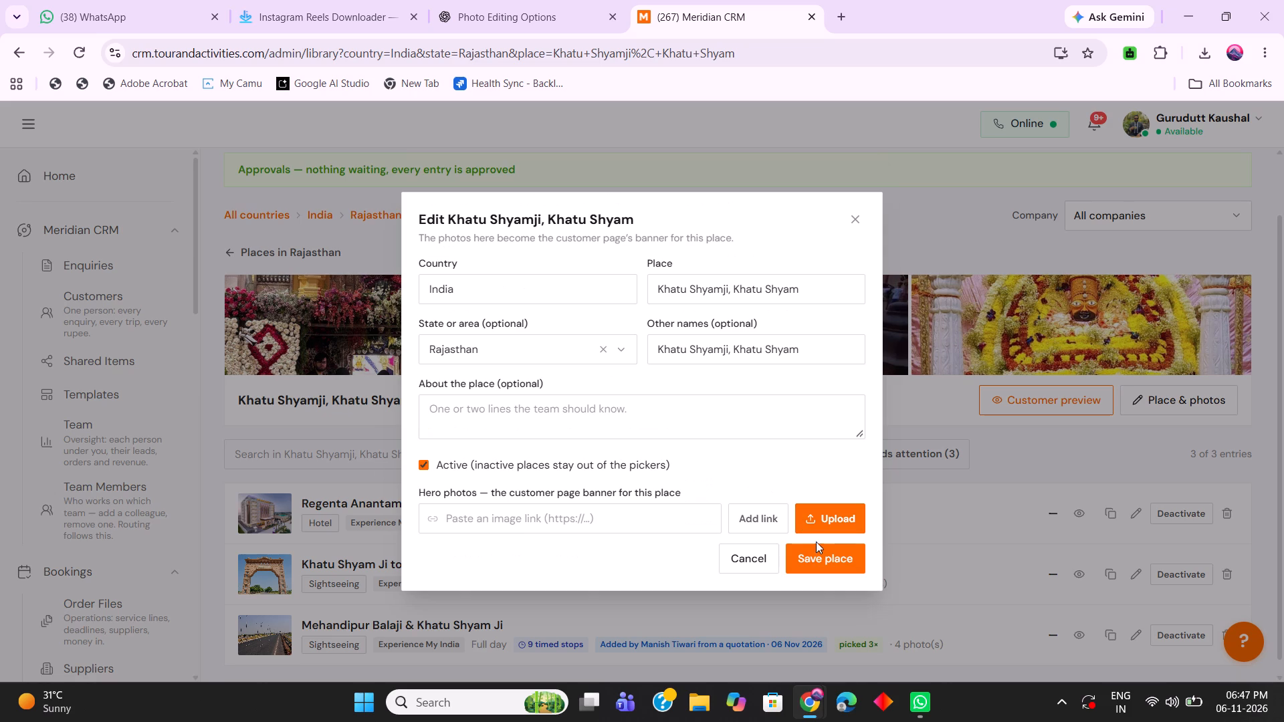
{"action": "left_click", "coordinate": [817, 558]}
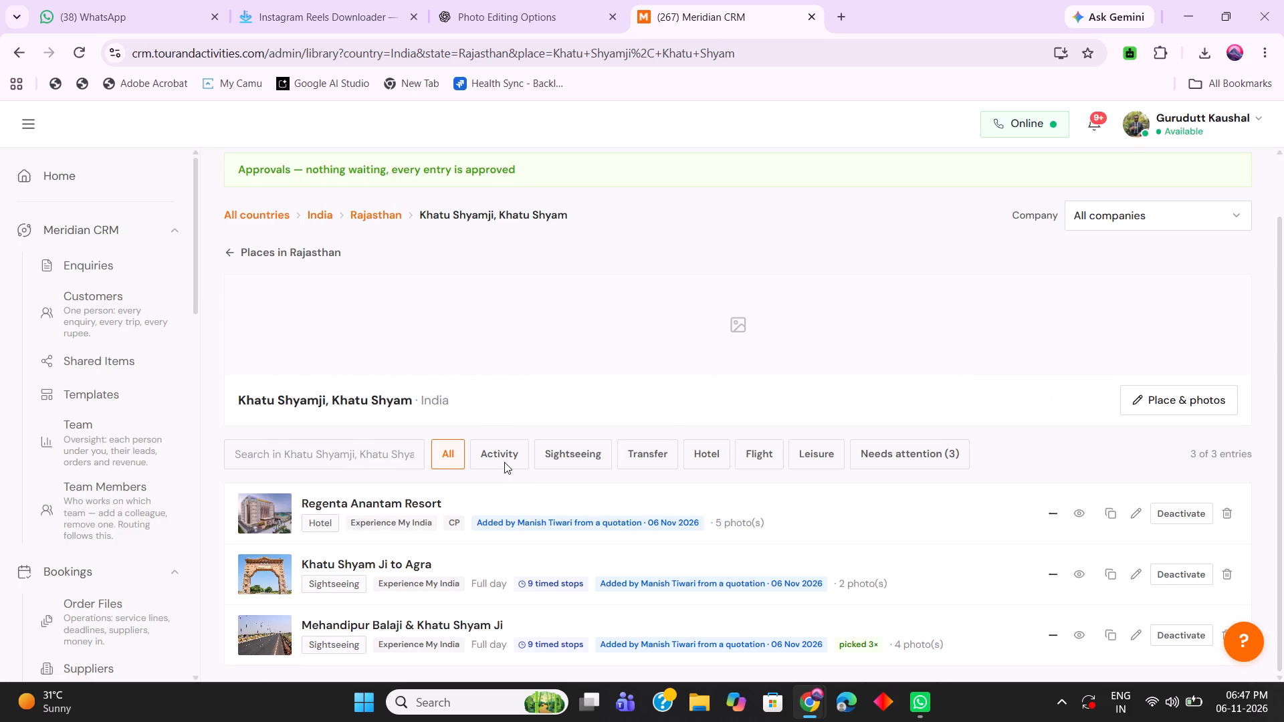
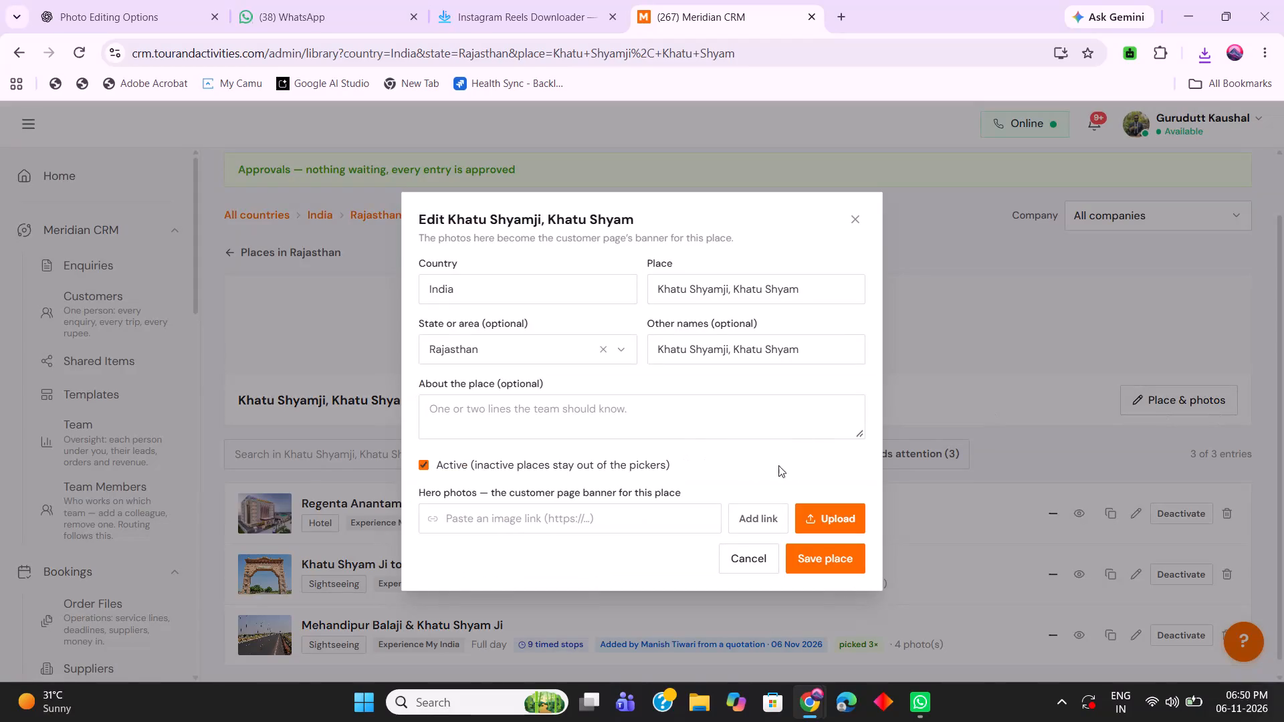
Upload the Ornate Jaipur Gate Boulevard image from Downloads as Khatu Shyamji's hero photo and save the place.
{"action": "left_click", "coordinate": [849, 516]}
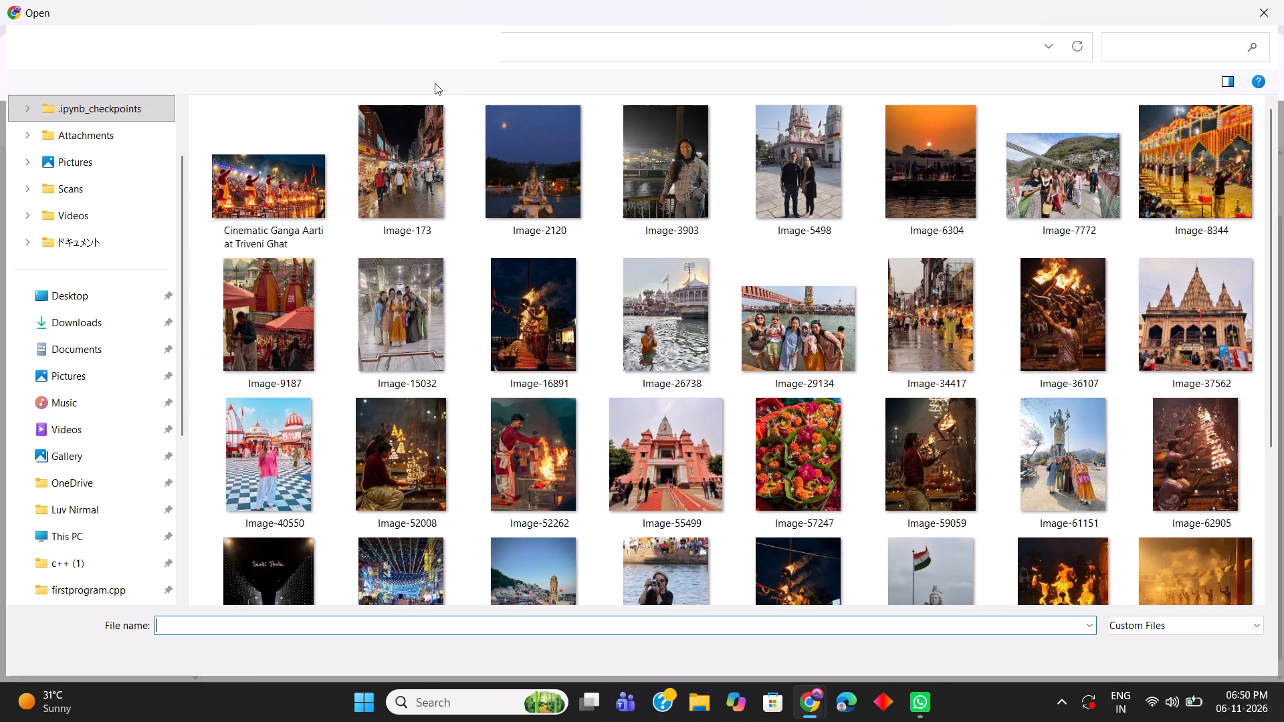
{"action": "scroll", "coordinate": [141, 171], "scroll_direction": "up", "scroll_amount": 4}
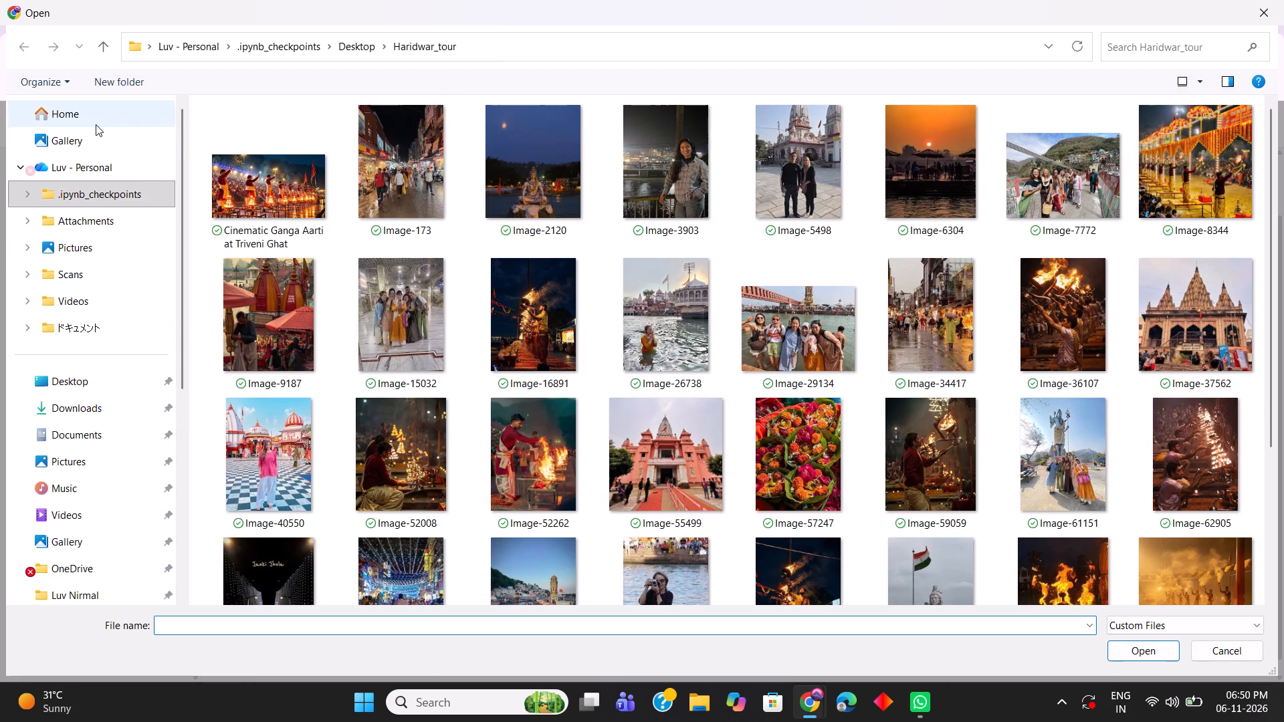
{"action": "left_click", "coordinate": [84, 382]}
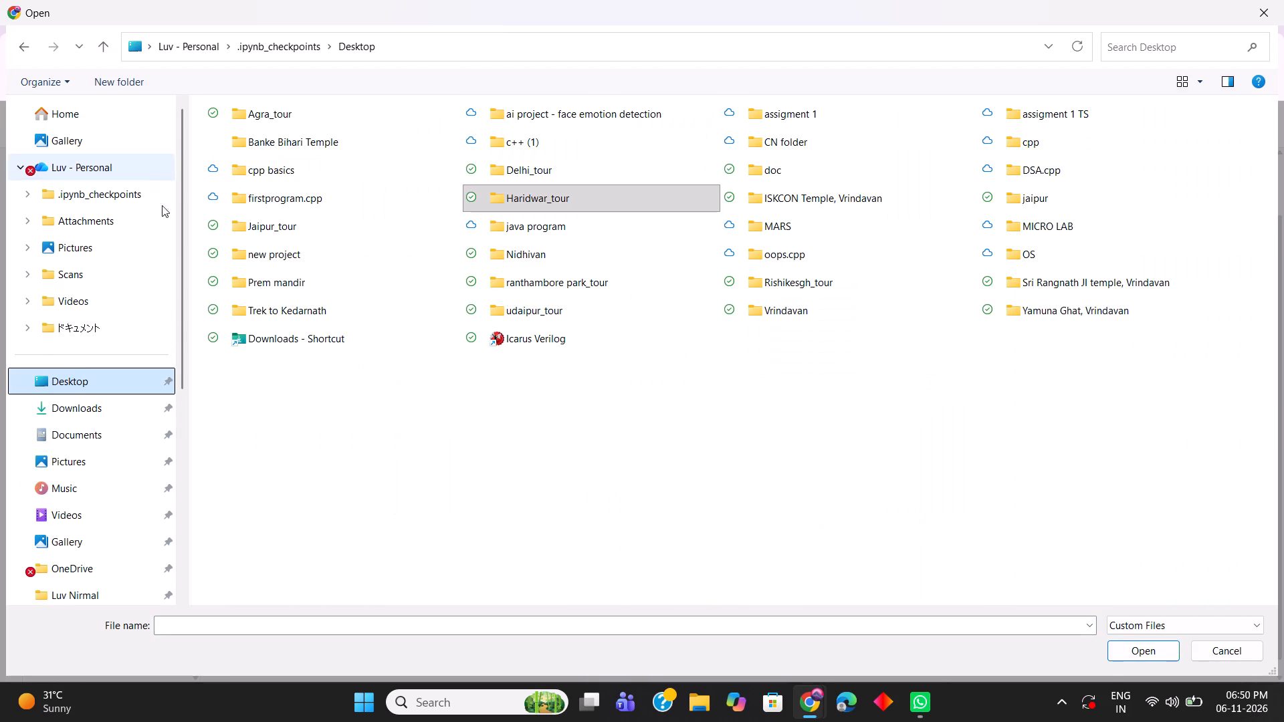
{"action": "left_click", "coordinate": [101, 120]}
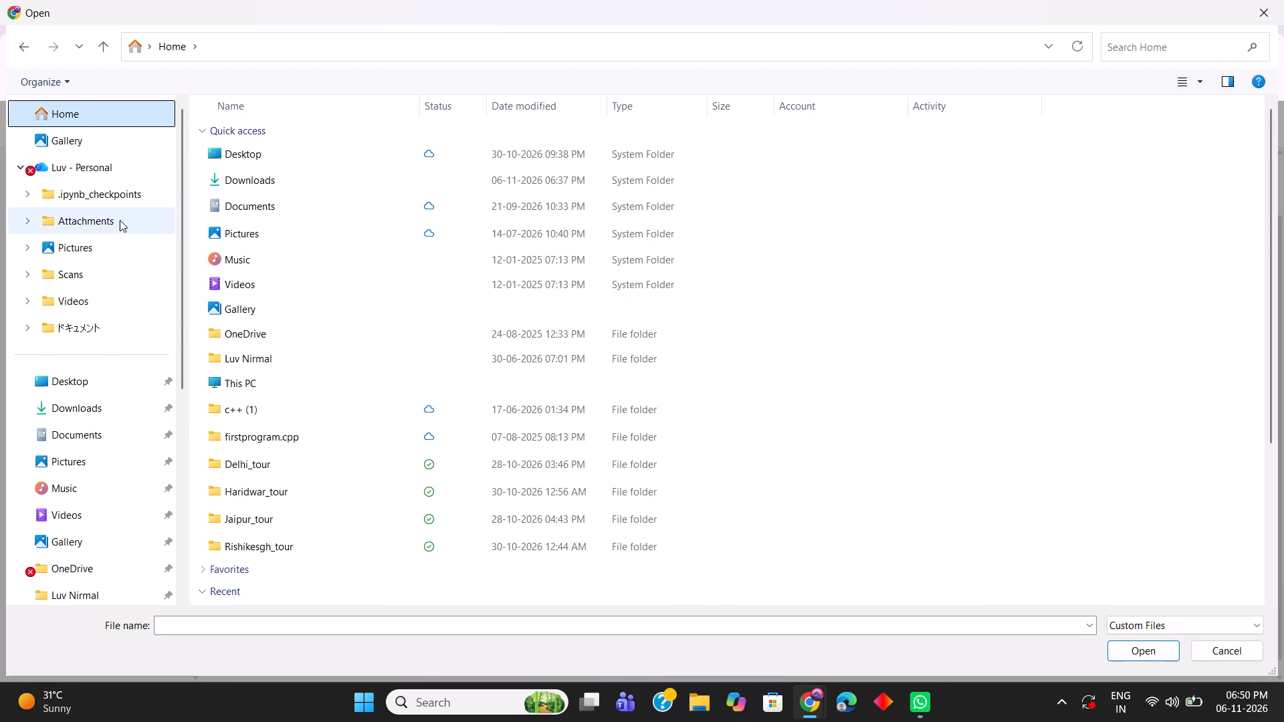
{"action": "left_click", "coordinate": [101, 398]}
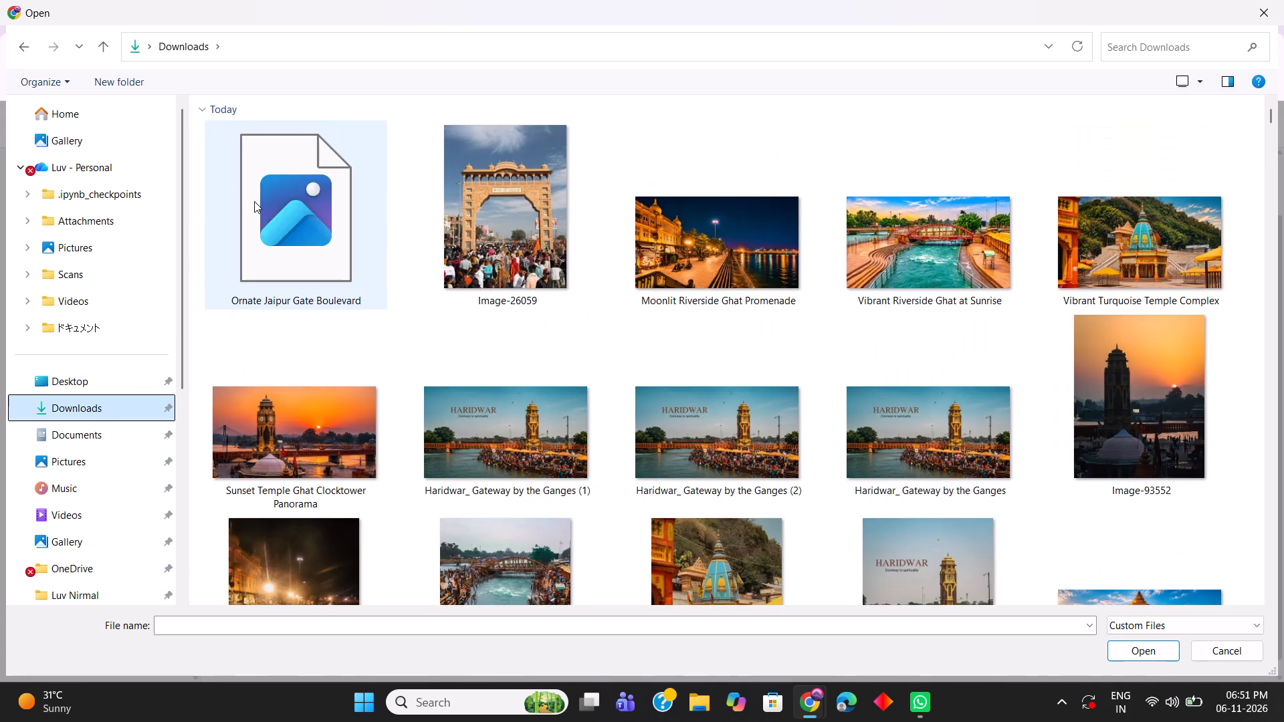
{"action": "double_click", "coordinate": [272, 209]}
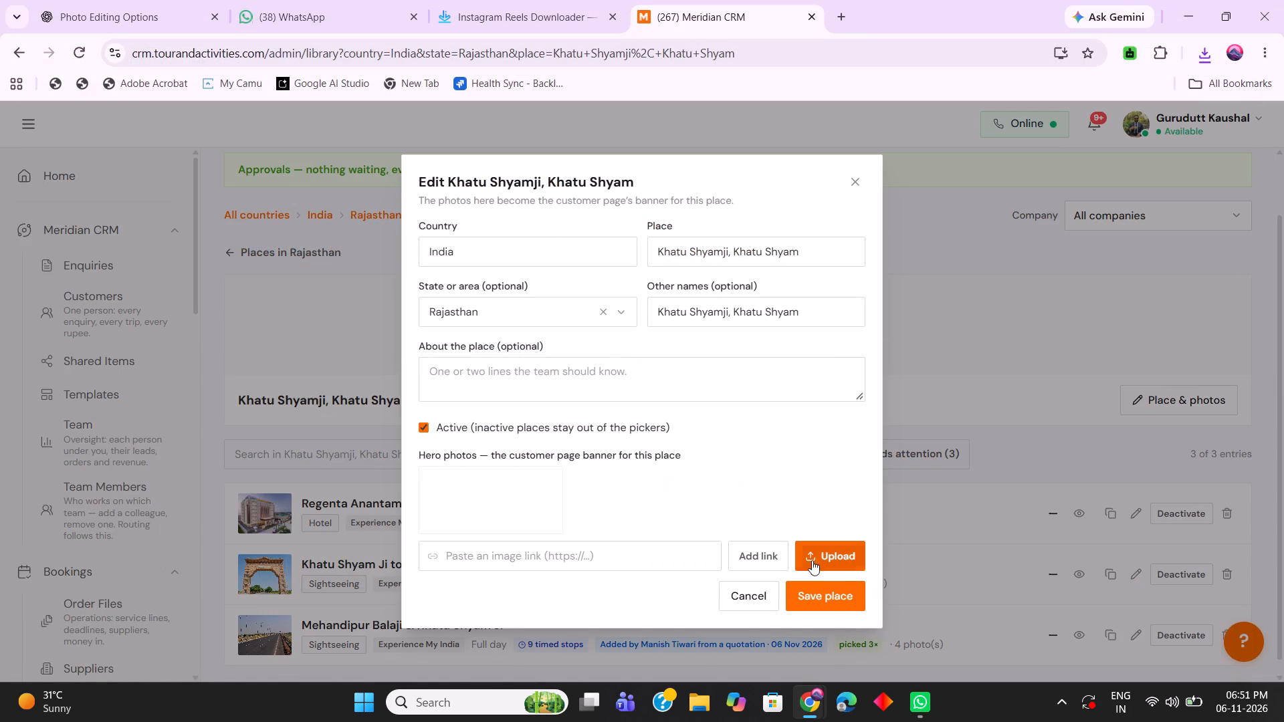
{"action": "left_click", "coordinate": [823, 593]}
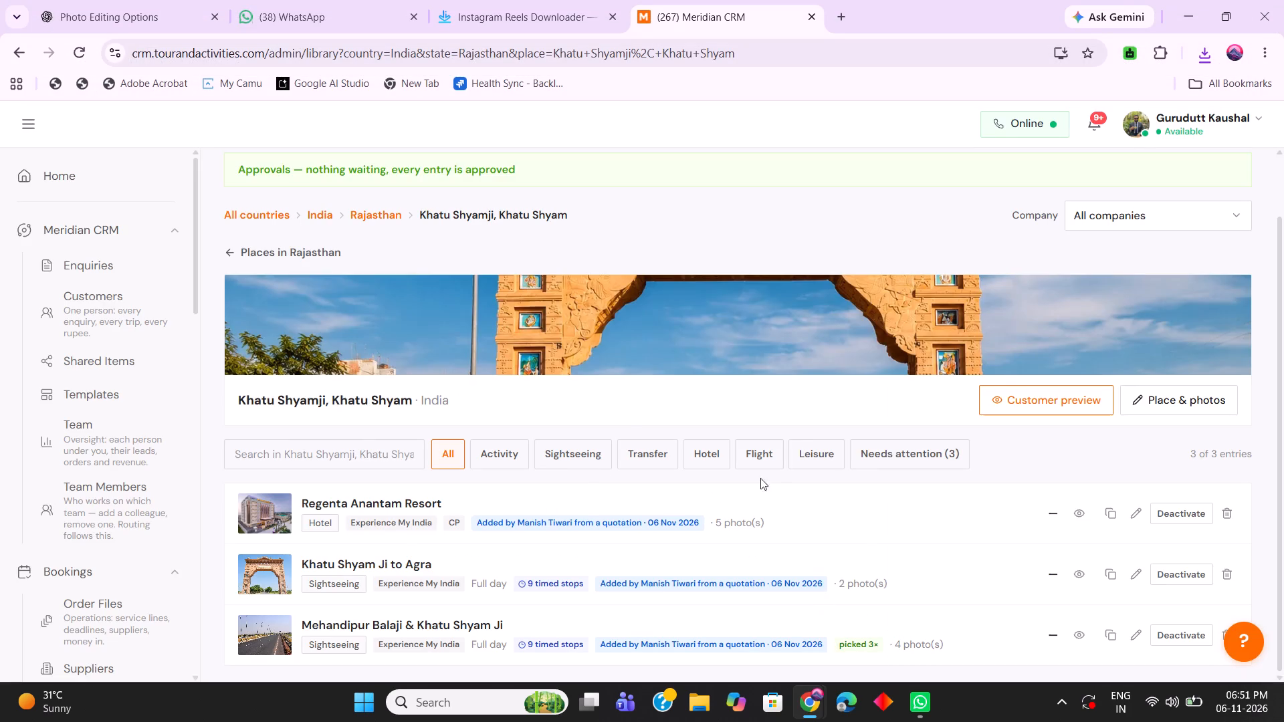
Preview Khatu Shyamji's customer banner in the laptop and phone layouts, ending on the laptop view.
{"action": "left_click", "coordinate": [1016, 394]}
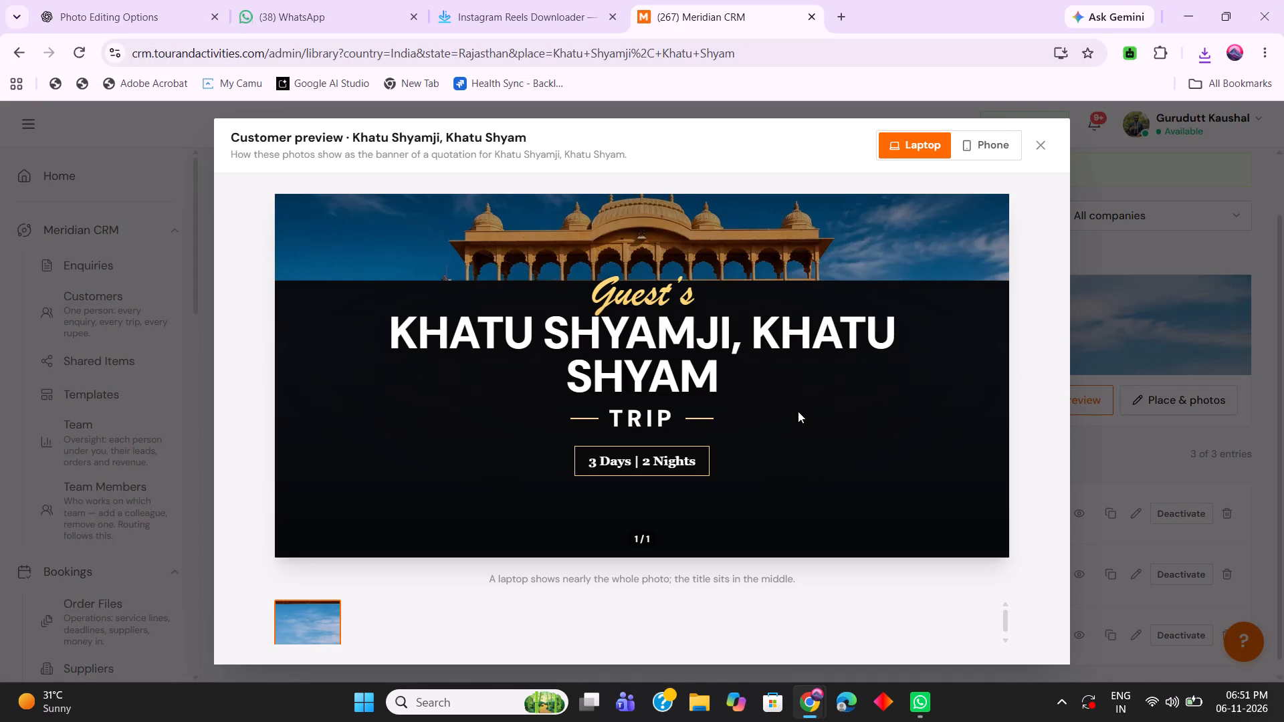
{"action": "left_click", "coordinate": [981, 151]}
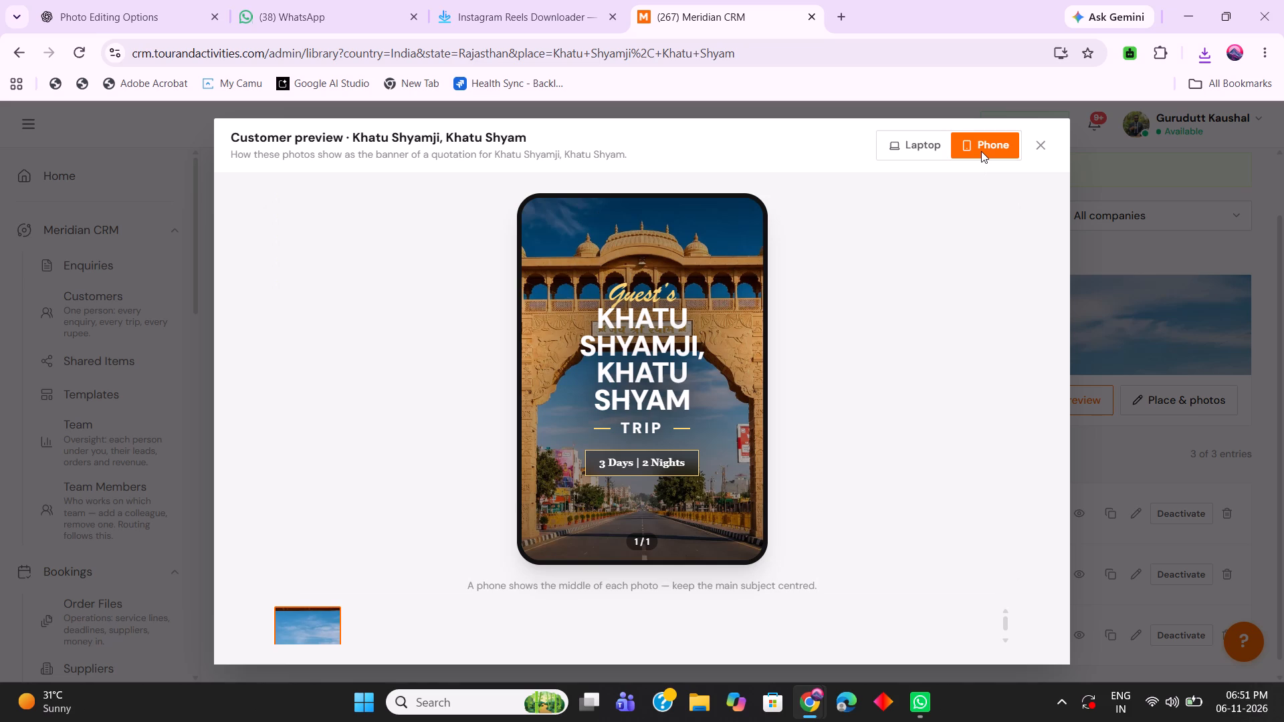
{"action": "left_click", "coordinate": [922, 154]}
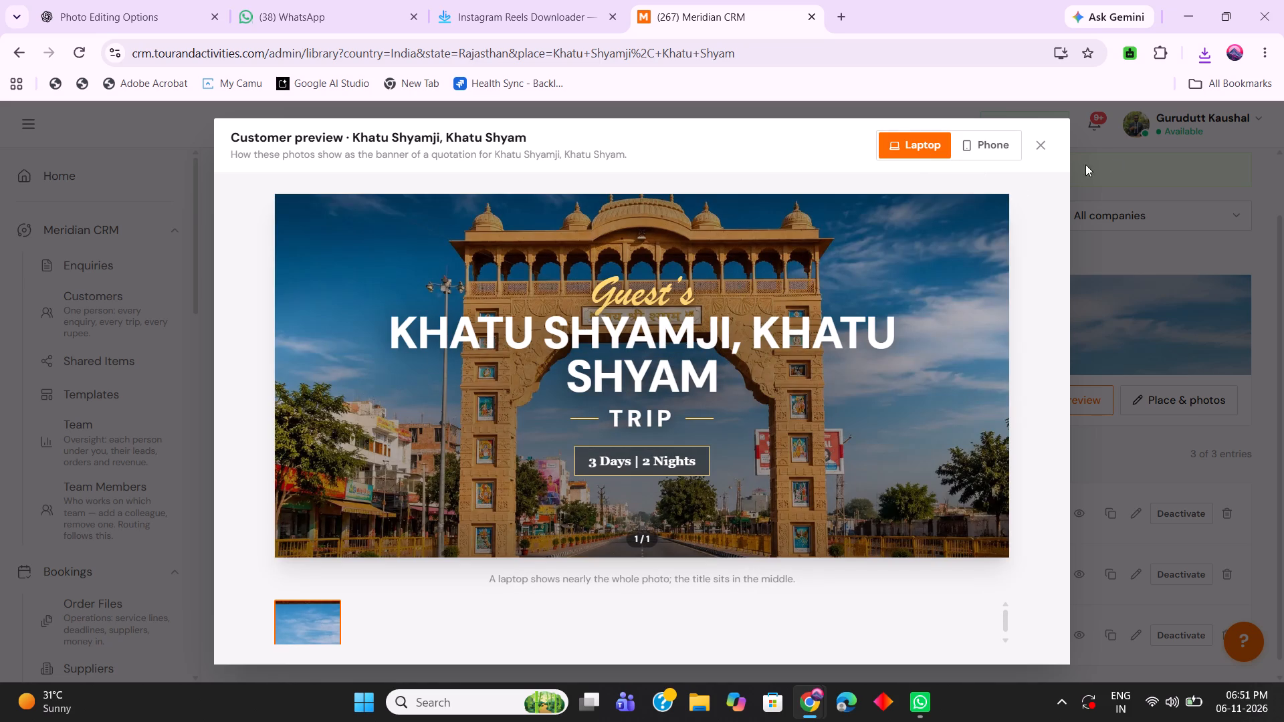
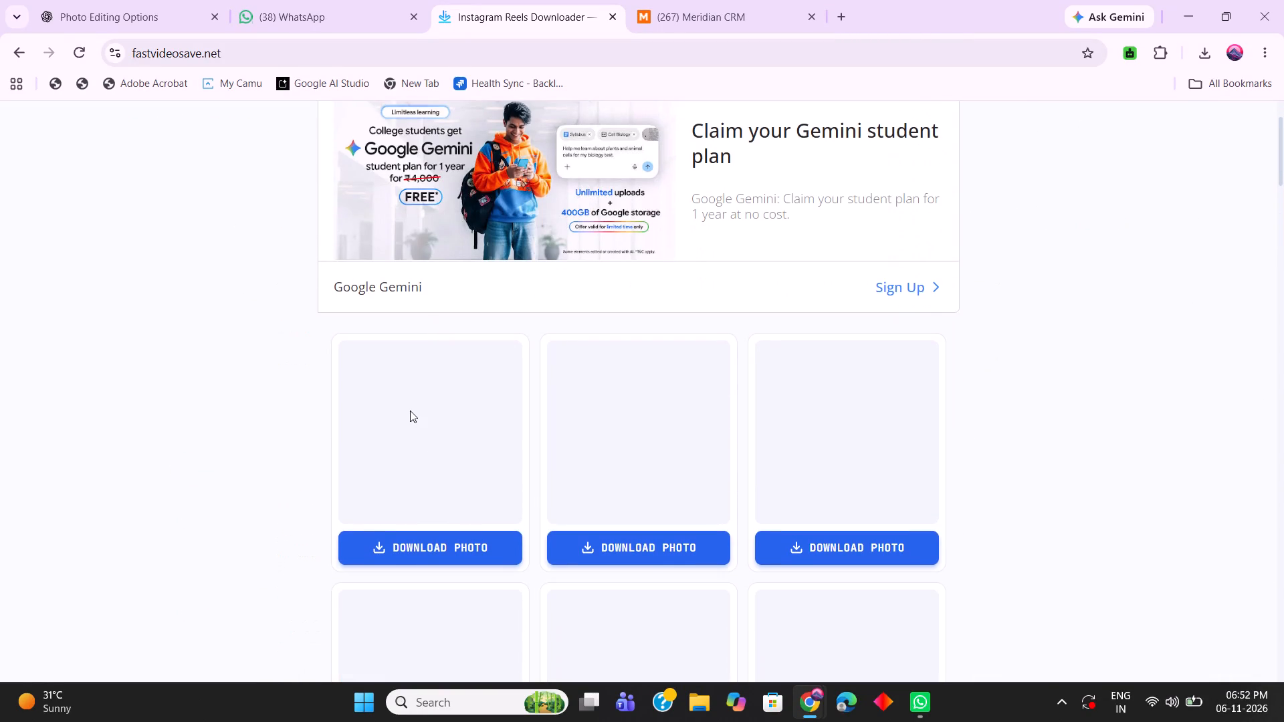
Download the photo of the white temple tower with yellow Hindi lettering from the Instagram downloader's Khatu Shyam results.
{"action": "scroll", "coordinate": [410, 410], "scroll_direction": "down", "scroll_amount": 1}
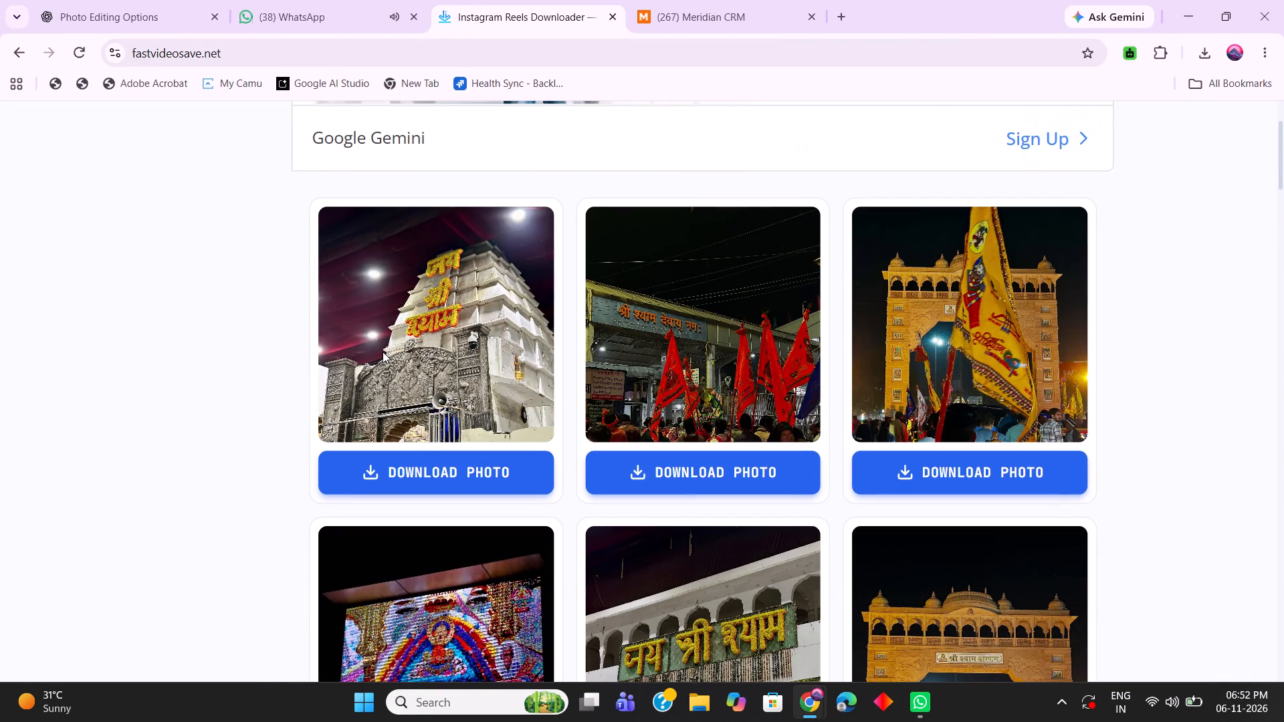
{"action": "left_click", "coordinate": [427, 469]}
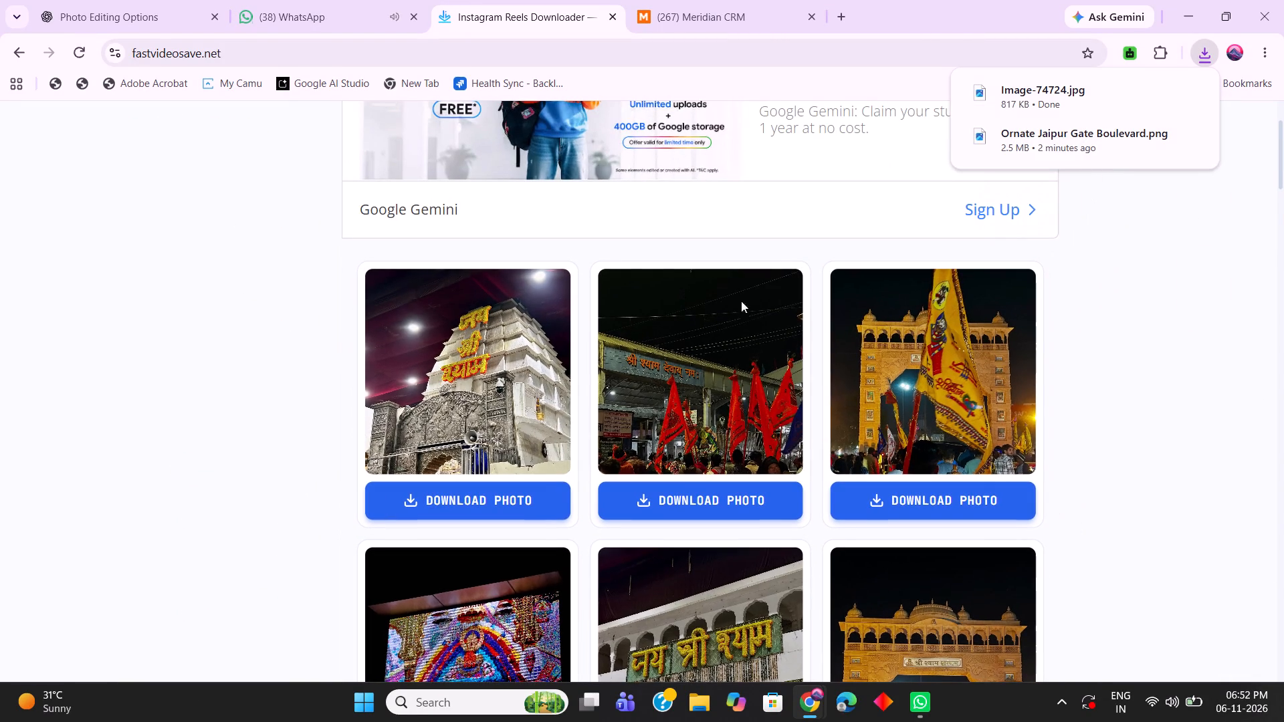
{"action": "left_click", "coordinate": [701, 555]}
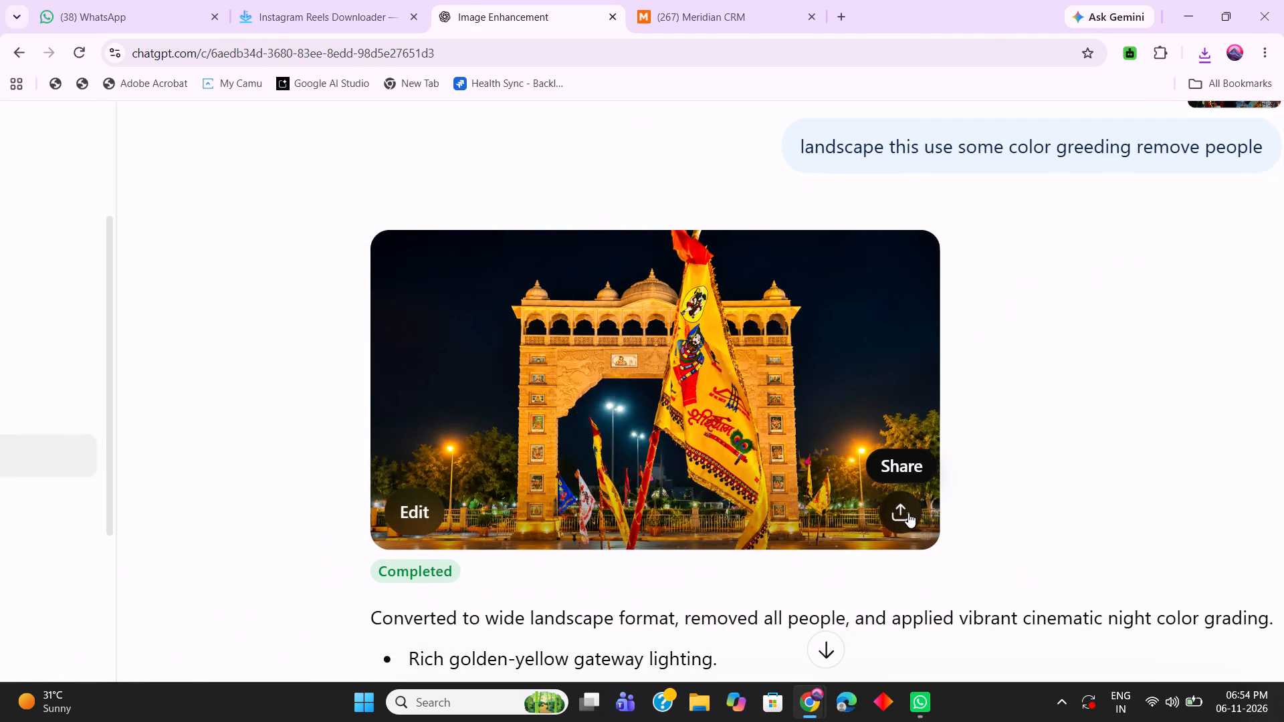
Download the edited sandstone gateway image with the yellow flag from the Image Enhancement chat and close its sharing window.
{"action": "left_click", "coordinate": [871, 618]}
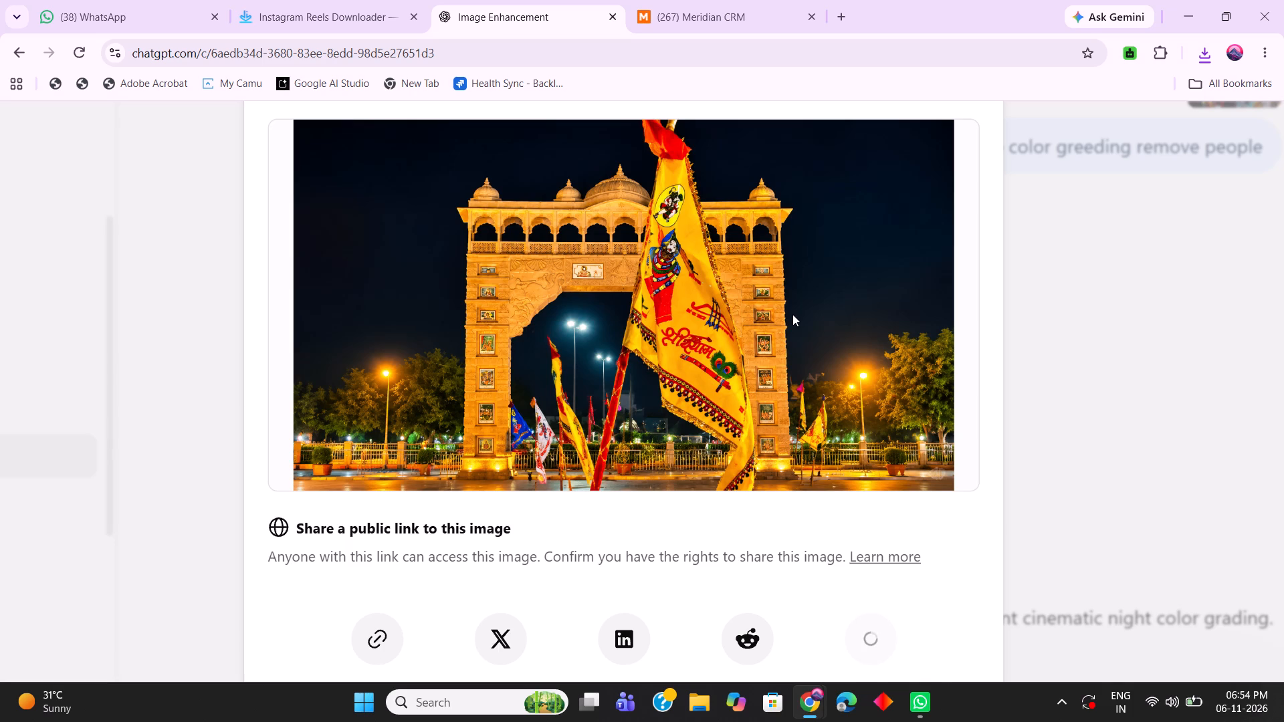
{"action": "left_click", "coordinate": [893, 175]}
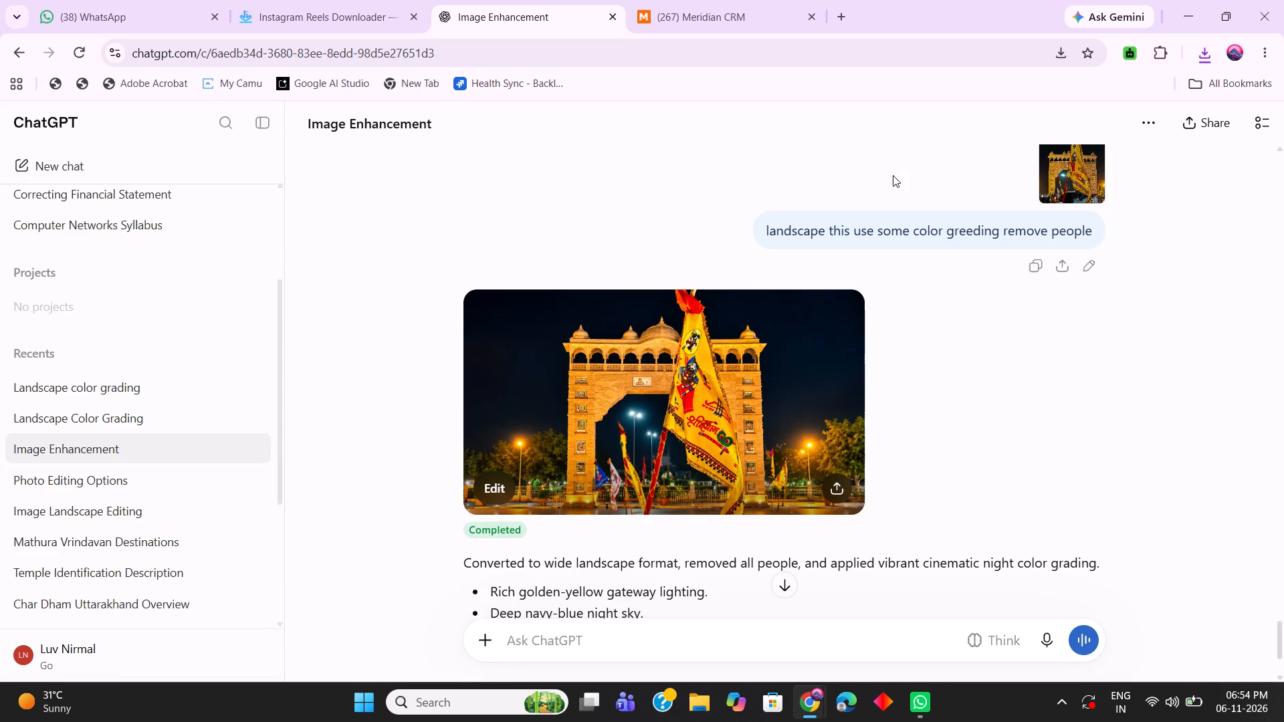
Switch to the Instagram Reels Downloader page and look through the Khatu Shyam post's photos for further images to use.
{"action": "left_click", "coordinate": [300, 19]}
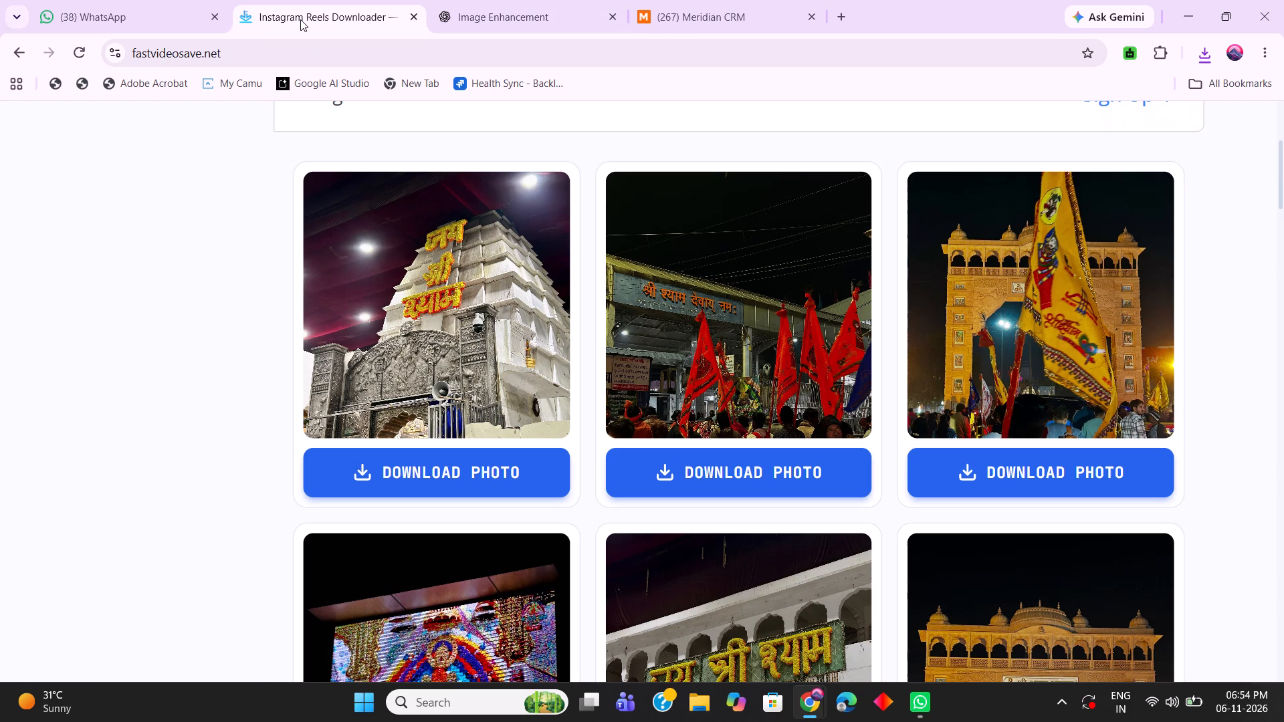
{"action": "scroll", "coordinate": [629, 351], "scroll_direction": "down", "scroll_amount": 4}
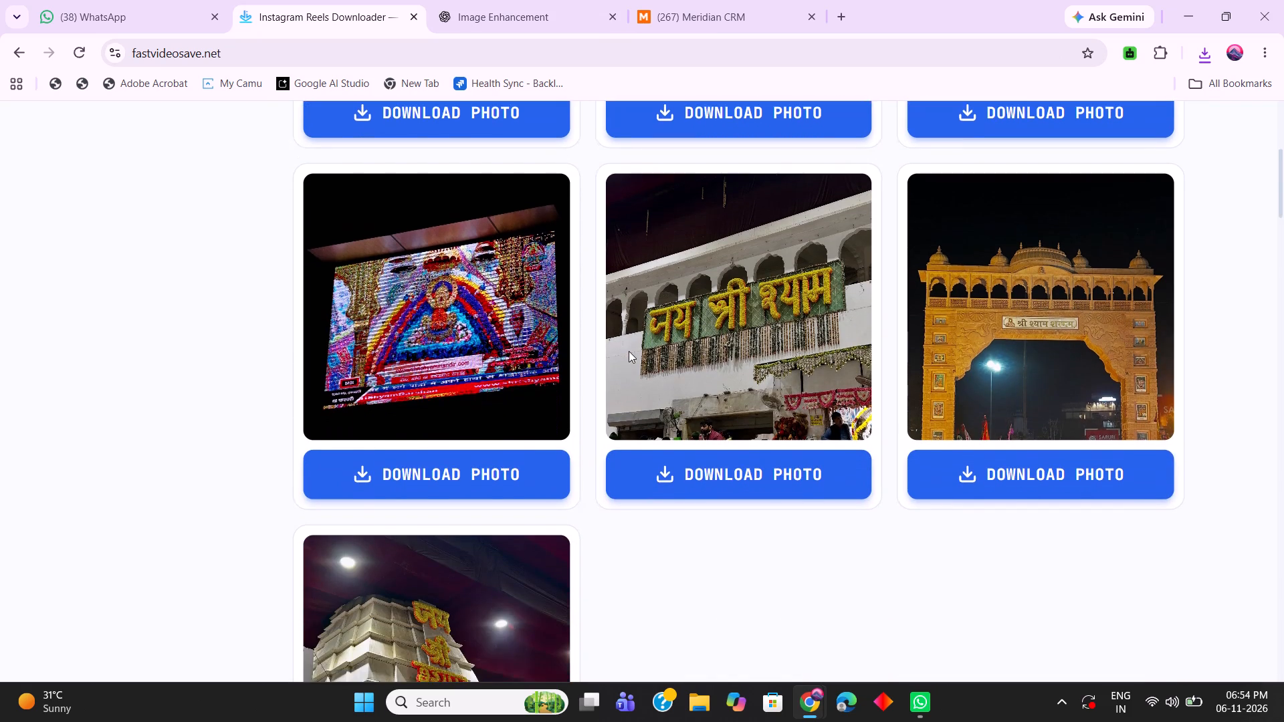
{"action": "scroll", "coordinate": [629, 351], "scroll_direction": "up", "scroll_amount": 2}
{"action": "scroll", "coordinate": [629, 351], "scroll_direction": "down", "scroll_amount": 2}
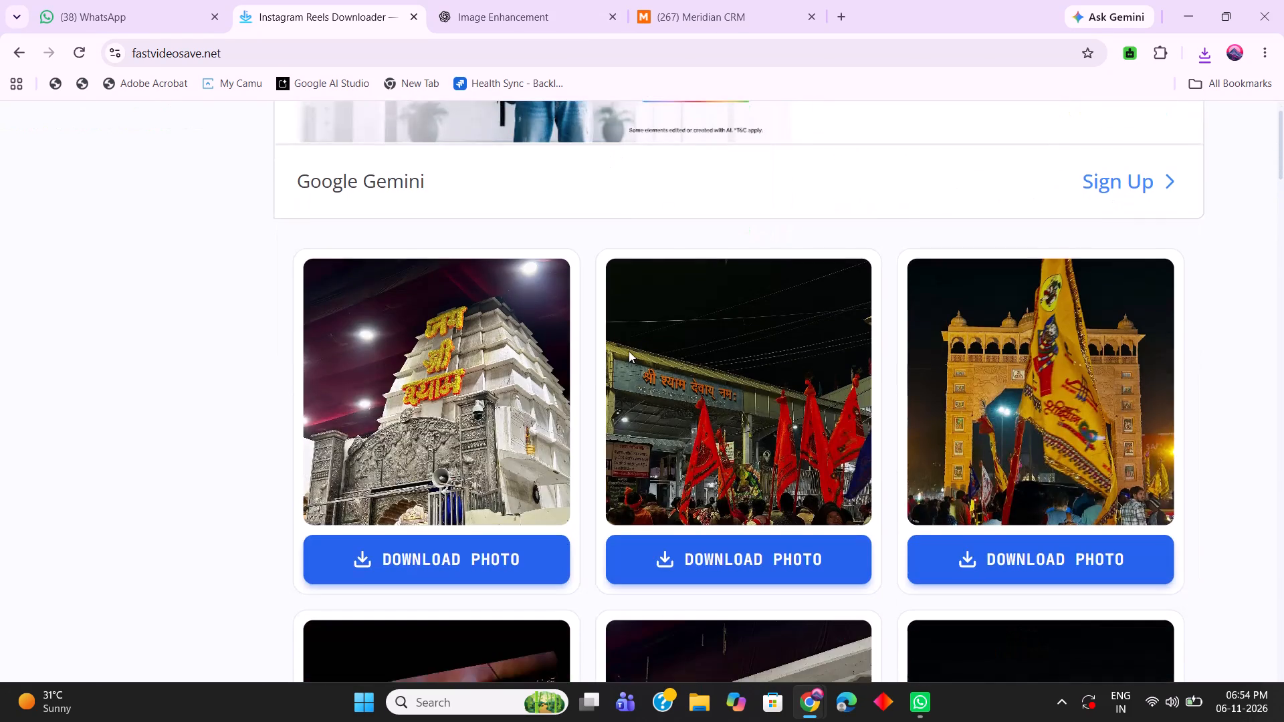
{"action": "scroll", "coordinate": [629, 351], "scroll_direction": "down", "scroll_amount": 5}
{"action": "scroll", "coordinate": [629, 351], "scroll_direction": "up", "scroll_amount": 4}
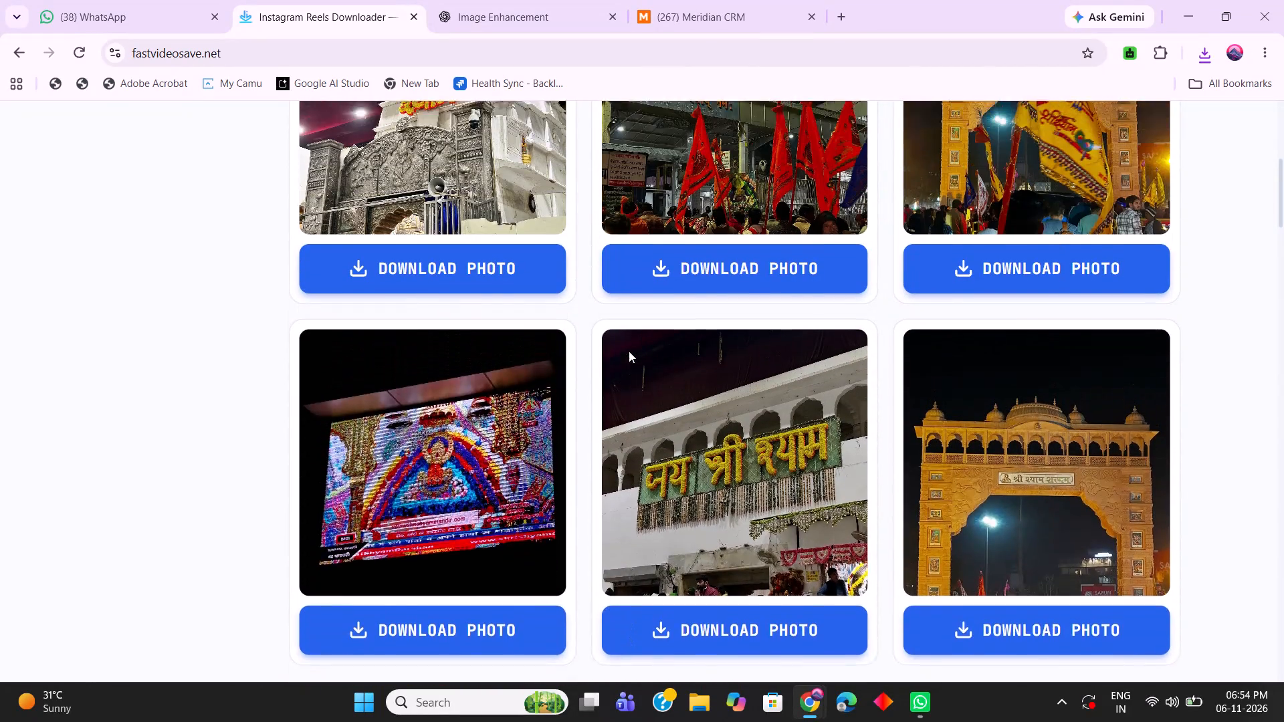
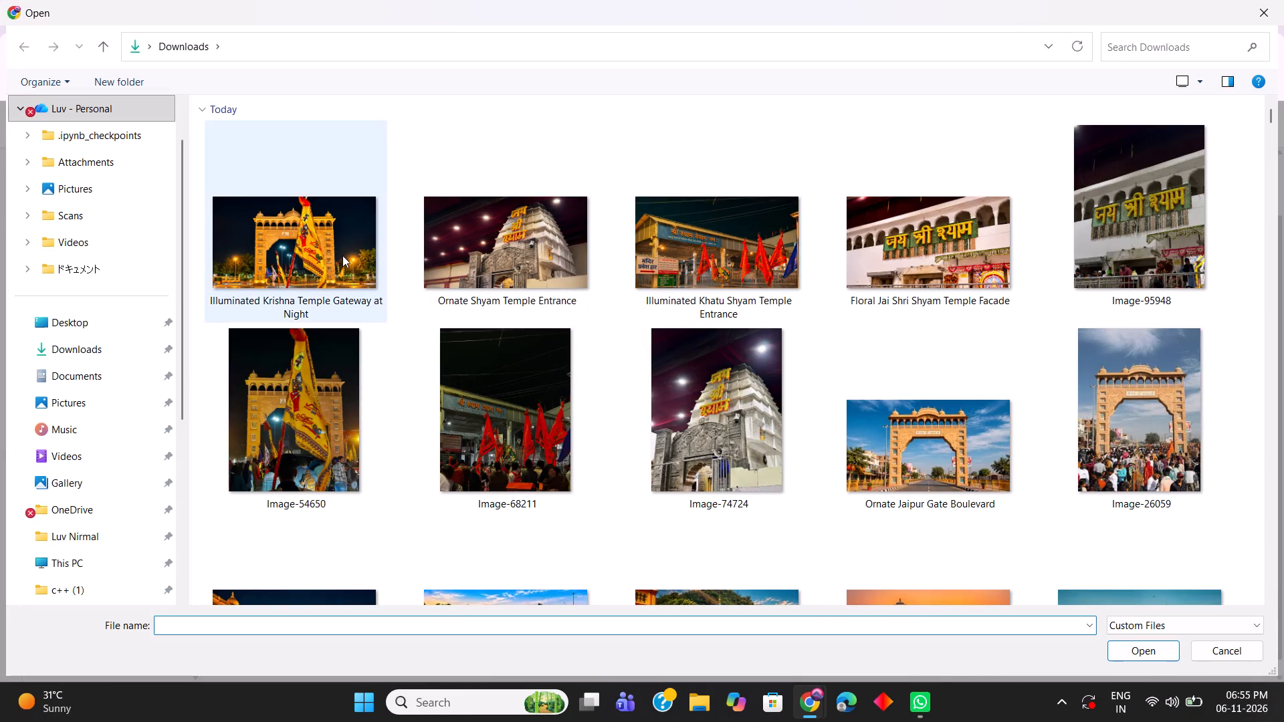
Upload the Illuminated Krishna Temple Gateway at Night image as a hero photo for the place Khatu Shyamji, Khatu Shyam.
{"action": "double_click", "coordinate": [340, 255]}
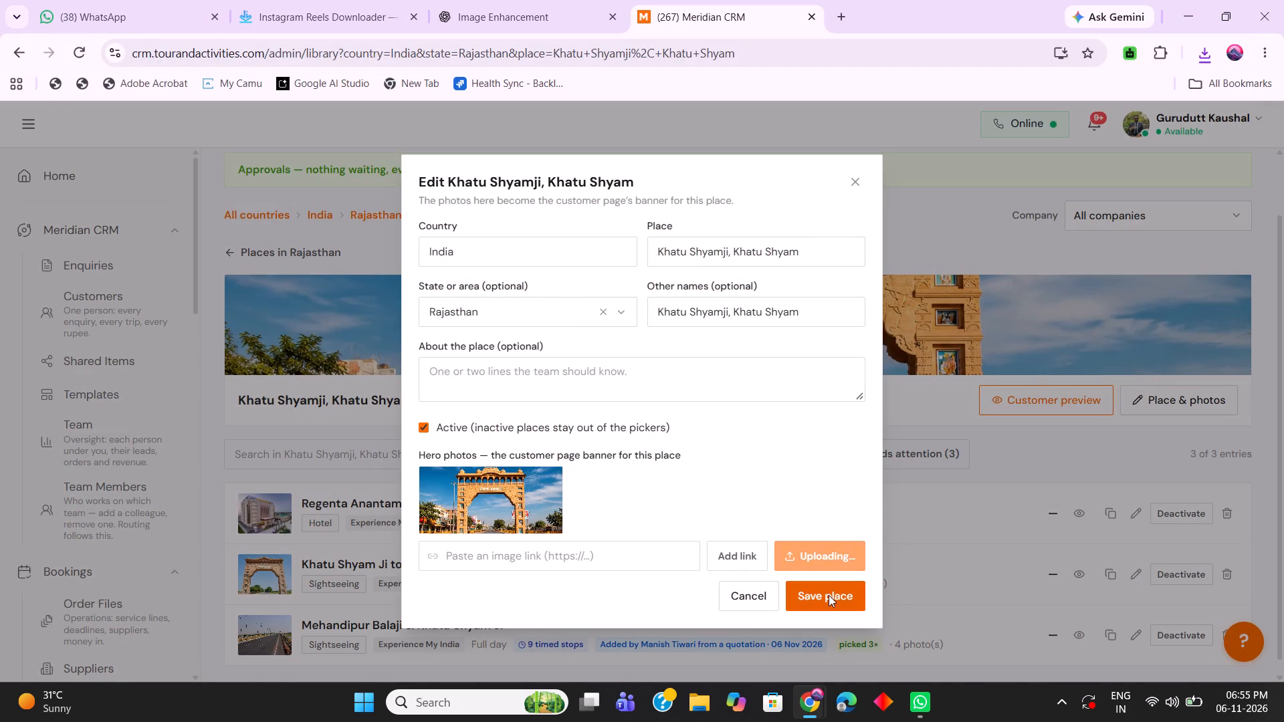
Save the Khatu Shyamji, Khatu Shyam place with the Illuminated Krishna Temple Gateway at Night hero photo.
{"action": "left_click", "coordinate": [823, 602]}
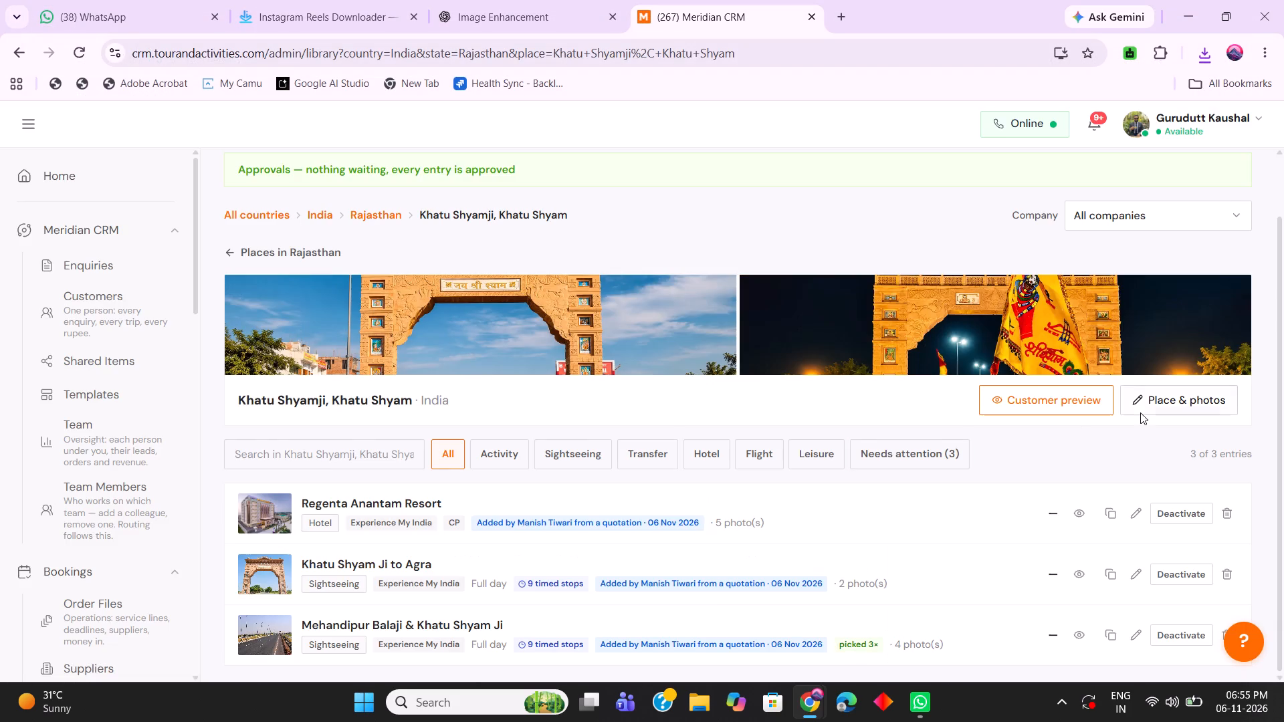
Upload Ornate Shyam Temple Entrance as a hero photo for Khatu Shyamji, Khatu Shyam and save the place.
{"action": "left_click", "coordinate": [1173, 398]}
{"action": "left_click", "coordinate": [829, 562]}
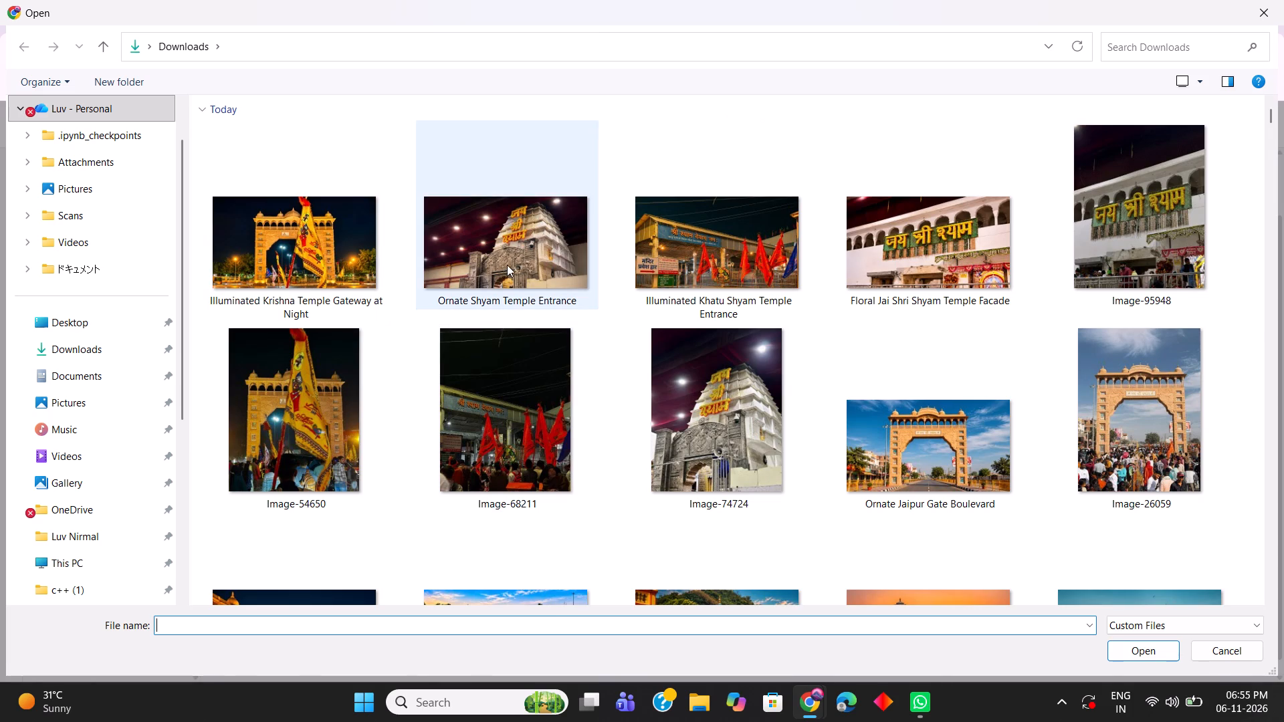
{"action": "double_click", "coordinate": [510, 265]}
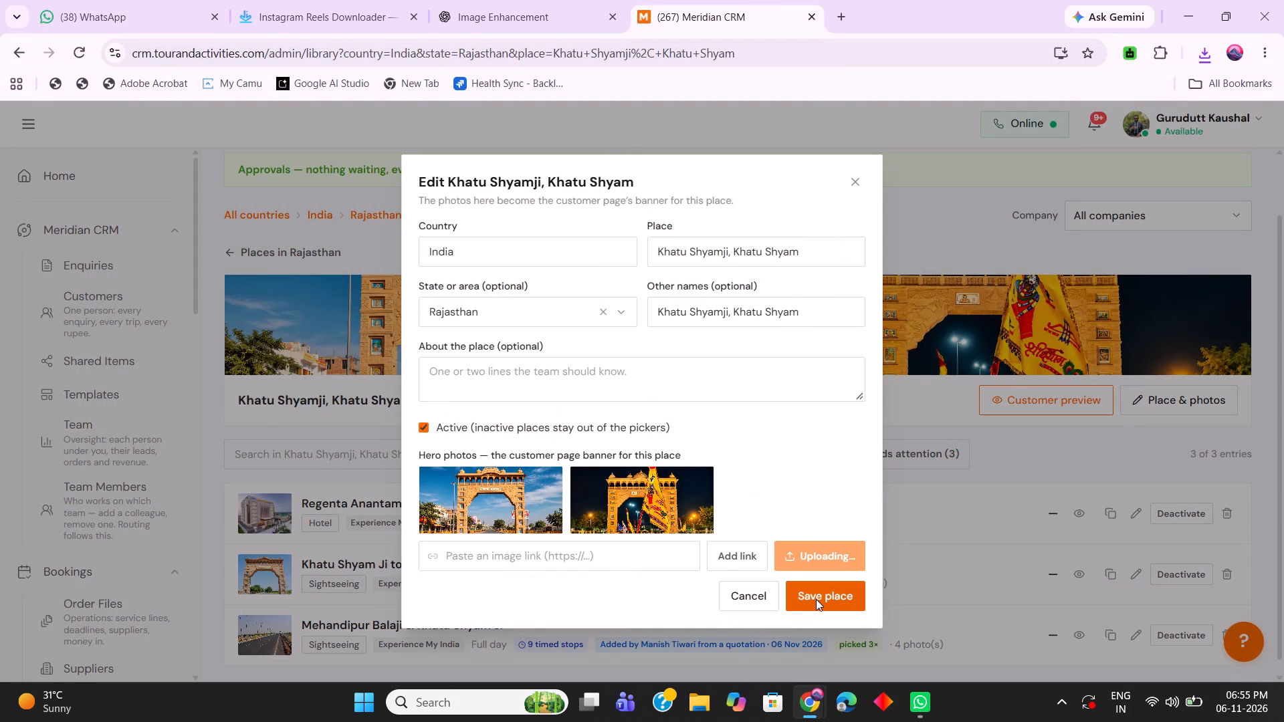
{"action": "left_click", "coordinate": [816, 599]}
Add the Illuminated Khatu Shyam Temple Entrance image to the place's hero photos and save.
{"action": "left_click", "coordinate": [1136, 397]}
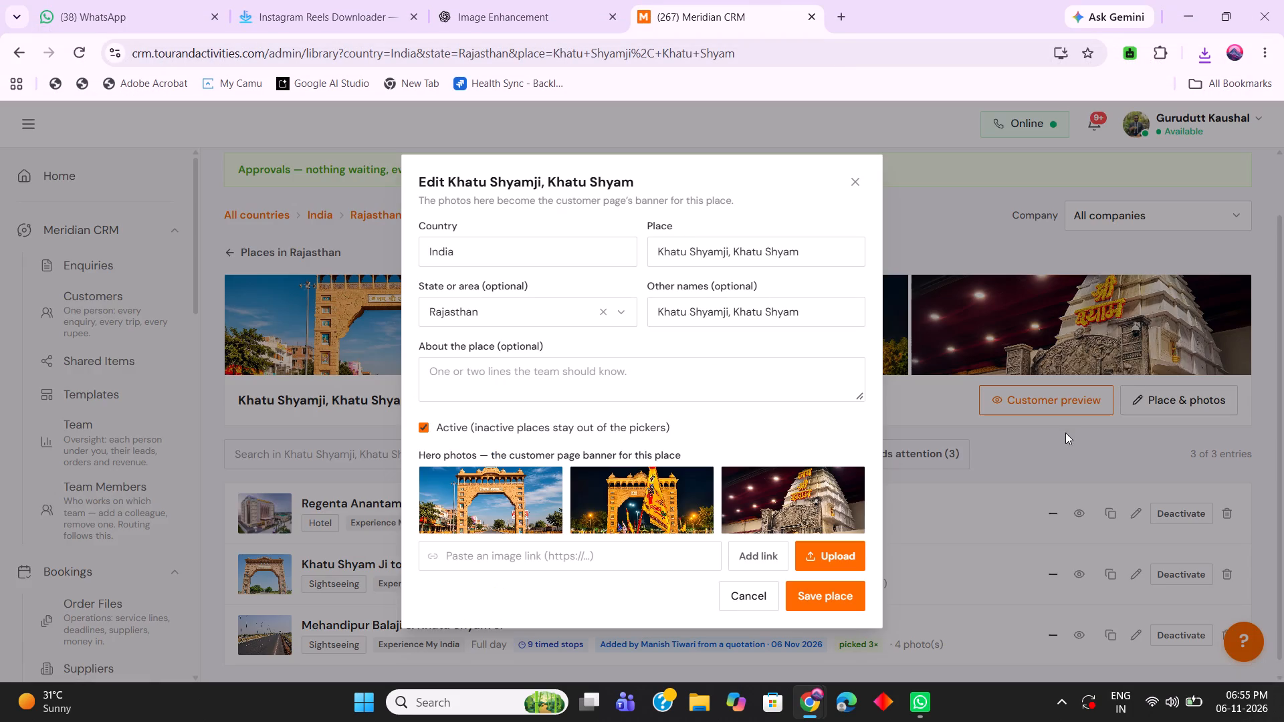
{"action": "left_click", "coordinate": [816, 562]}
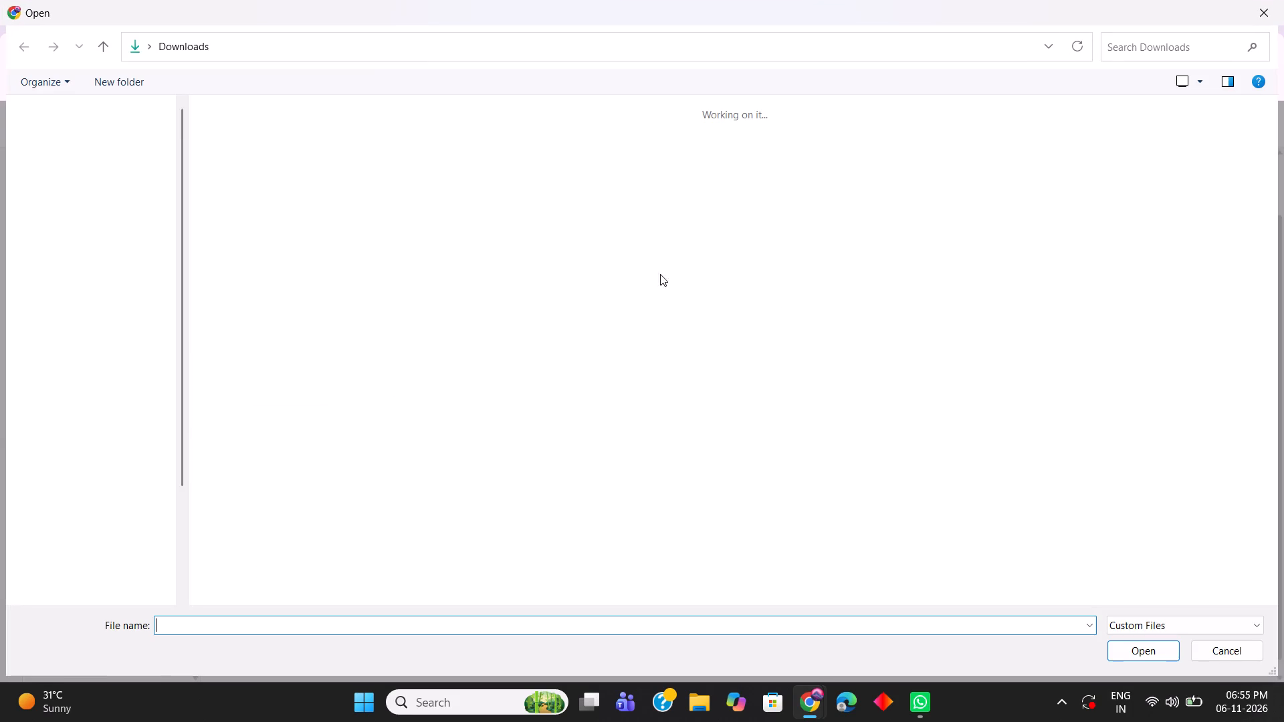
{"action": "double_click", "coordinate": [725, 239]}
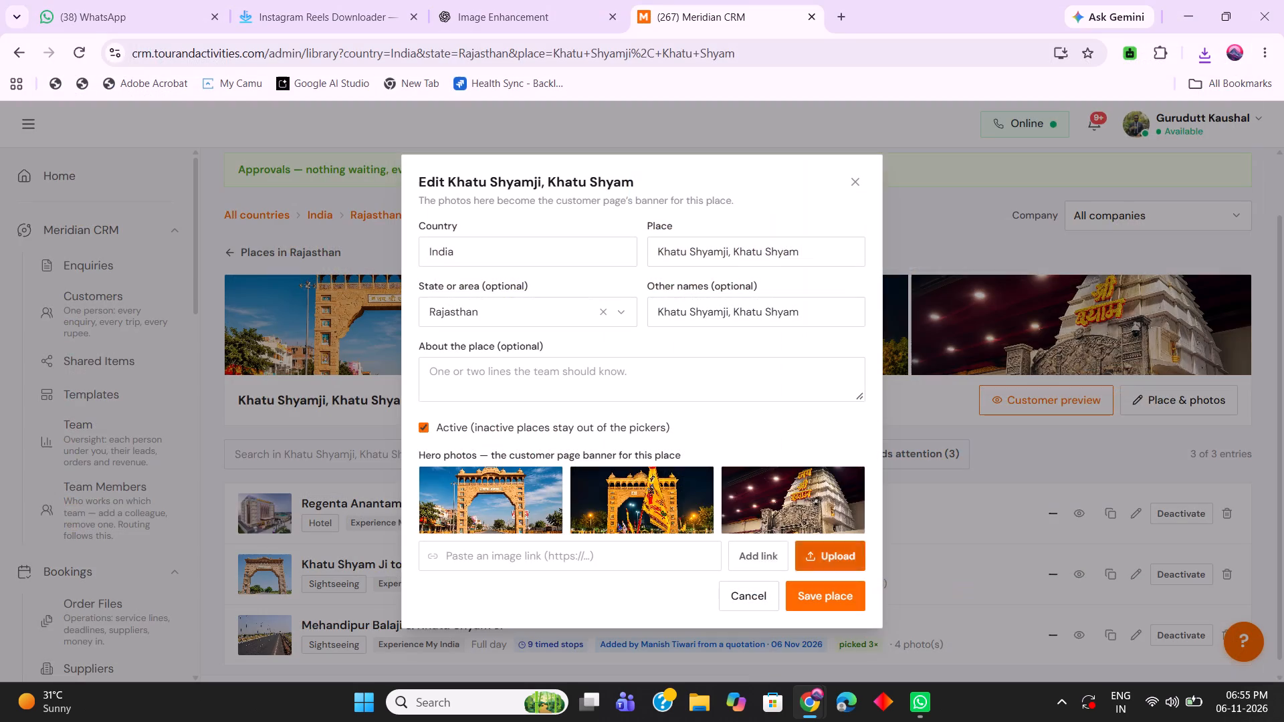
{"action": "scroll", "coordinate": [771, 511], "scroll_direction": "down", "scroll_amount": 1}
{"action": "left_click", "coordinate": [824, 615]}
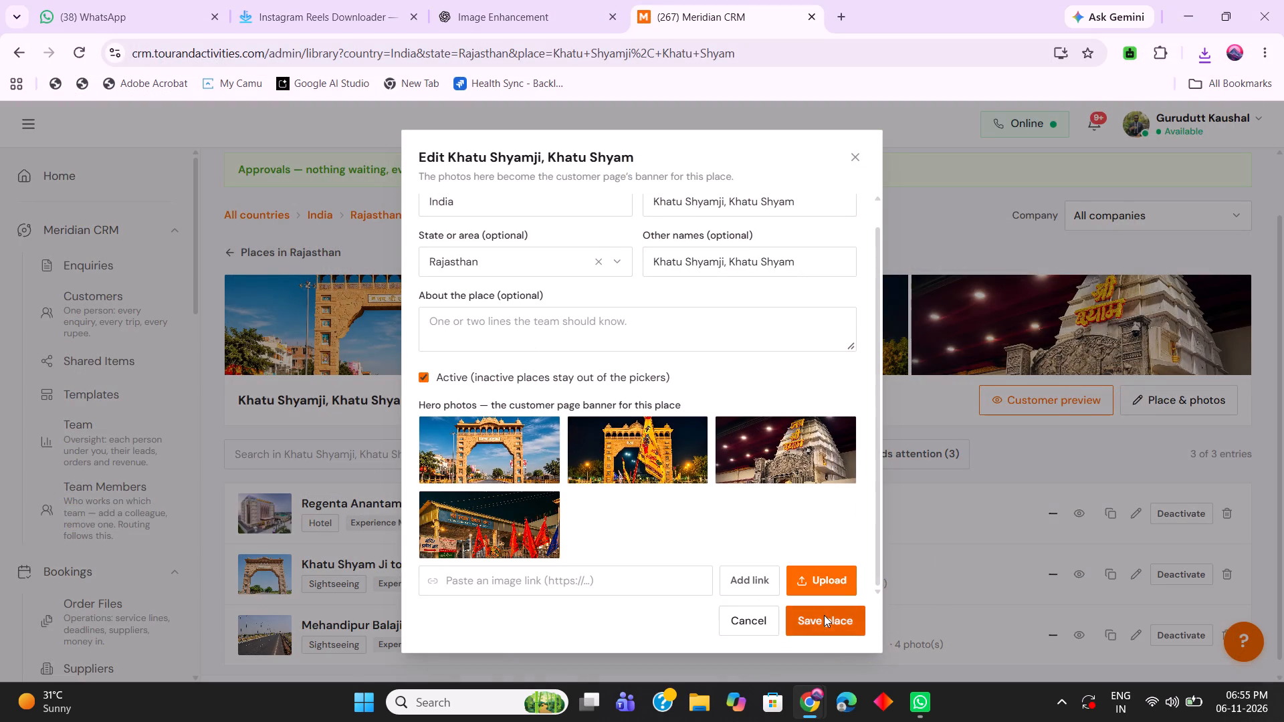
Add the Floral Jai Shri Shyam Temple Facade image to the place's hero photos and save.
{"action": "left_click", "coordinate": [1219, 394]}
{"action": "scroll", "coordinate": [796, 589], "scroll_direction": "down", "scroll_amount": 1}
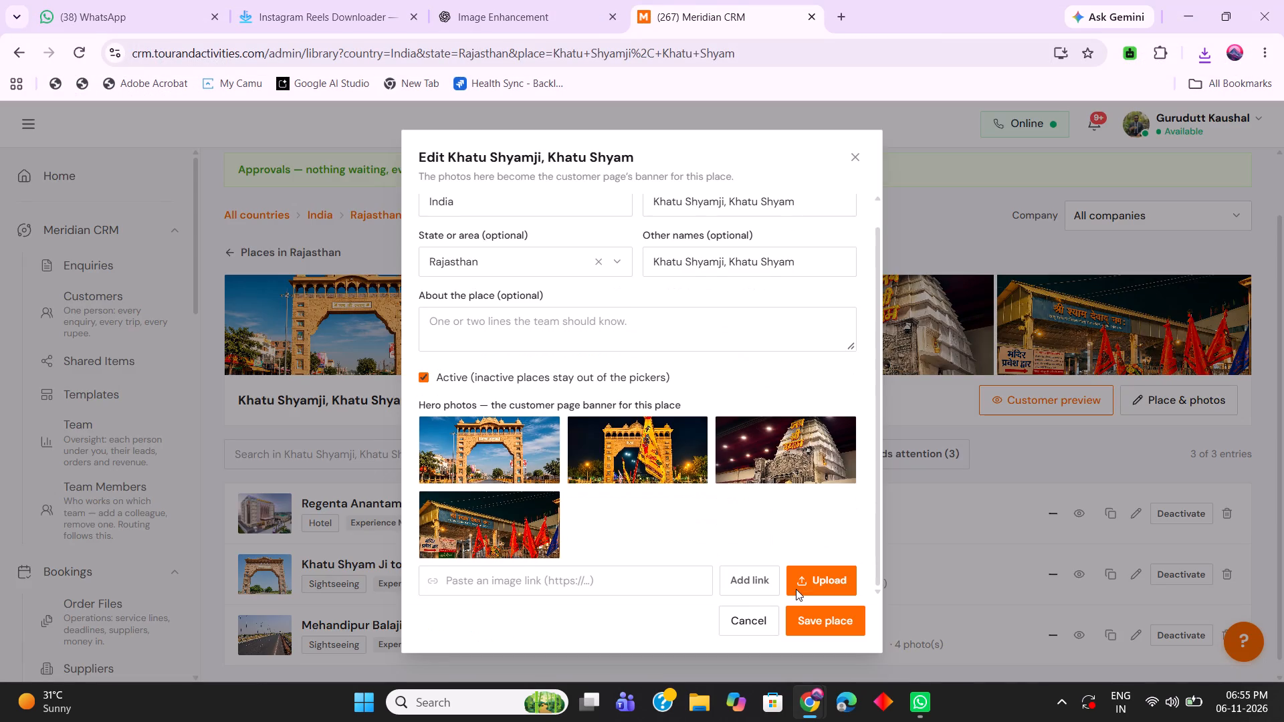
{"action": "scroll", "coordinate": [796, 589], "scroll_direction": "down", "scroll_amount": 1}
{"action": "left_click", "coordinate": [812, 581]}
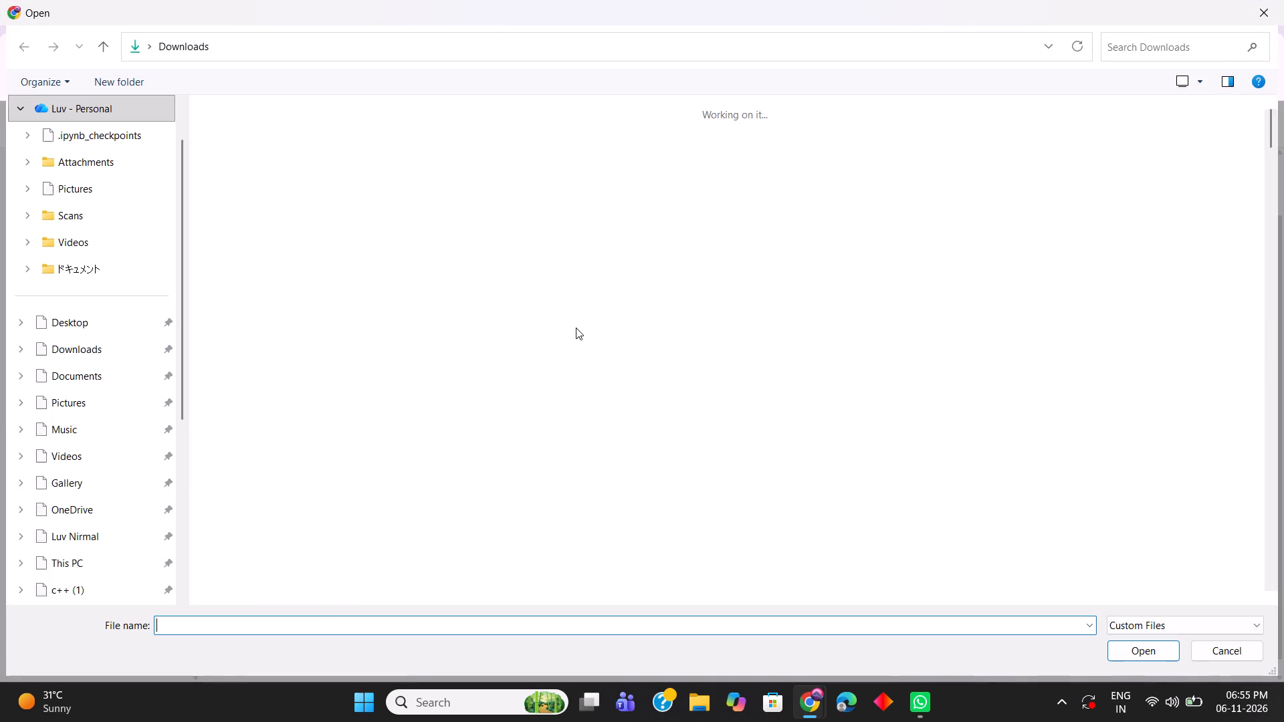
{"action": "double_click", "coordinate": [912, 250]}
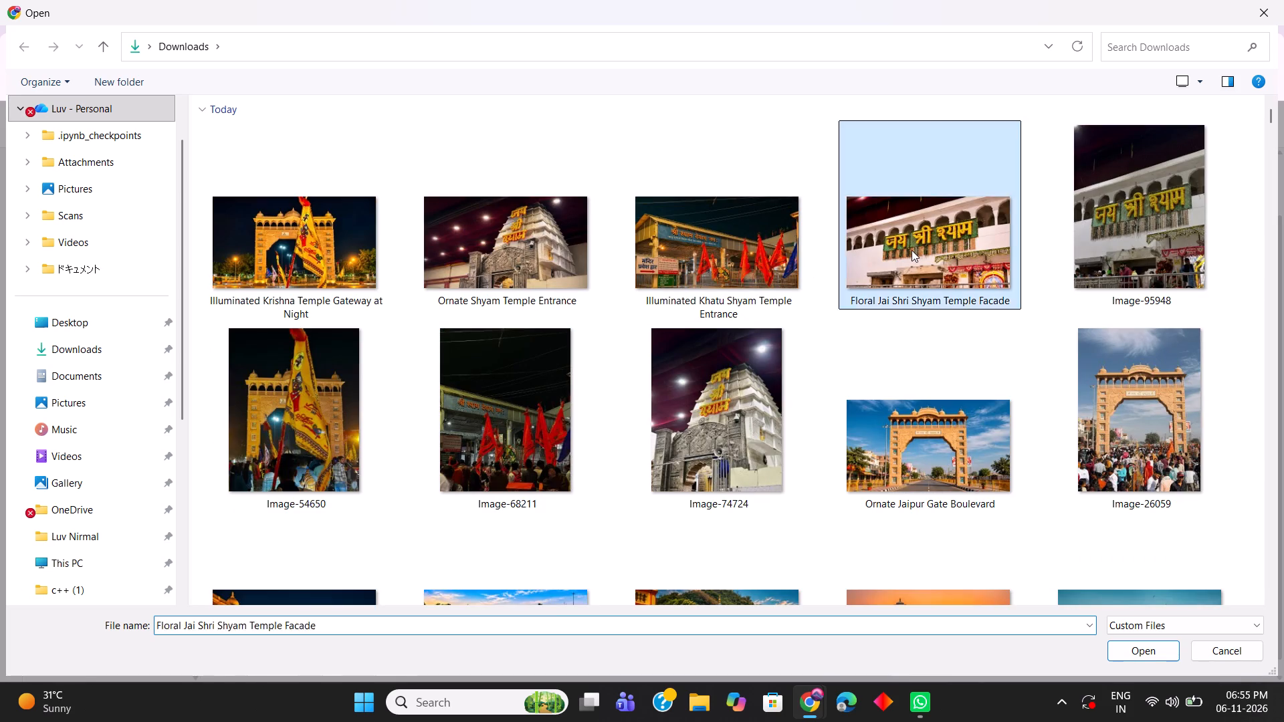
{"action": "scroll", "coordinate": [669, 485], "scroll_direction": "down", "scroll_amount": 1}
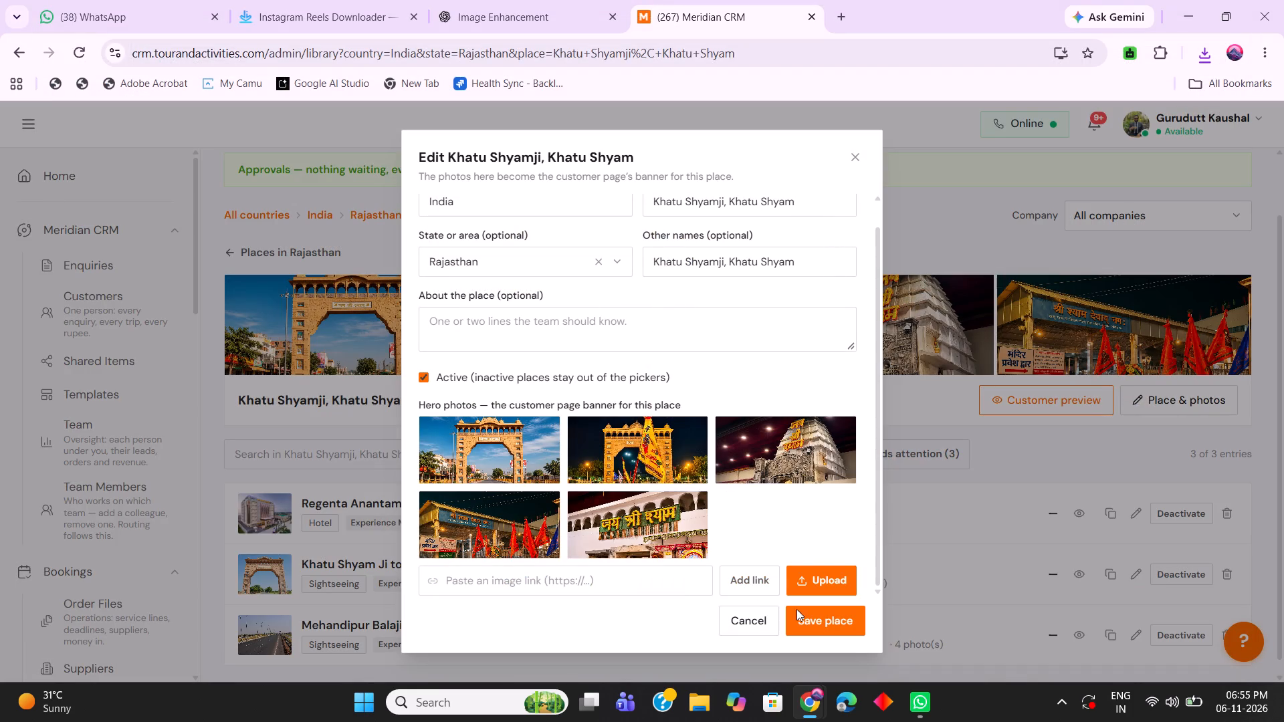
{"action": "left_click", "coordinate": [805, 615]}
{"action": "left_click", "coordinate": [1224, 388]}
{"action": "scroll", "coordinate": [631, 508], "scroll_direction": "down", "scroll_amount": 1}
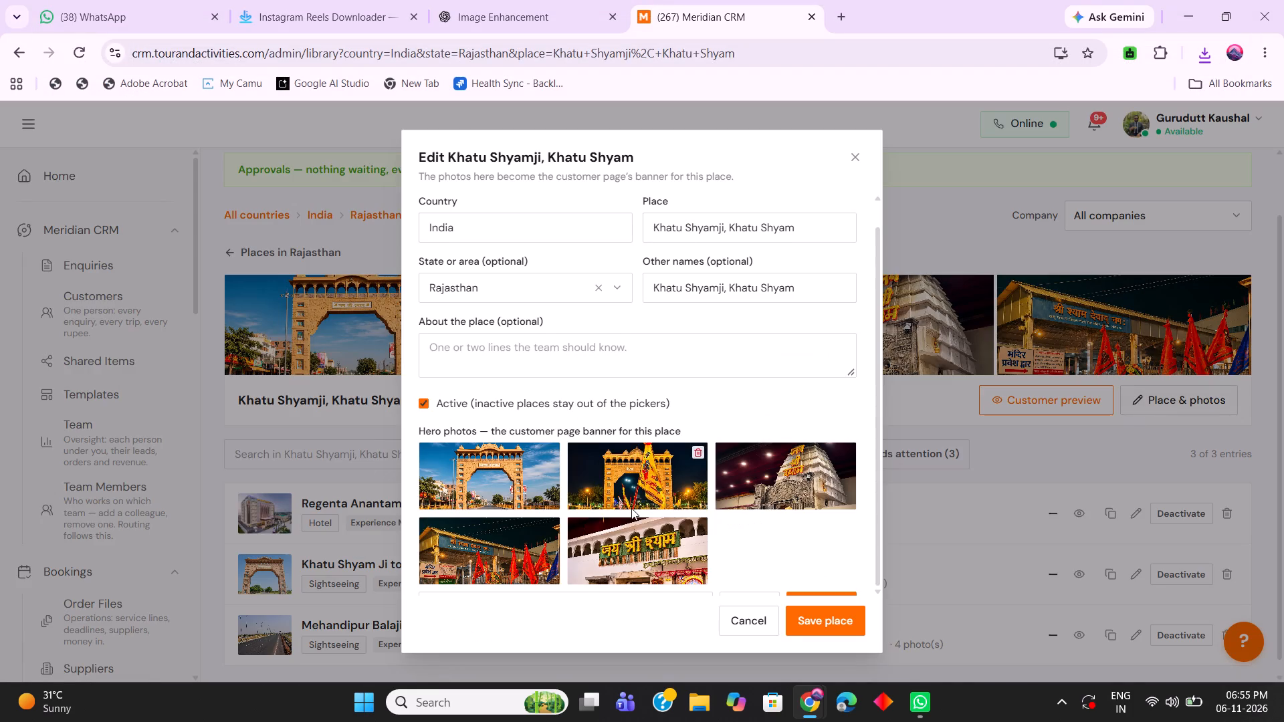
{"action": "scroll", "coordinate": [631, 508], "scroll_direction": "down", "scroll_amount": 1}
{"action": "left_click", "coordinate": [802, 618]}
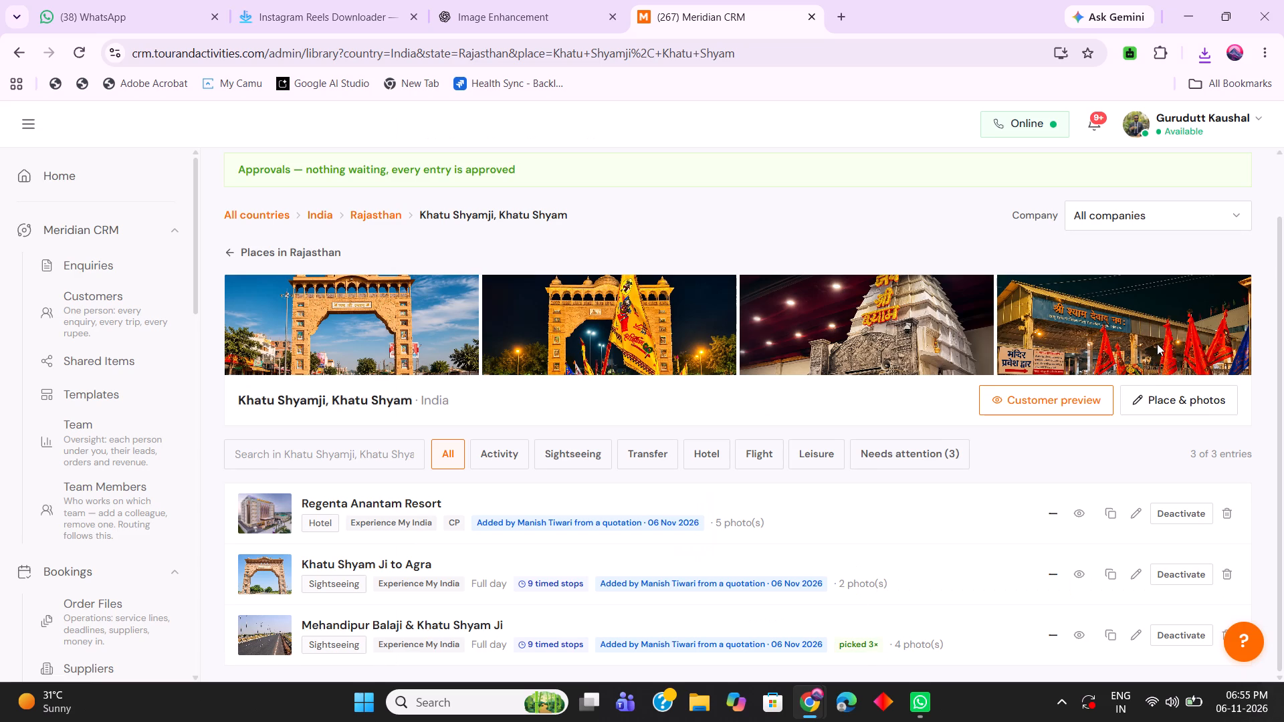
Remove the daytime gate photo from the Khatu Shyamji, Khatu Shyam hero photos and save the place.
{"action": "left_click", "coordinate": [1174, 393]}
{"action": "scroll", "coordinate": [797, 533], "scroll_direction": "down", "scroll_amount": 1}
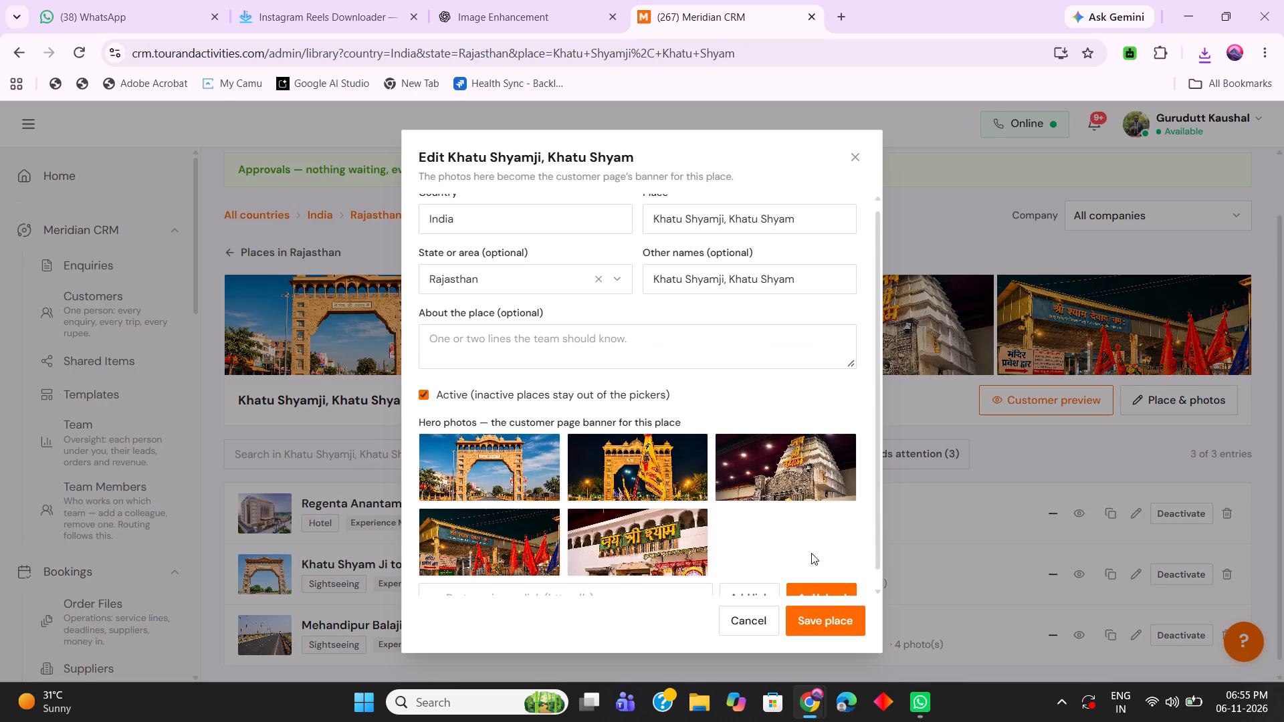
{"action": "left_click", "coordinate": [827, 586]}
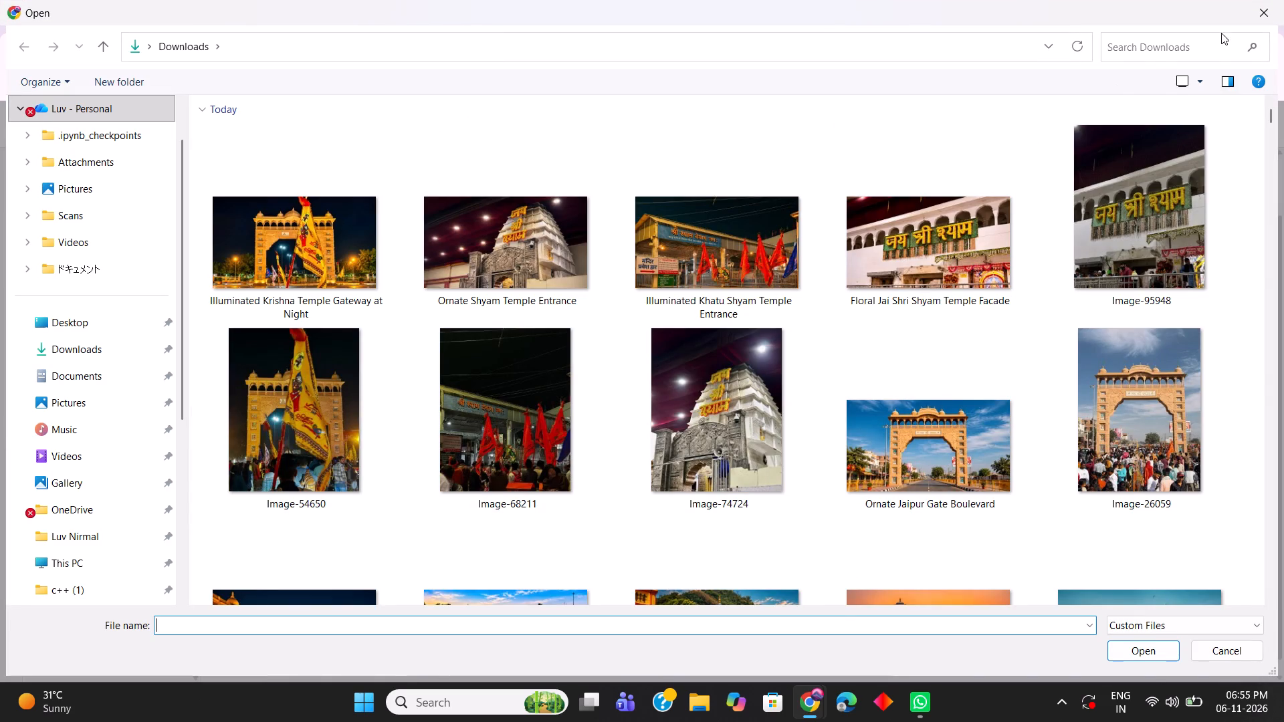
{"action": "left_click", "coordinate": [1253, 17]}
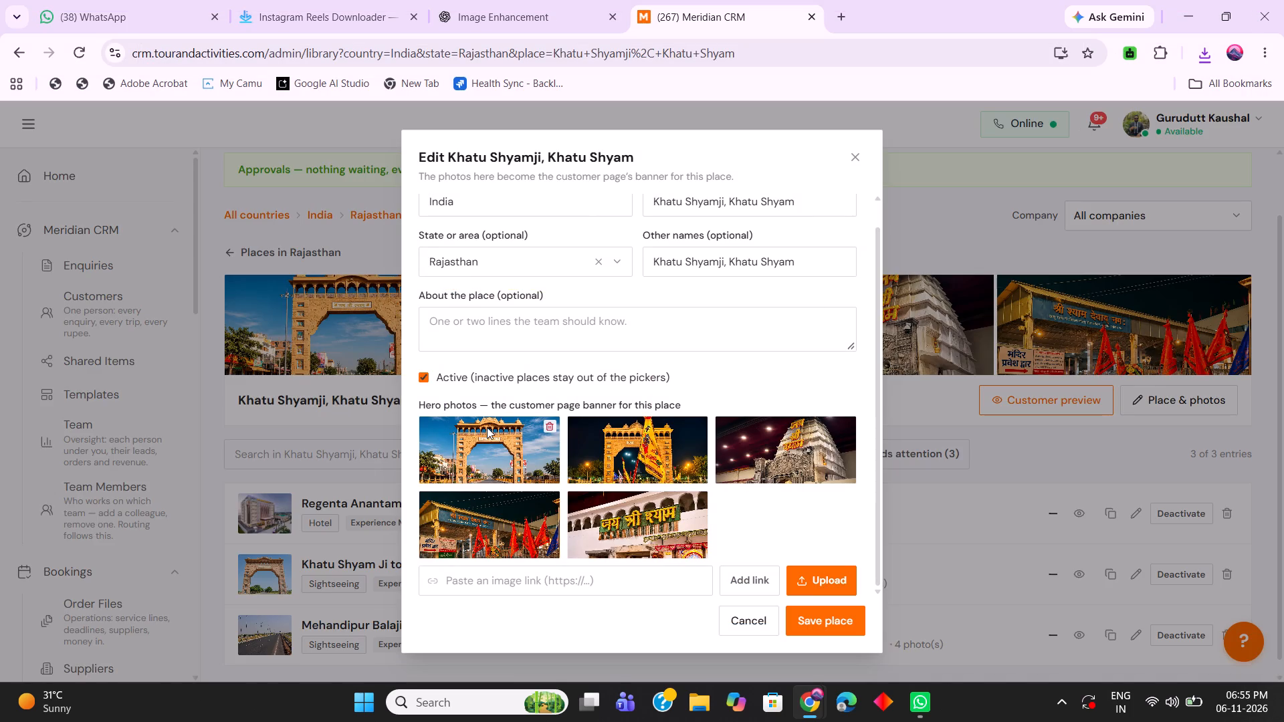
{"action": "left_click", "coordinate": [487, 427]}
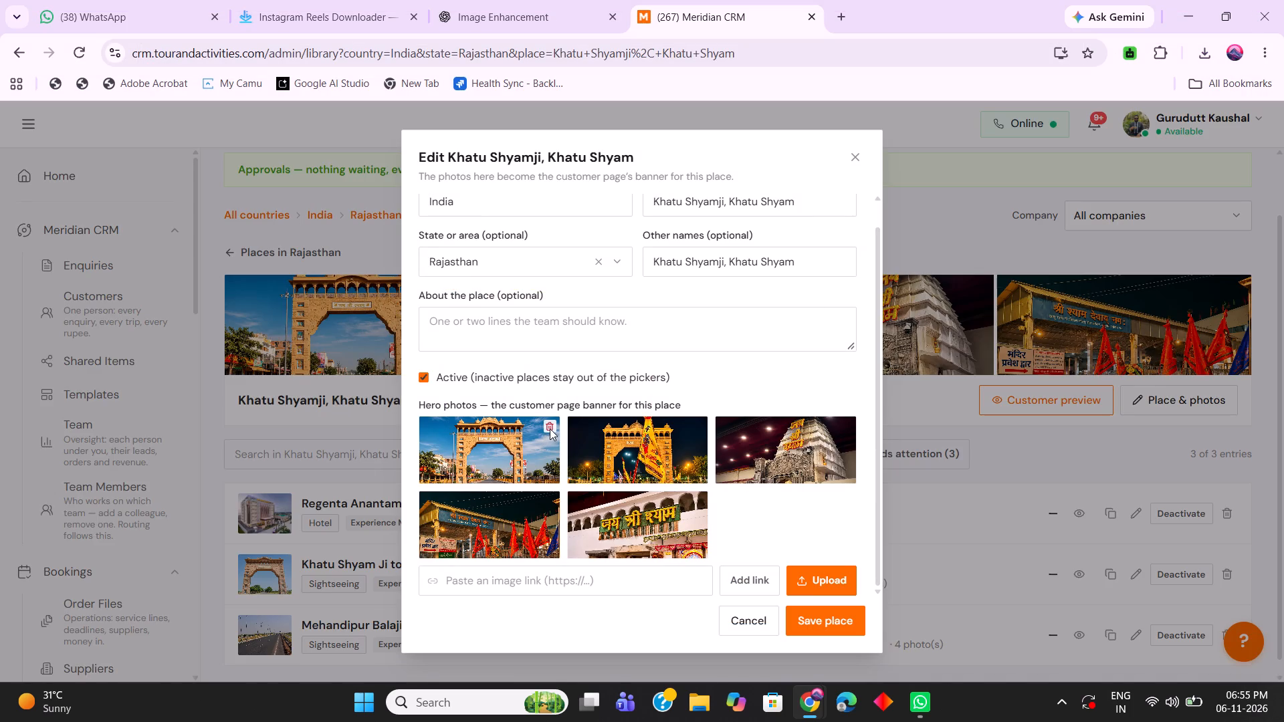
{"action": "left_click", "coordinate": [550, 429]}
{"action": "left_click", "coordinate": [800, 578]}
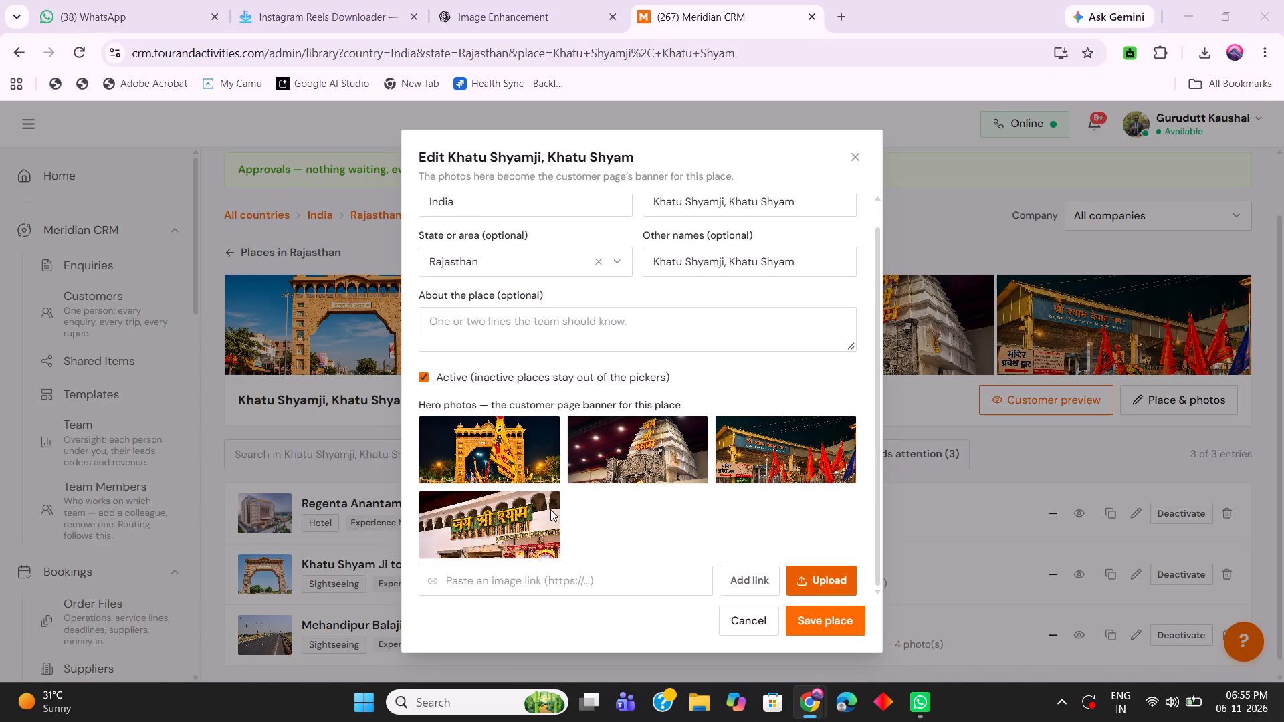
{"action": "left_click", "coordinate": [1277, 1]}
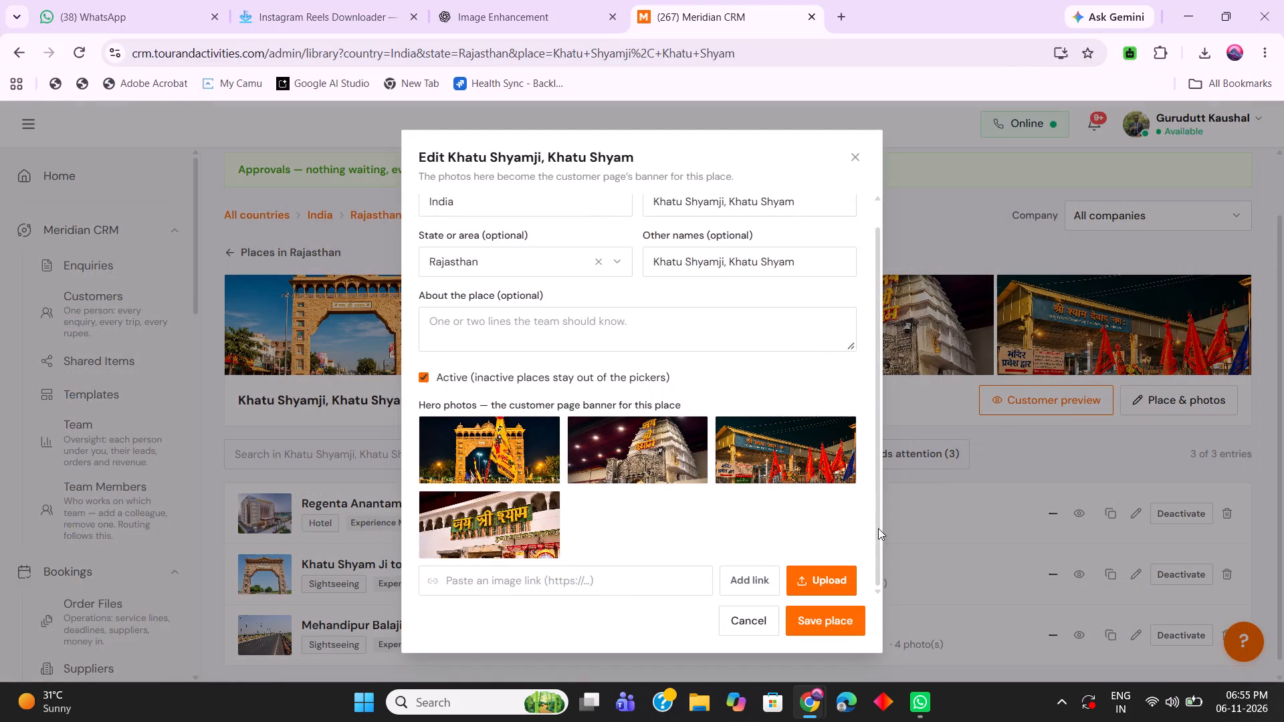
{"action": "left_click", "coordinate": [848, 619]}
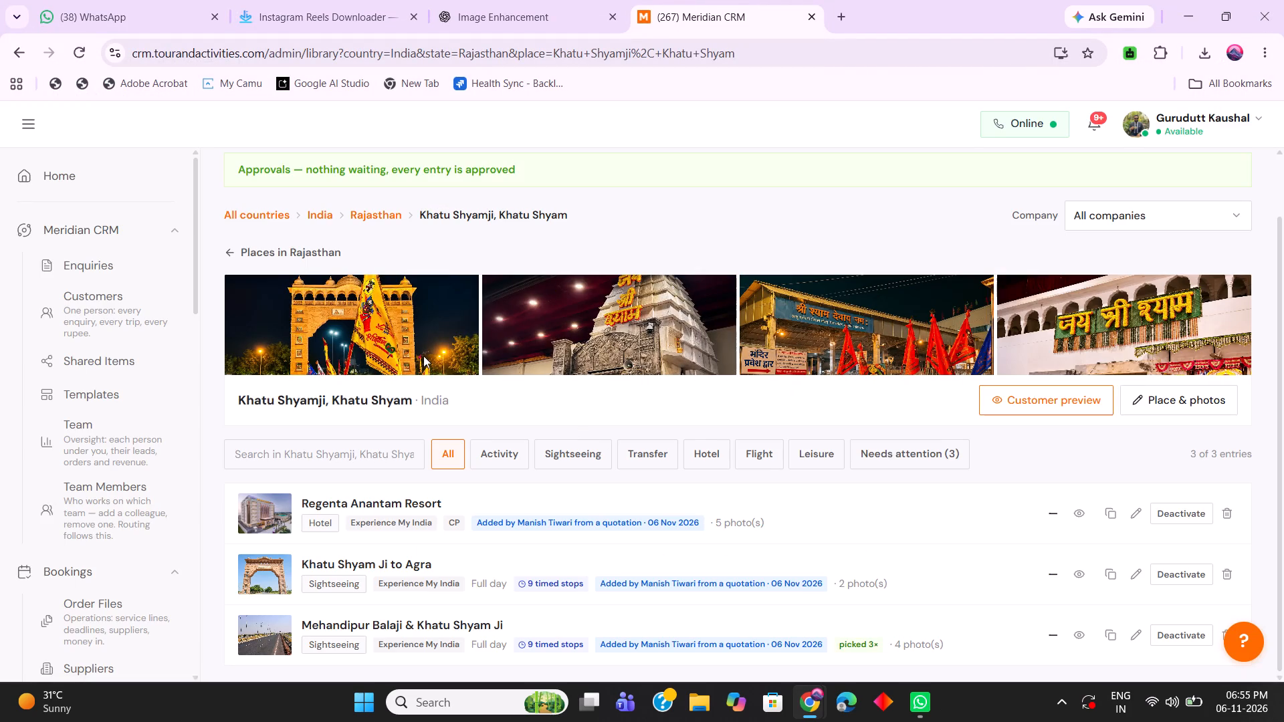
Examine the Khatu Shyamji, Khatu Shyam banner photos in the customer preview in both laptop and phone views, and close it.
{"action": "left_click", "coordinate": [1010, 402]}
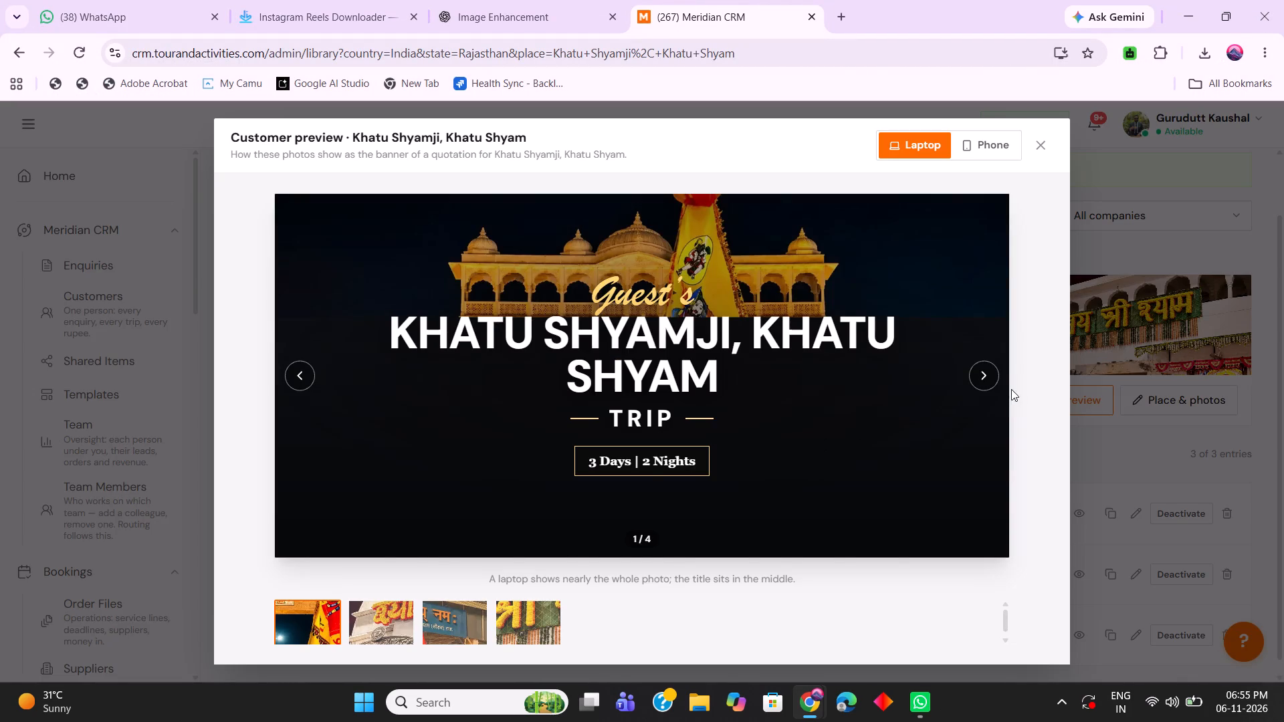
{"action": "left_click", "coordinate": [988, 383]}
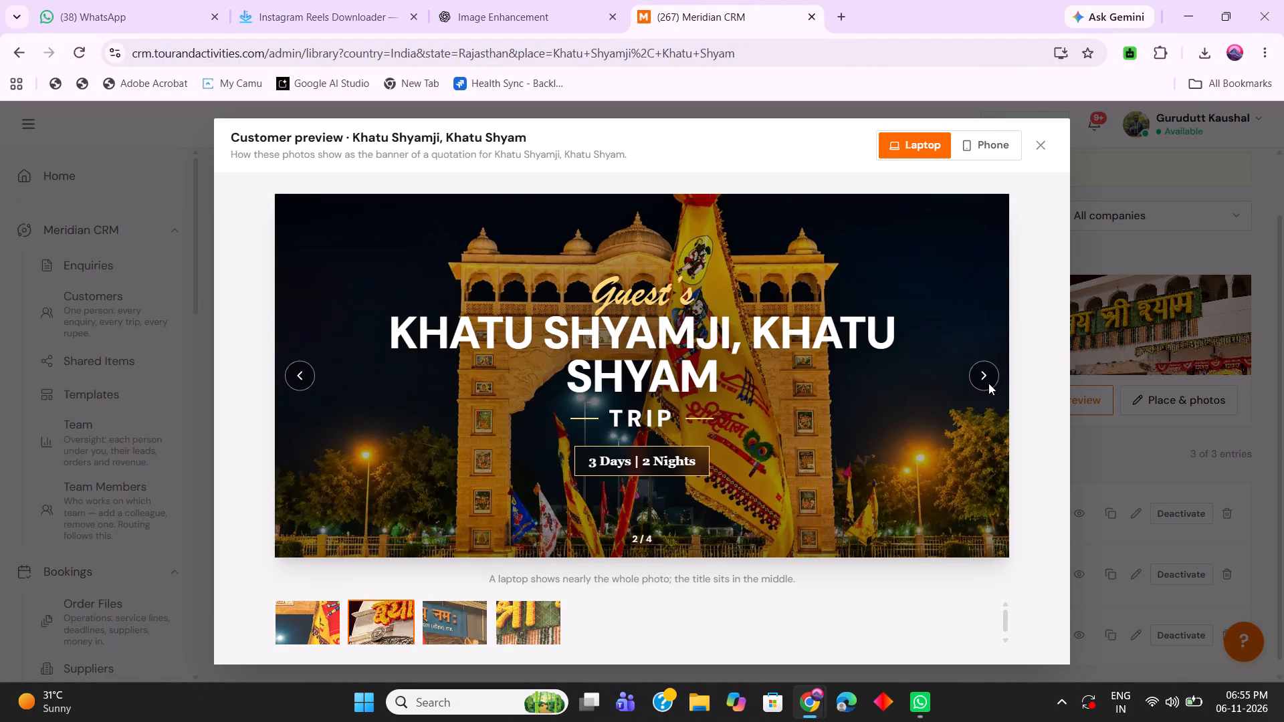
{"action": "left_click", "coordinate": [988, 383]}
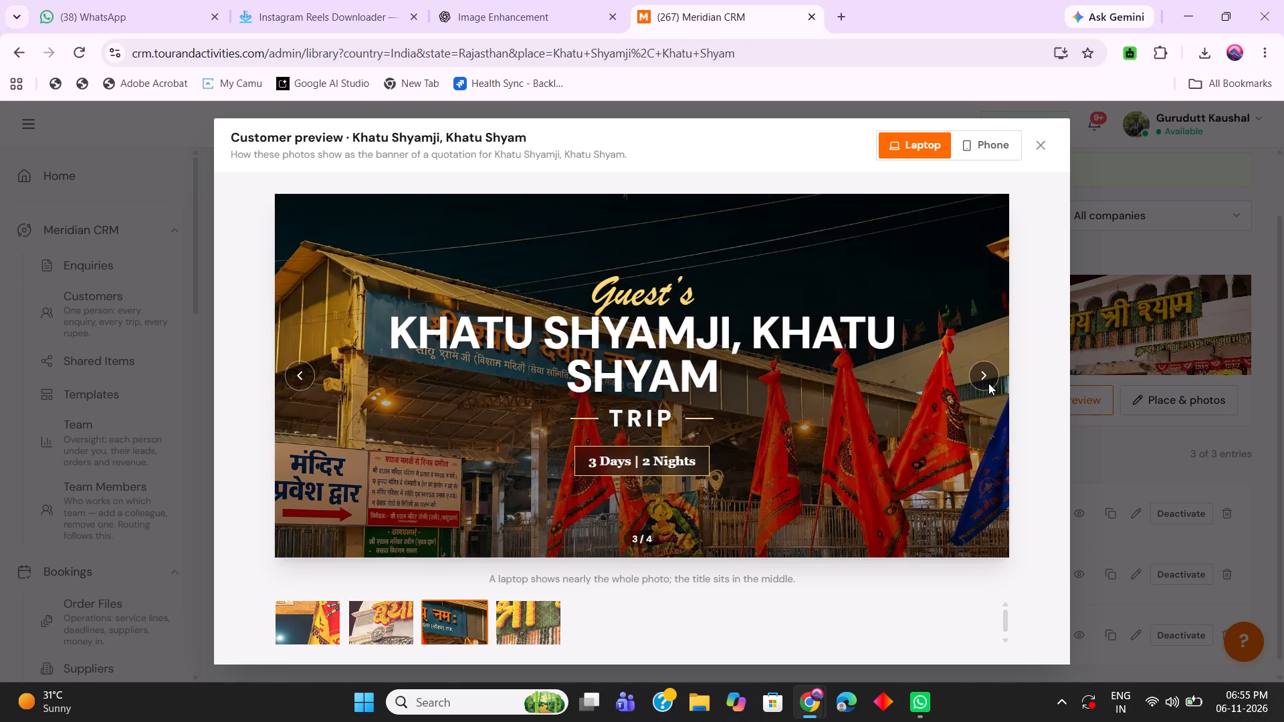
{"action": "left_click", "coordinate": [988, 383]}
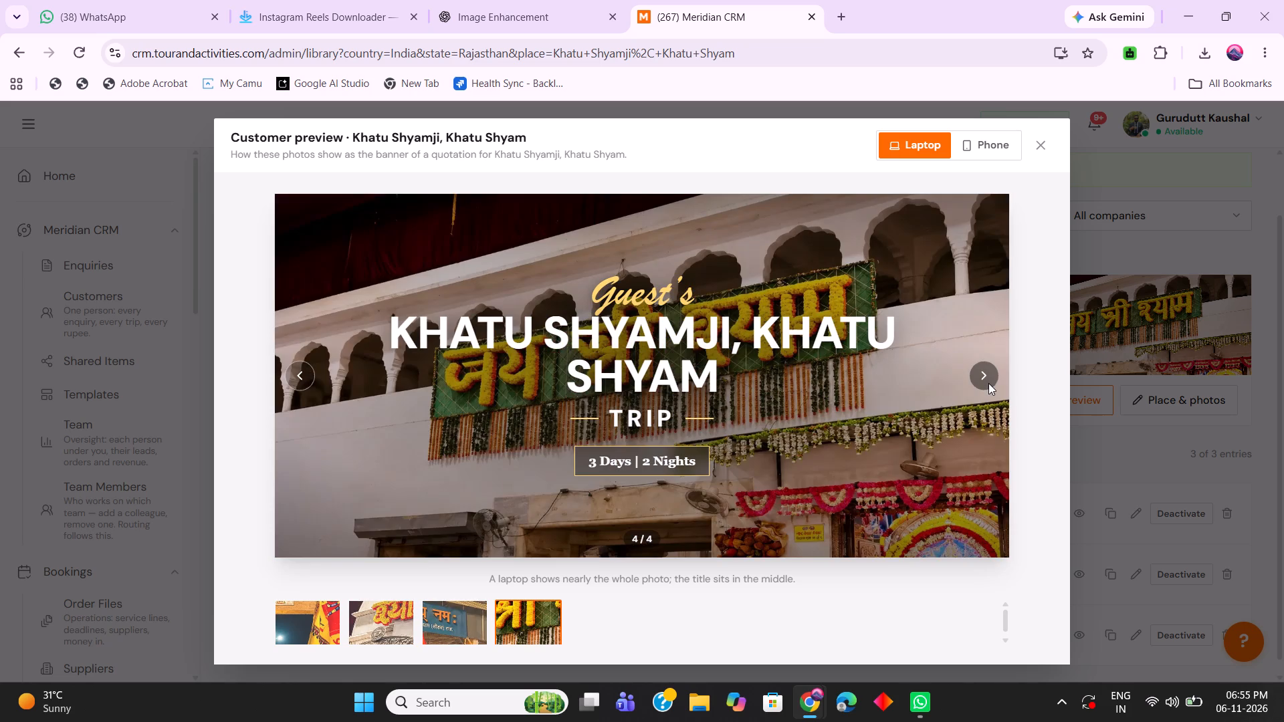
{"action": "left_click_drag", "start_coordinate": [988, 383], "coordinate": [995, 177]}
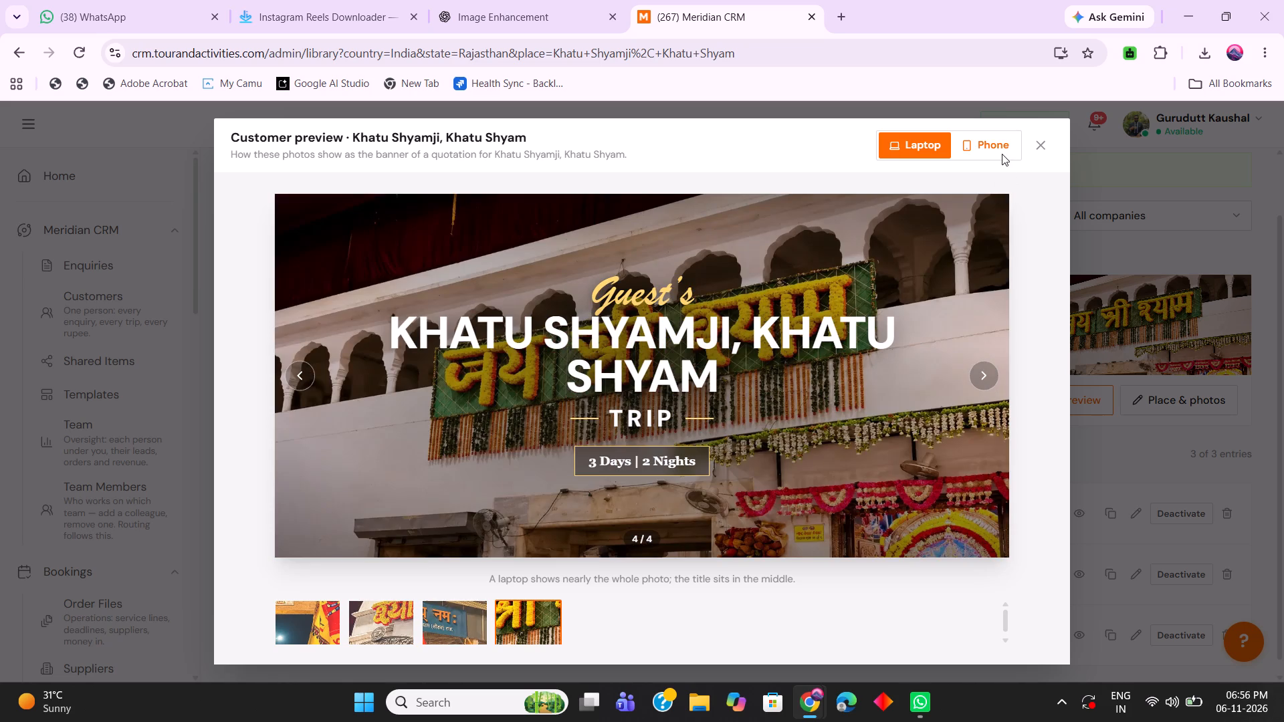
{"action": "left_click", "coordinate": [1002, 154]}
{"action": "left_click", "coordinate": [540, 390]}
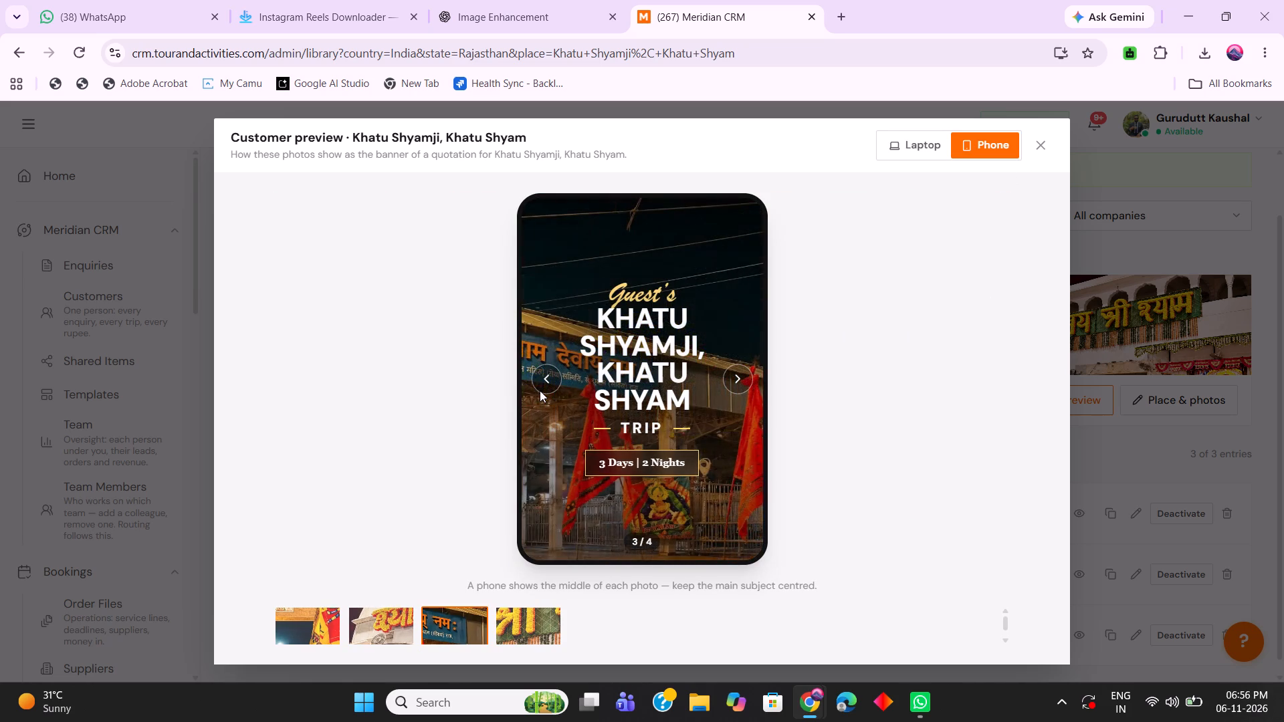
{"action": "left_click", "coordinate": [540, 390]}
{"action": "left_click", "coordinate": [540, 390]}
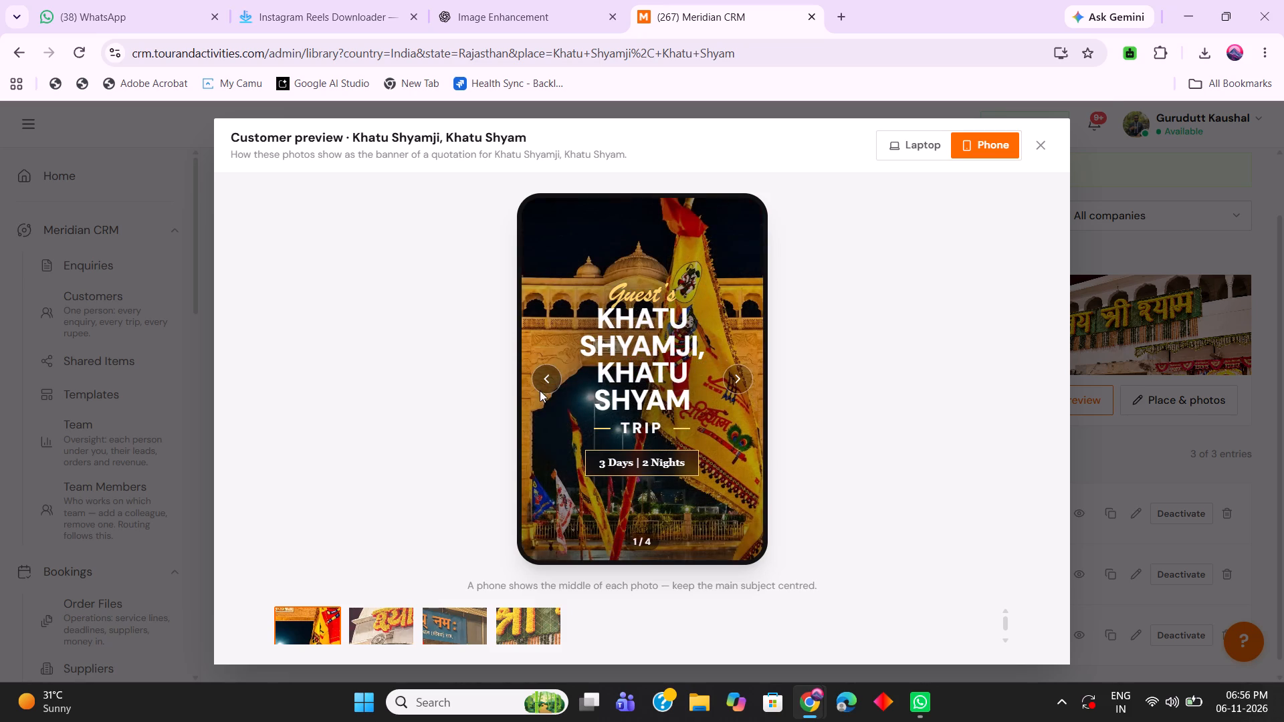
{"action": "left_click", "coordinate": [1050, 137]}
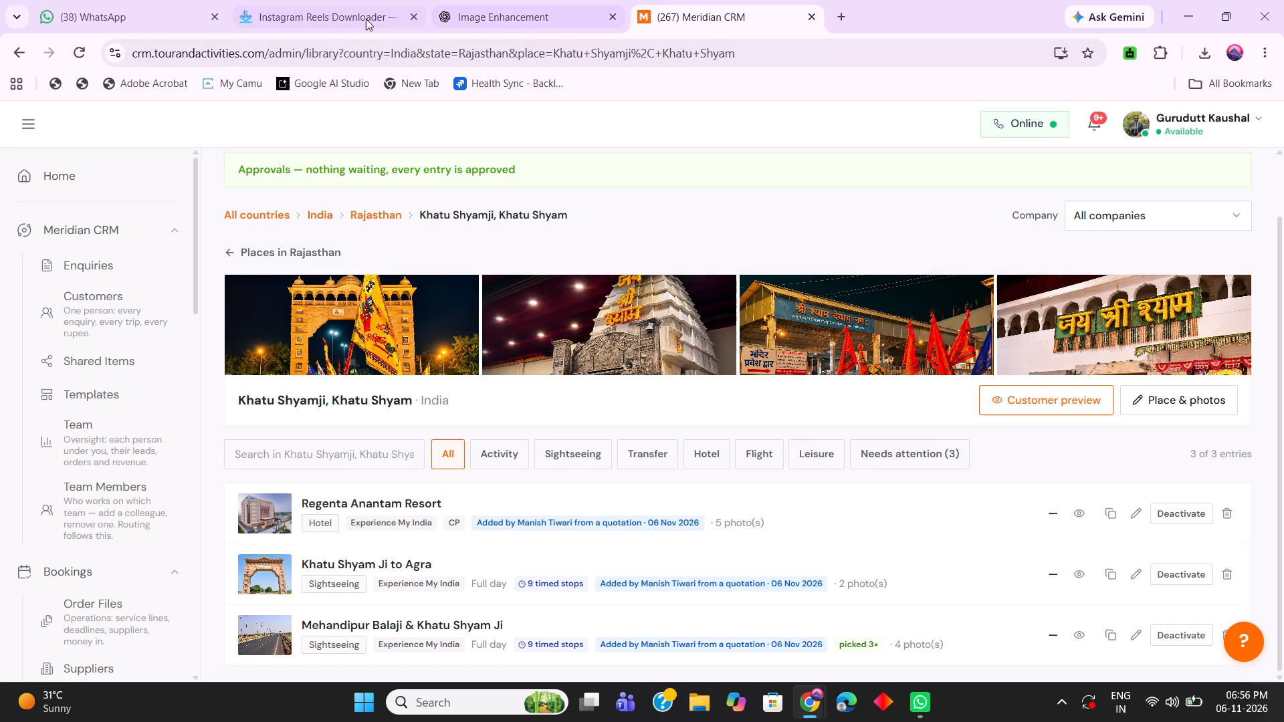
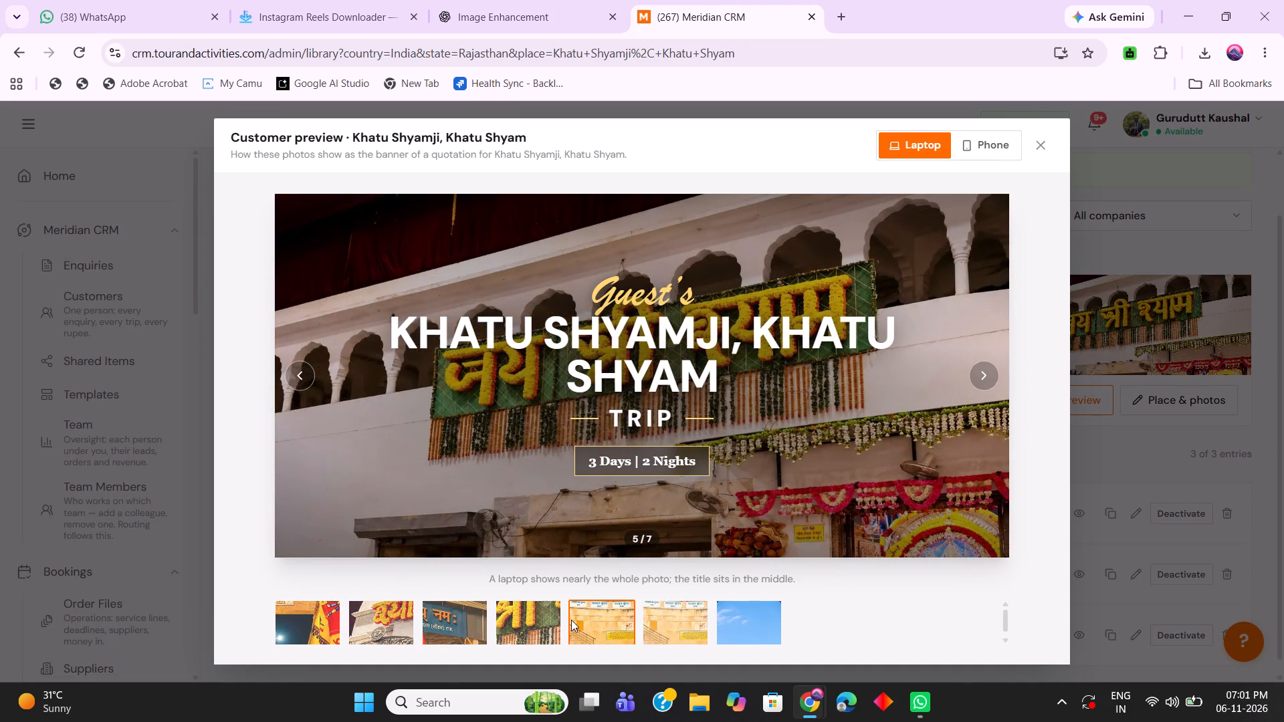
{"action": "left_click", "coordinate": [992, 381]}
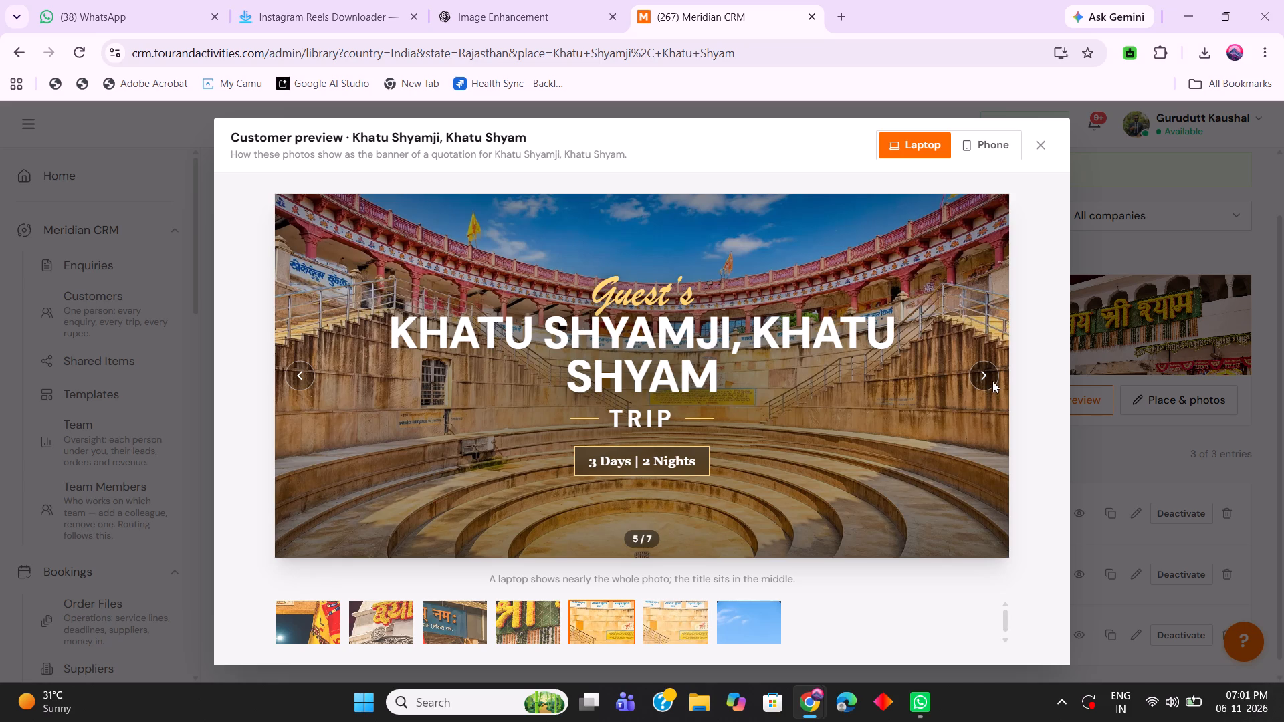
{"action": "left_click", "coordinate": [1046, 143]}
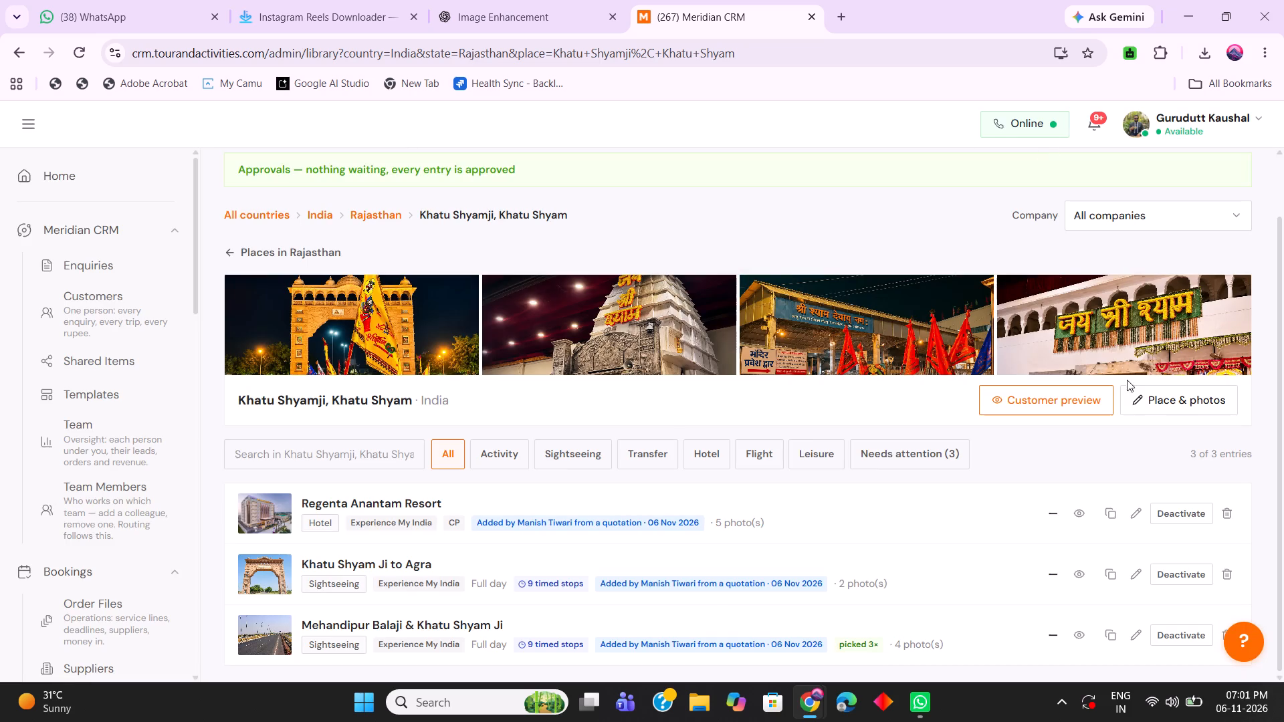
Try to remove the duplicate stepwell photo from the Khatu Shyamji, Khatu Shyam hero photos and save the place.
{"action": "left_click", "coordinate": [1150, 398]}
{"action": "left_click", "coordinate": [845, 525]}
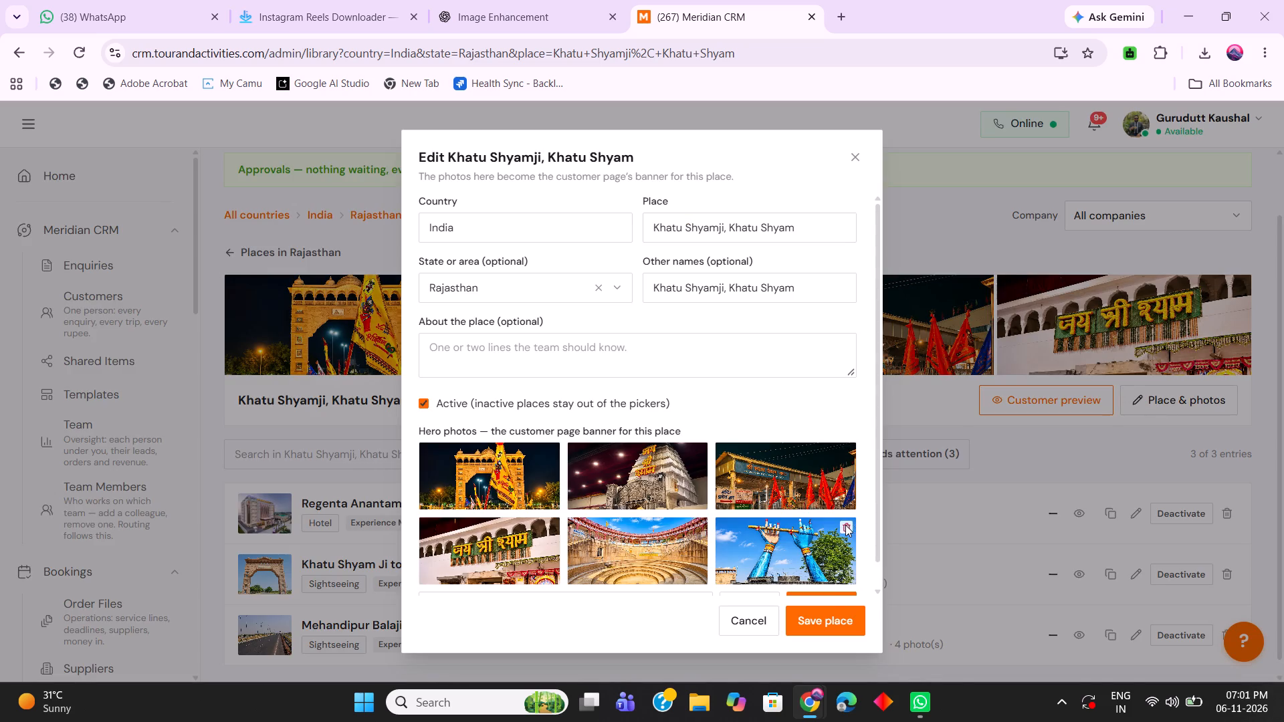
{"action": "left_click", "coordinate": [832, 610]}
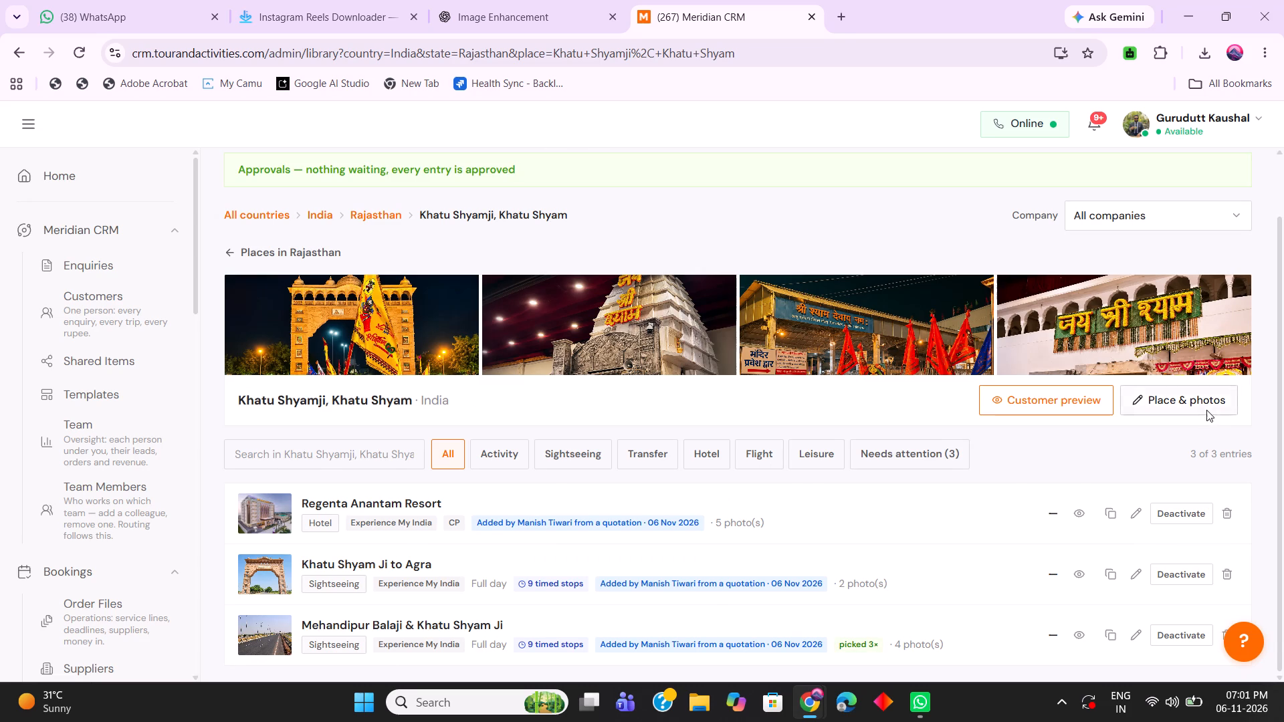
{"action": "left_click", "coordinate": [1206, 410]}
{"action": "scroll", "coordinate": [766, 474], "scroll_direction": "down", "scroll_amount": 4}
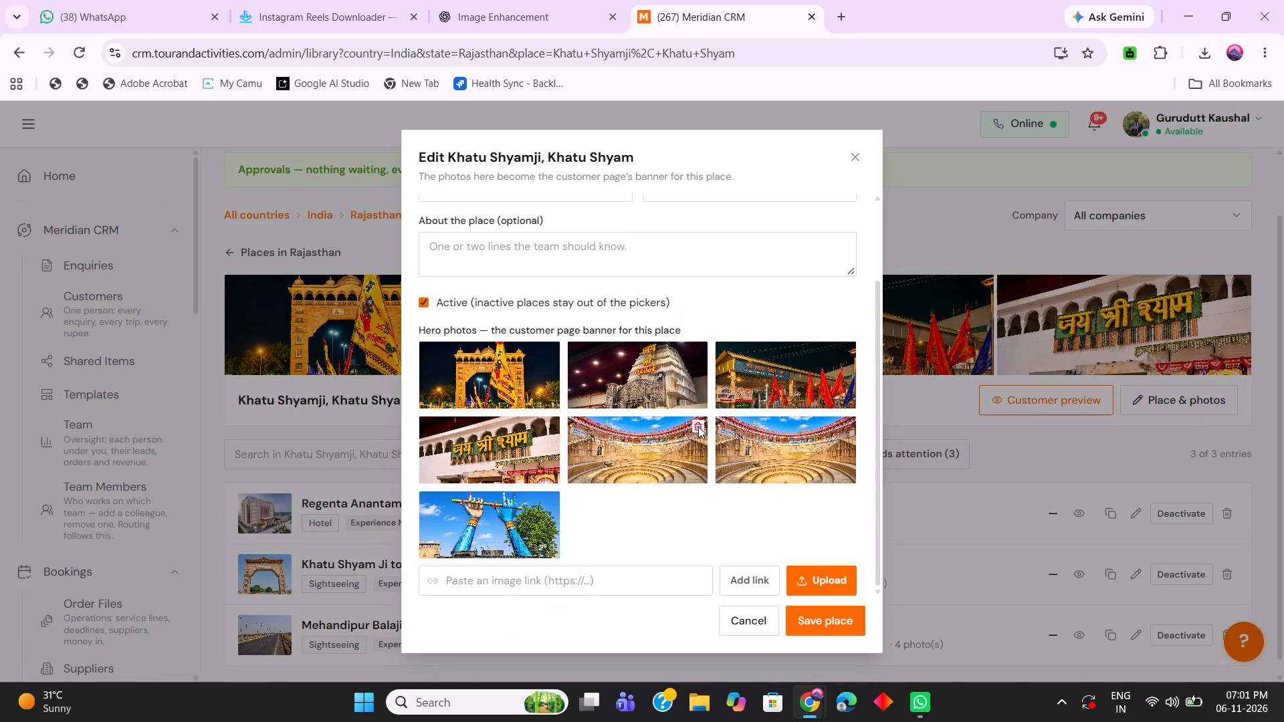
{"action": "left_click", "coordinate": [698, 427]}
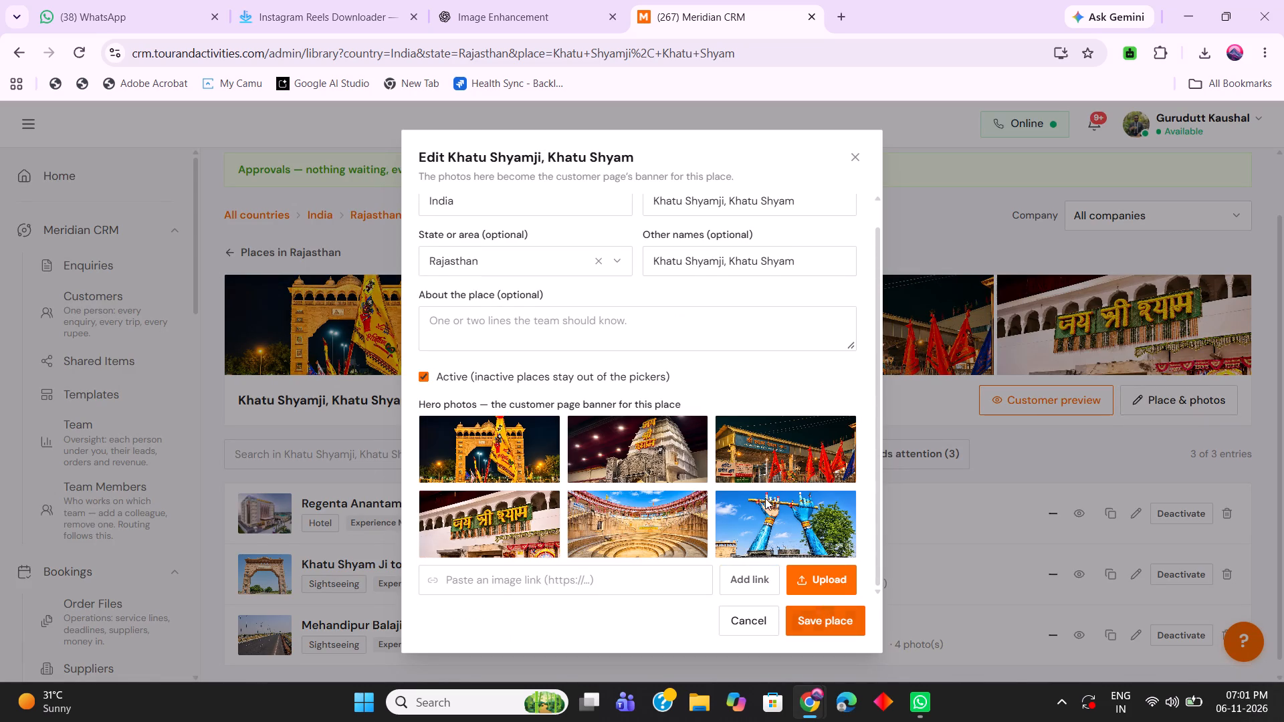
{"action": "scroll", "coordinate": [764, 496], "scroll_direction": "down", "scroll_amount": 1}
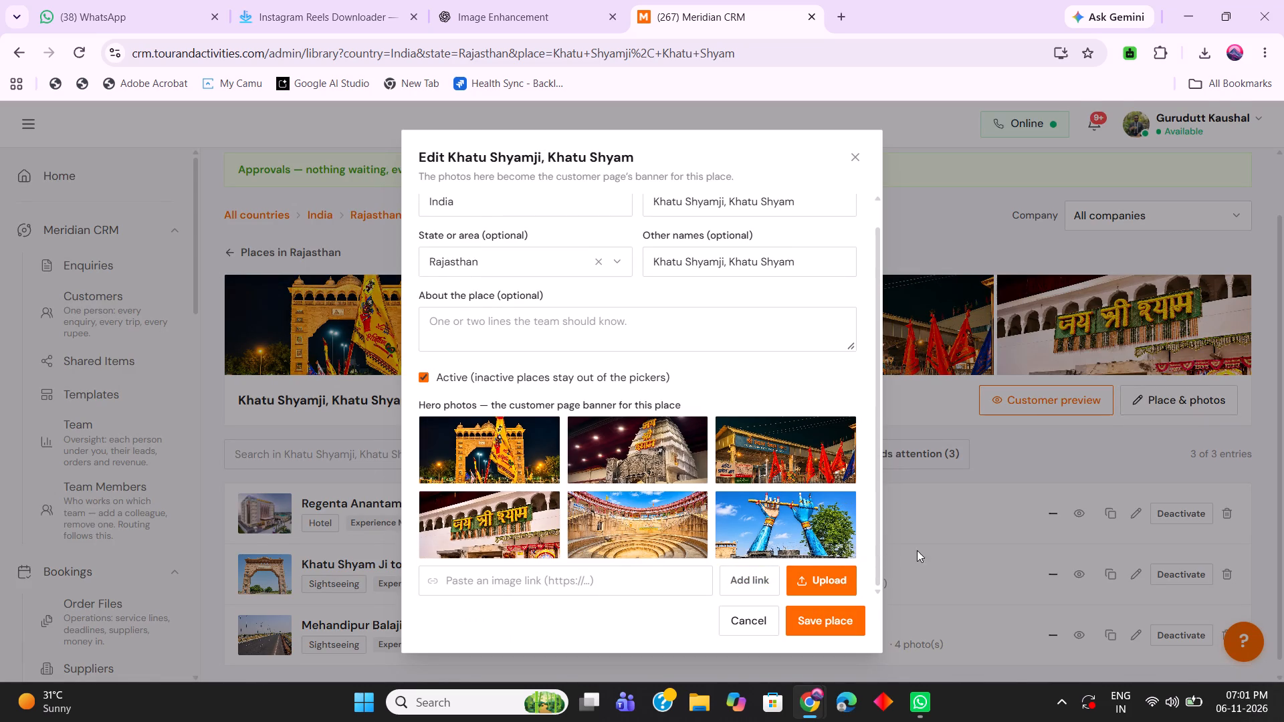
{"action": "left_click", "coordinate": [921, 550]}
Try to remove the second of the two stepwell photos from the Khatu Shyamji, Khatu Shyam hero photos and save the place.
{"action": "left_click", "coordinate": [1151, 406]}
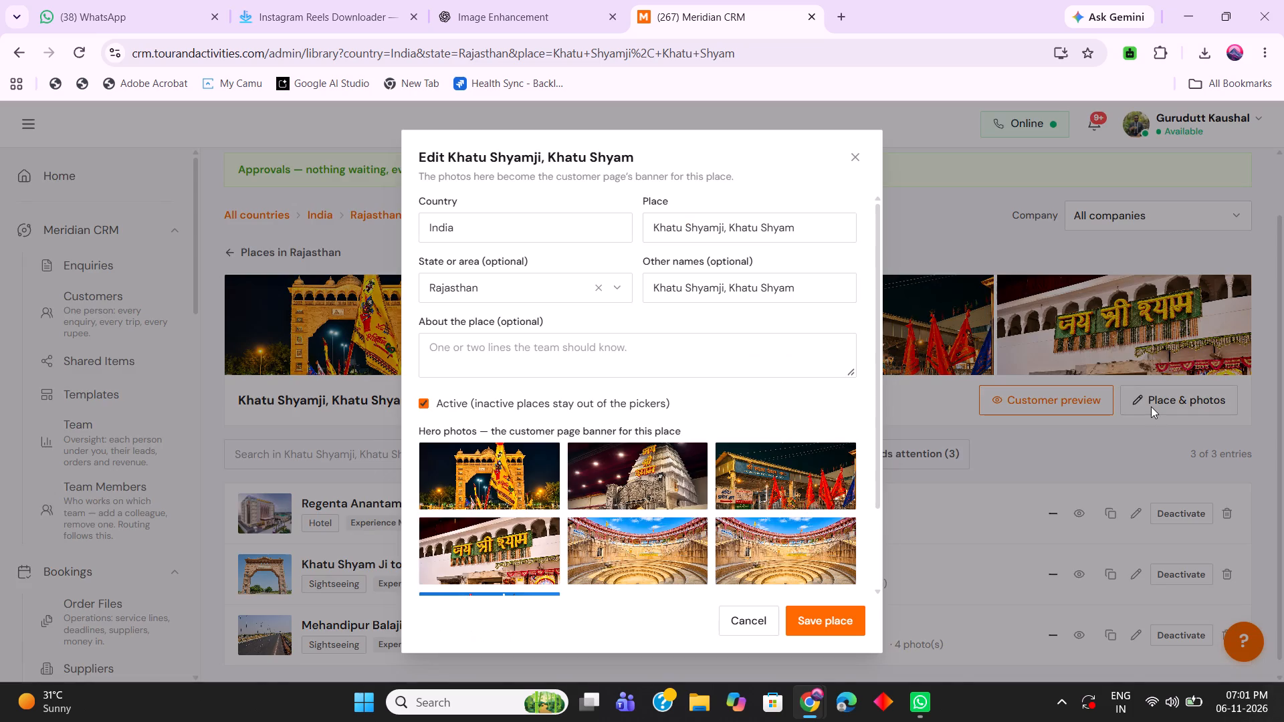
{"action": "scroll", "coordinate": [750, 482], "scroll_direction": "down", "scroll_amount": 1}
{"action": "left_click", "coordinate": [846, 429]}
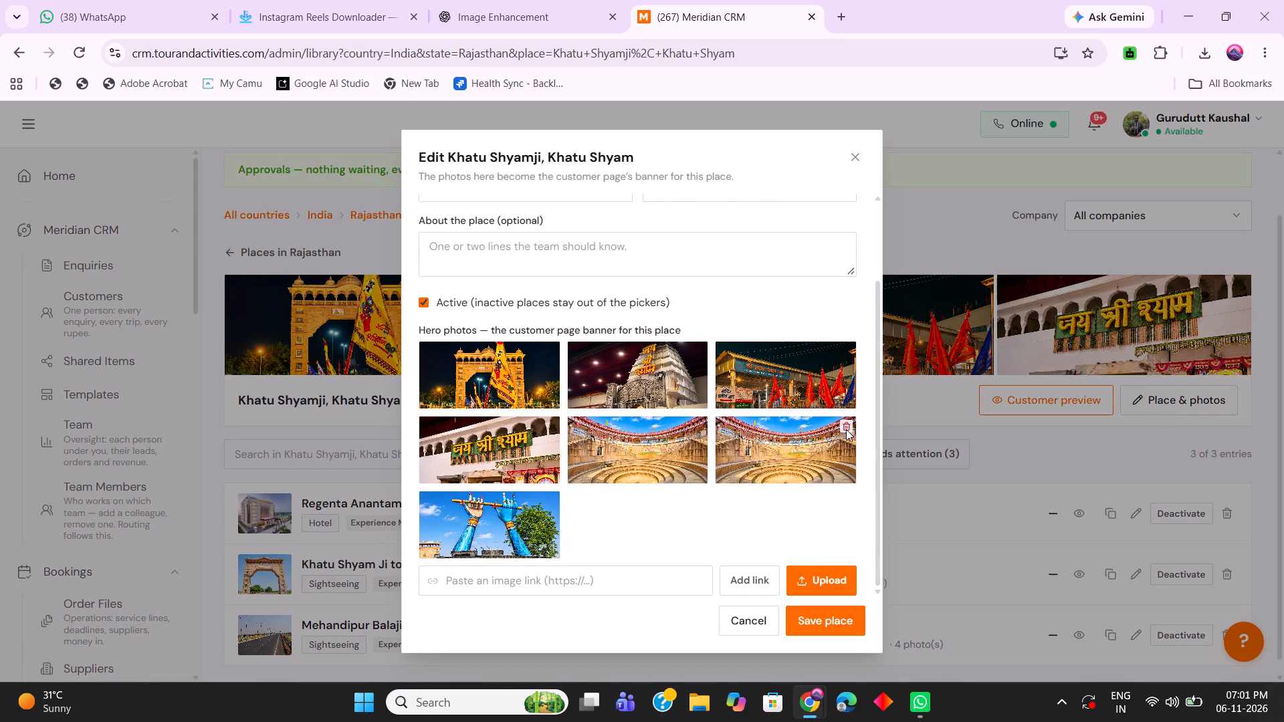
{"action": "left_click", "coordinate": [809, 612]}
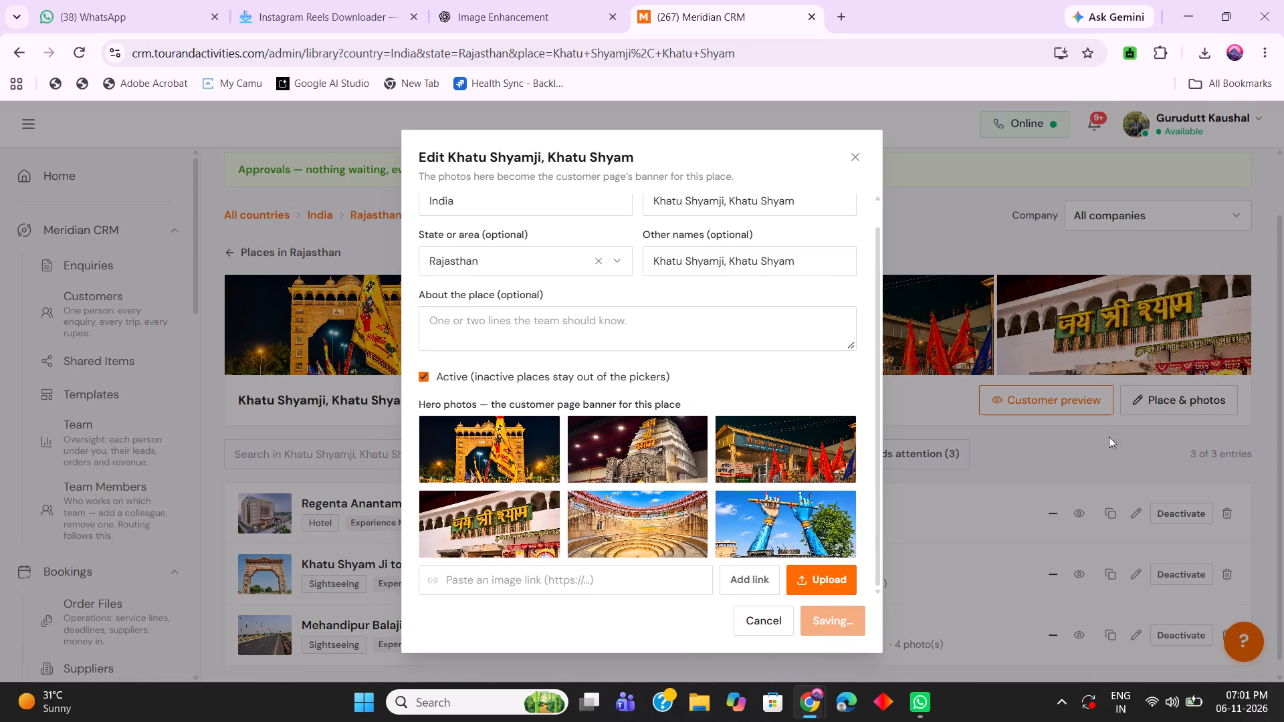
Review the Khatu Shyamji, Khatu Shyam hero photos in the laptop customer preview, comparing the two stepwell banners.
{"action": "left_click", "coordinate": [1068, 412]}
{"action": "left_click", "coordinate": [681, 628]}
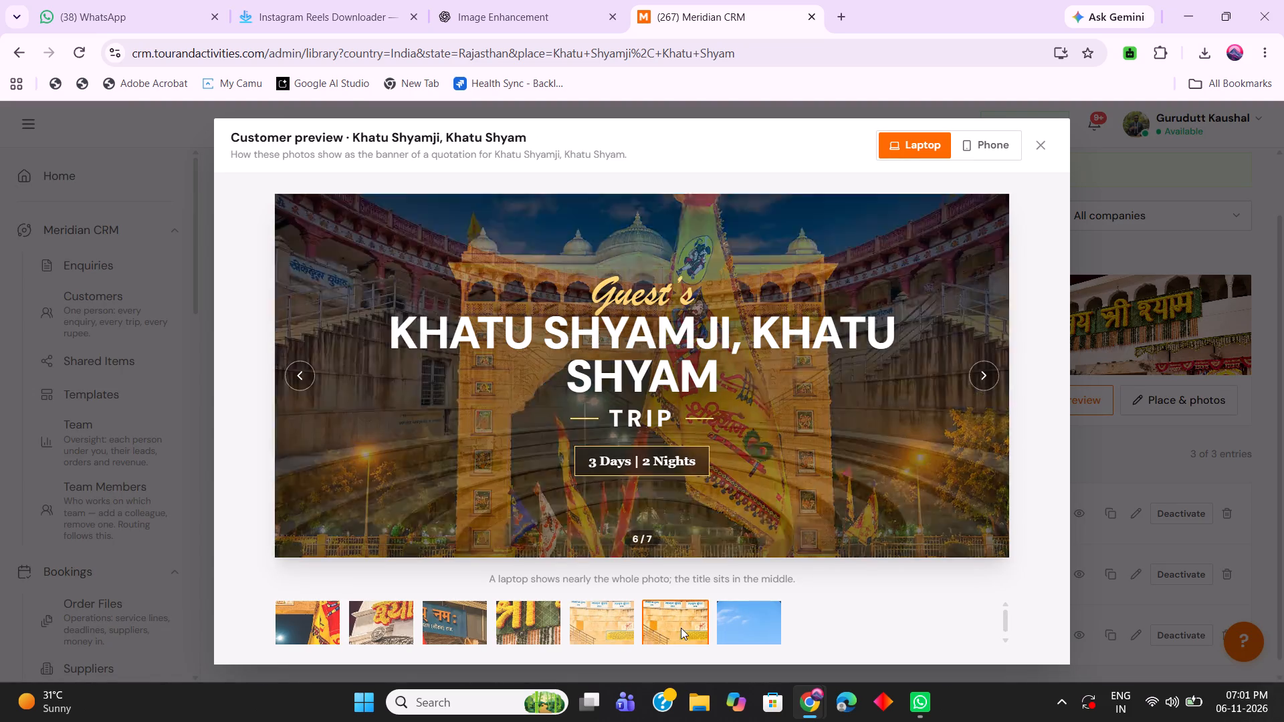
{"action": "left_click", "coordinate": [598, 633]}
{"action": "left_click", "coordinate": [733, 636]}
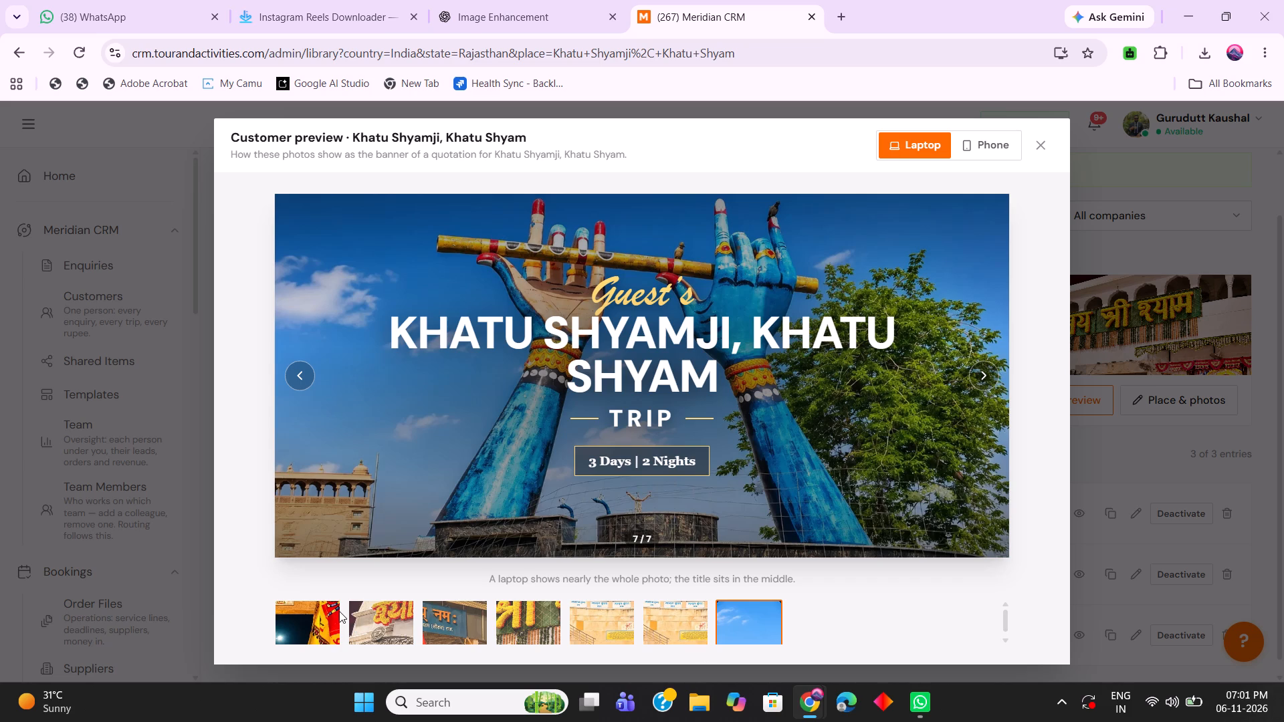
{"action": "left_click", "coordinate": [303, 636]}
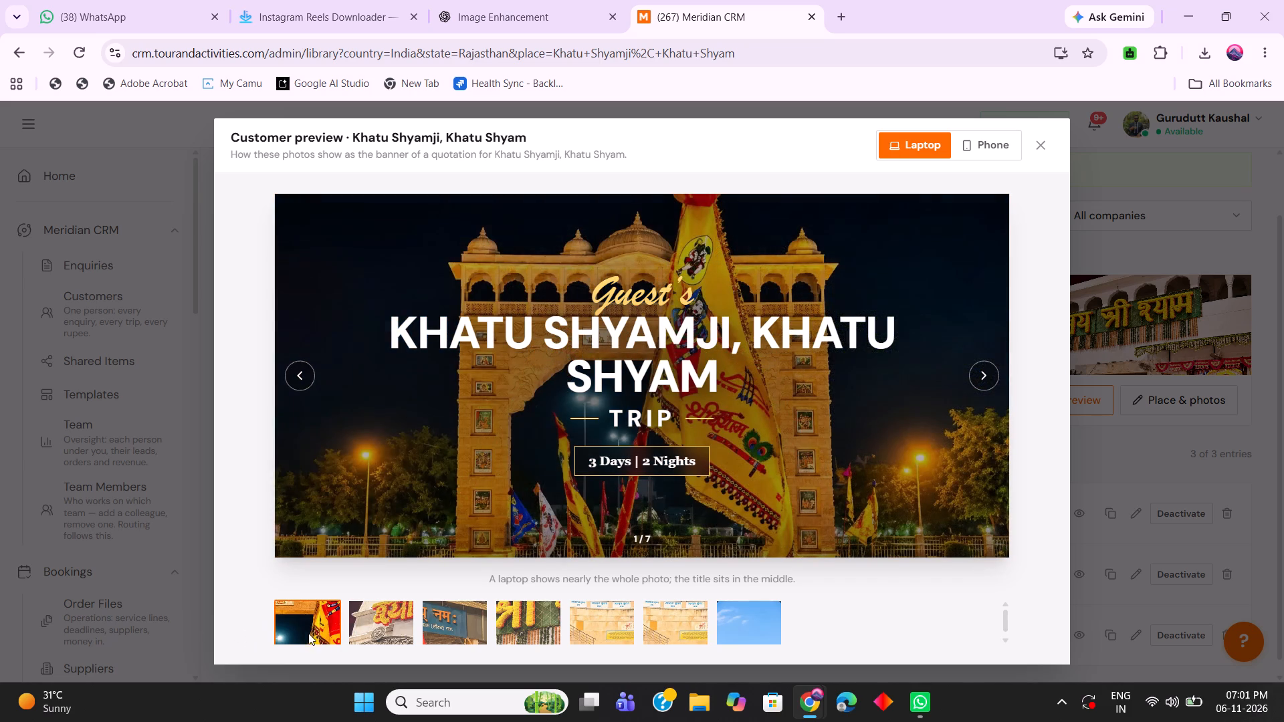
{"action": "left_click", "coordinate": [488, 622]}
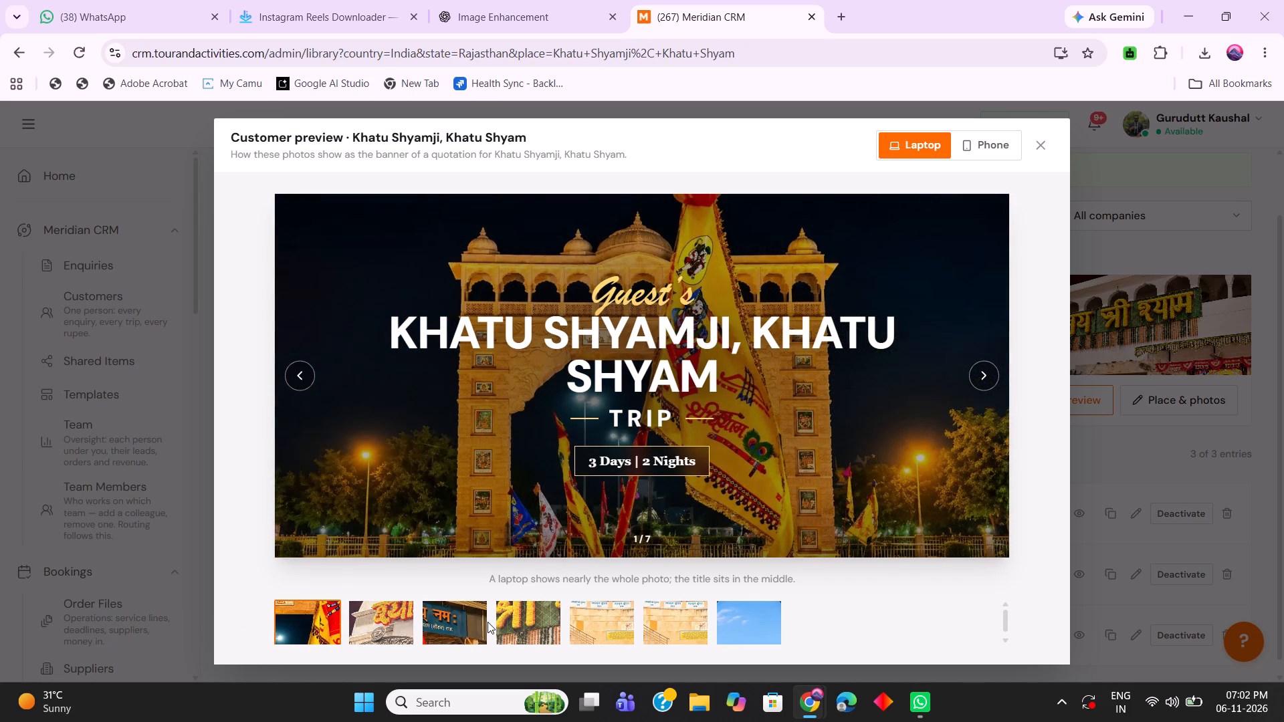
{"action": "left_click", "coordinate": [550, 632]}
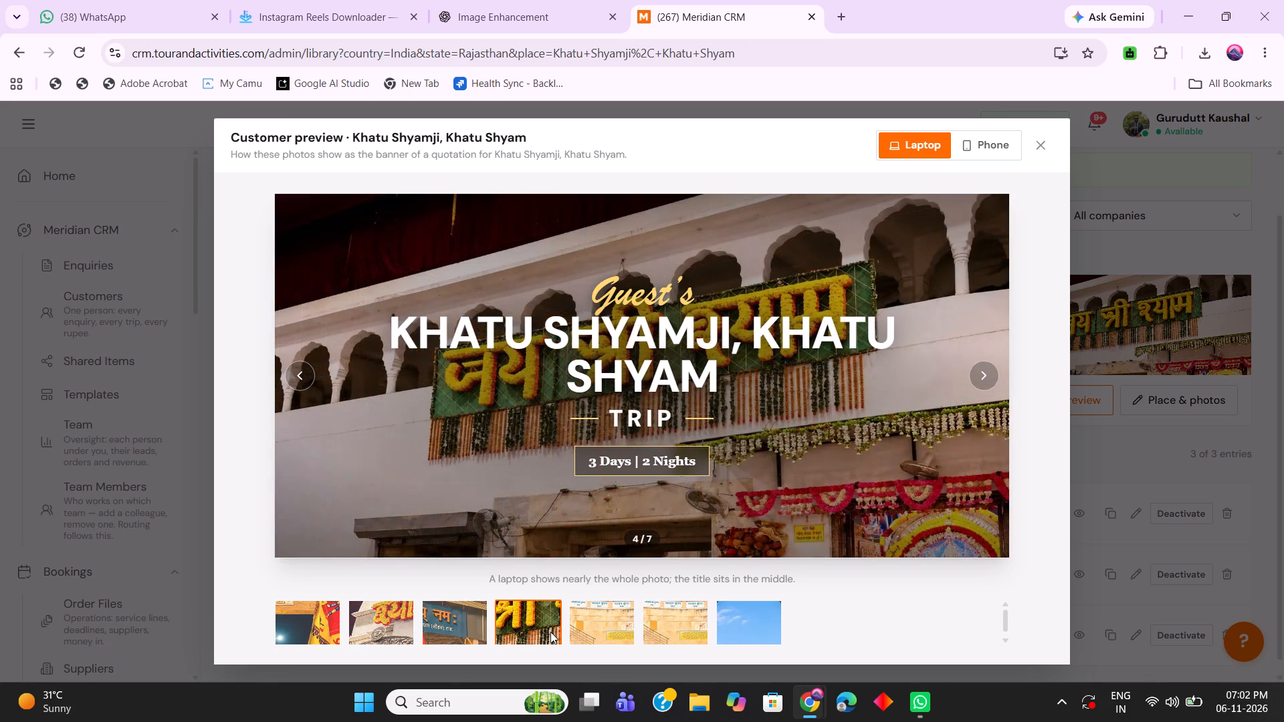
{"action": "left_click", "coordinate": [621, 620]}
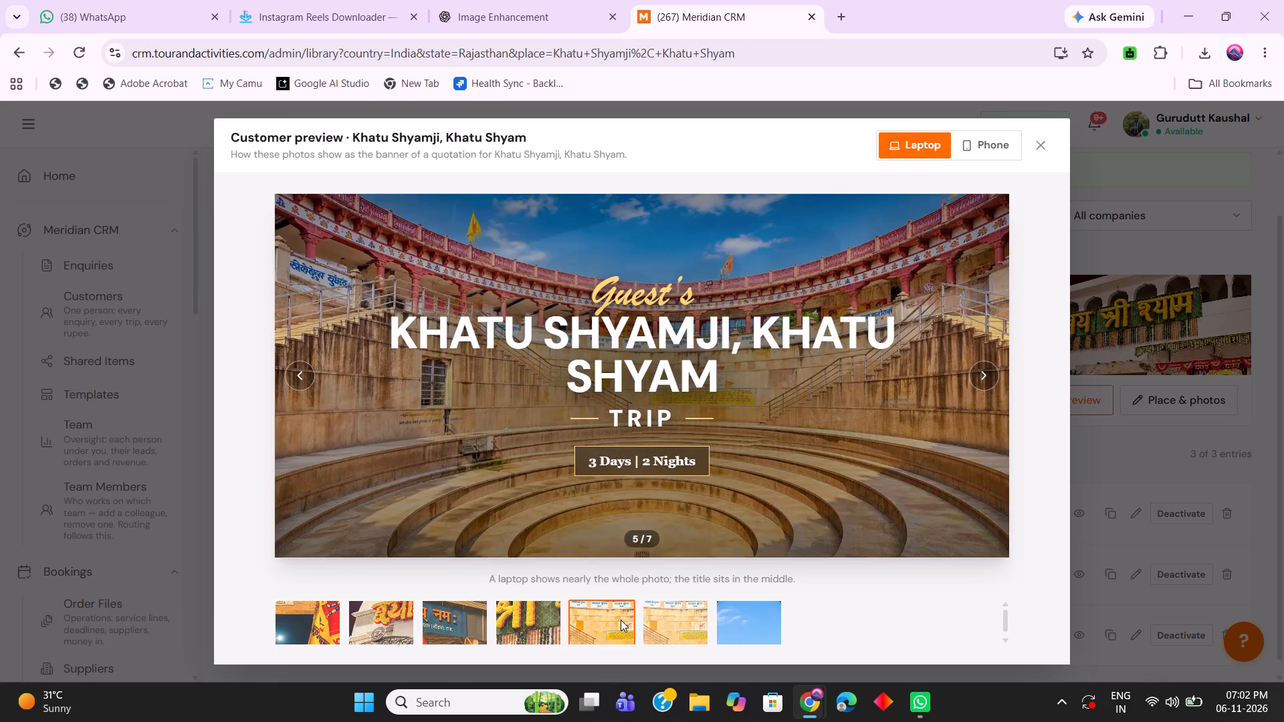
{"action": "left_click", "coordinate": [650, 625]}
{"action": "left_click", "coordinate": [653, 625]}
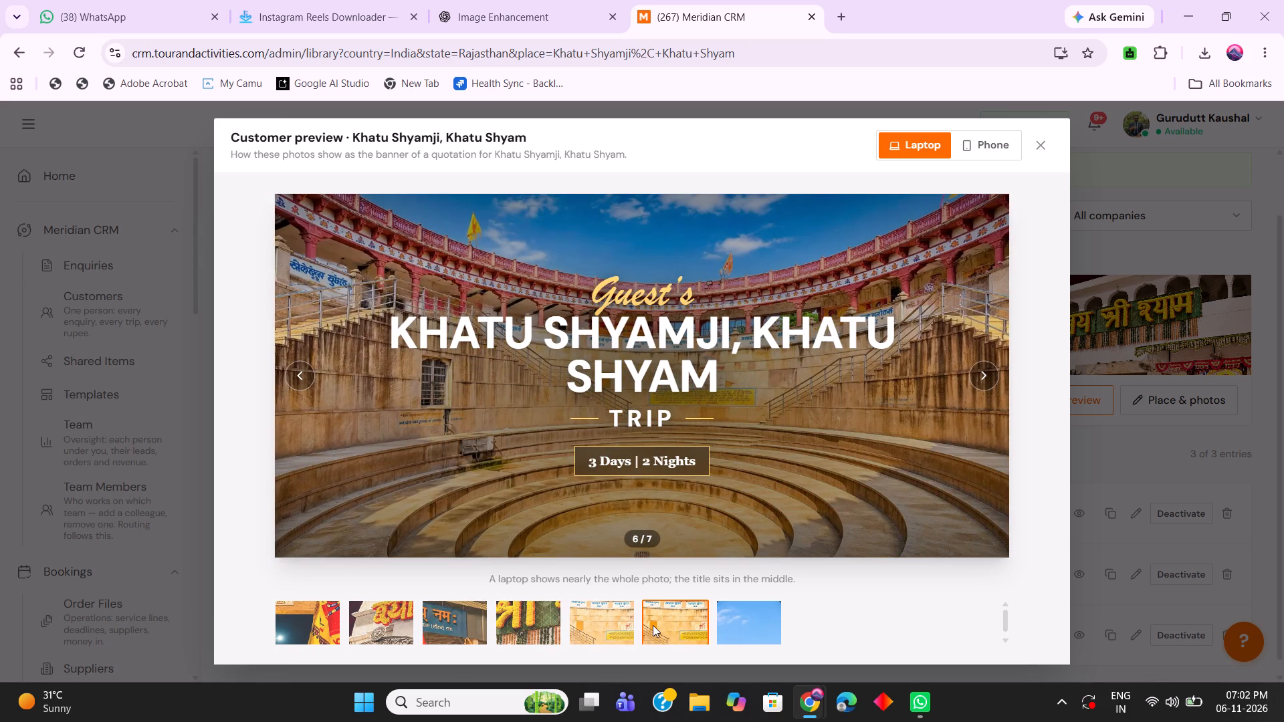
{"action": "left_click", "coordinate": [726, 628]}
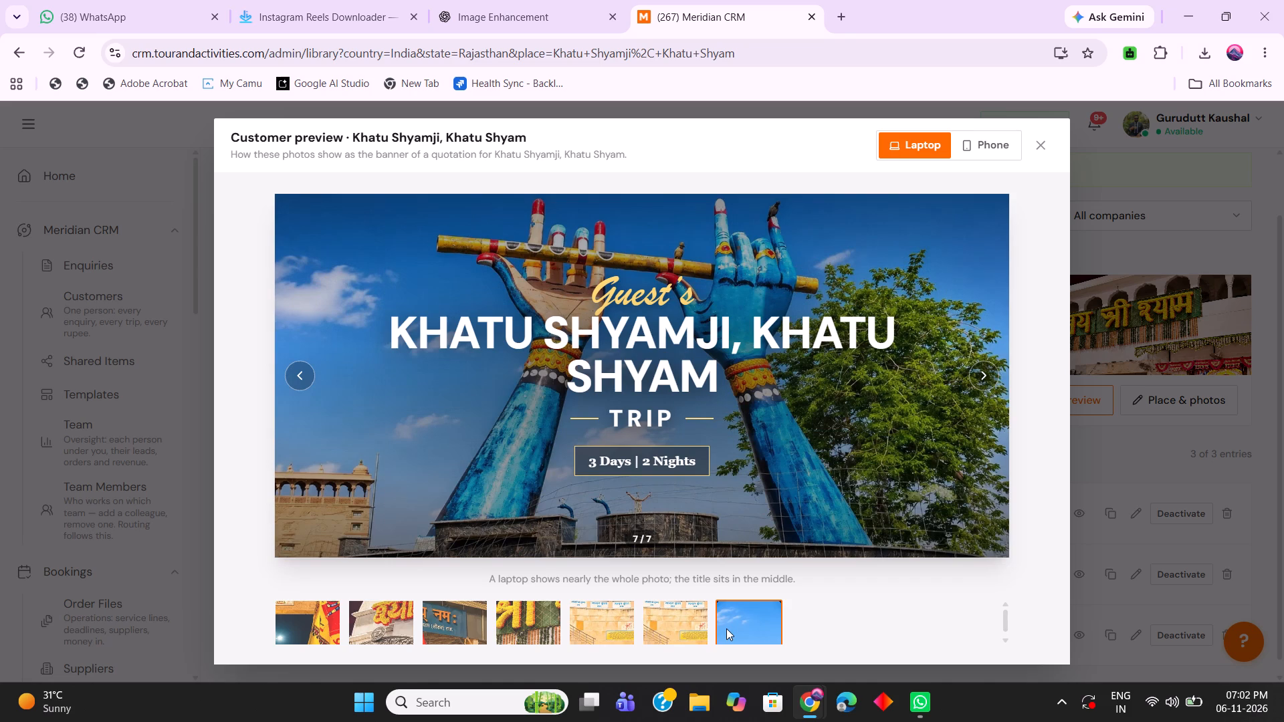
{"action": "left_click", "coordinate": [693, 630]}
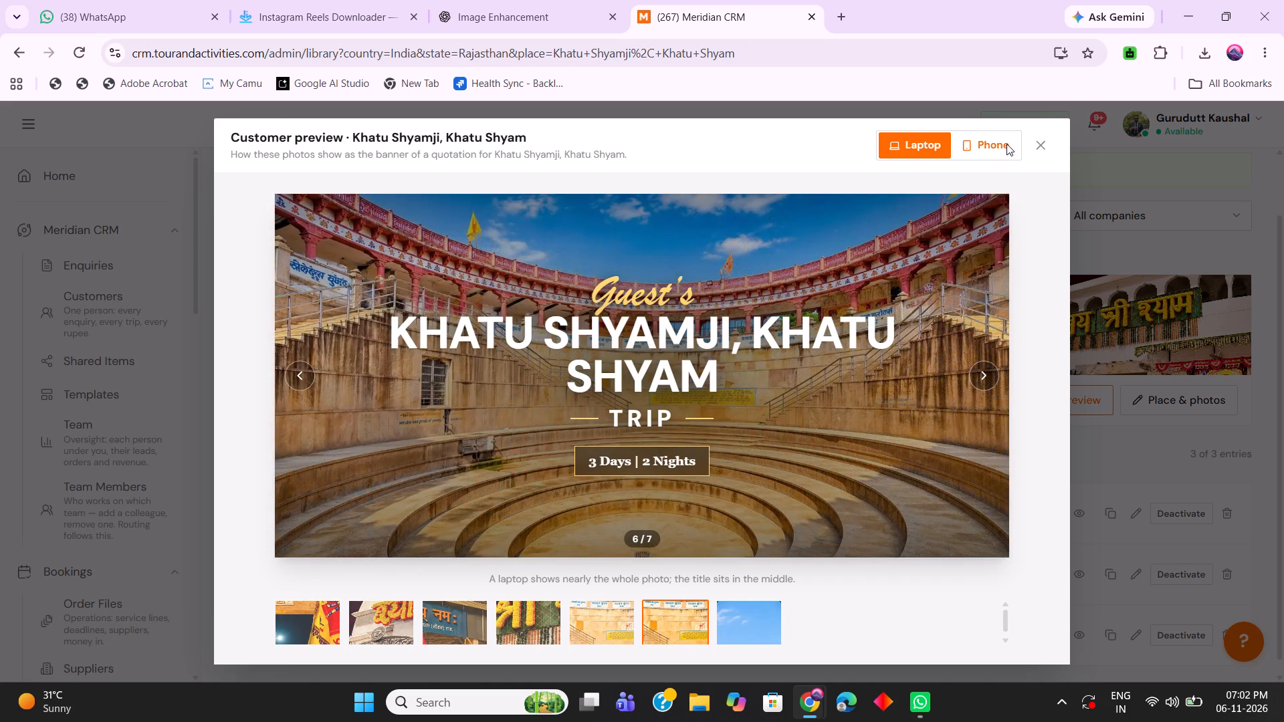
Review the hero photos one by one in the phone version of the customer preview, closing it when finished.
{"action": "left_click", "coordinate": [1006, 144]}
{"action": "left_click", "coordinate": [743, 377]}
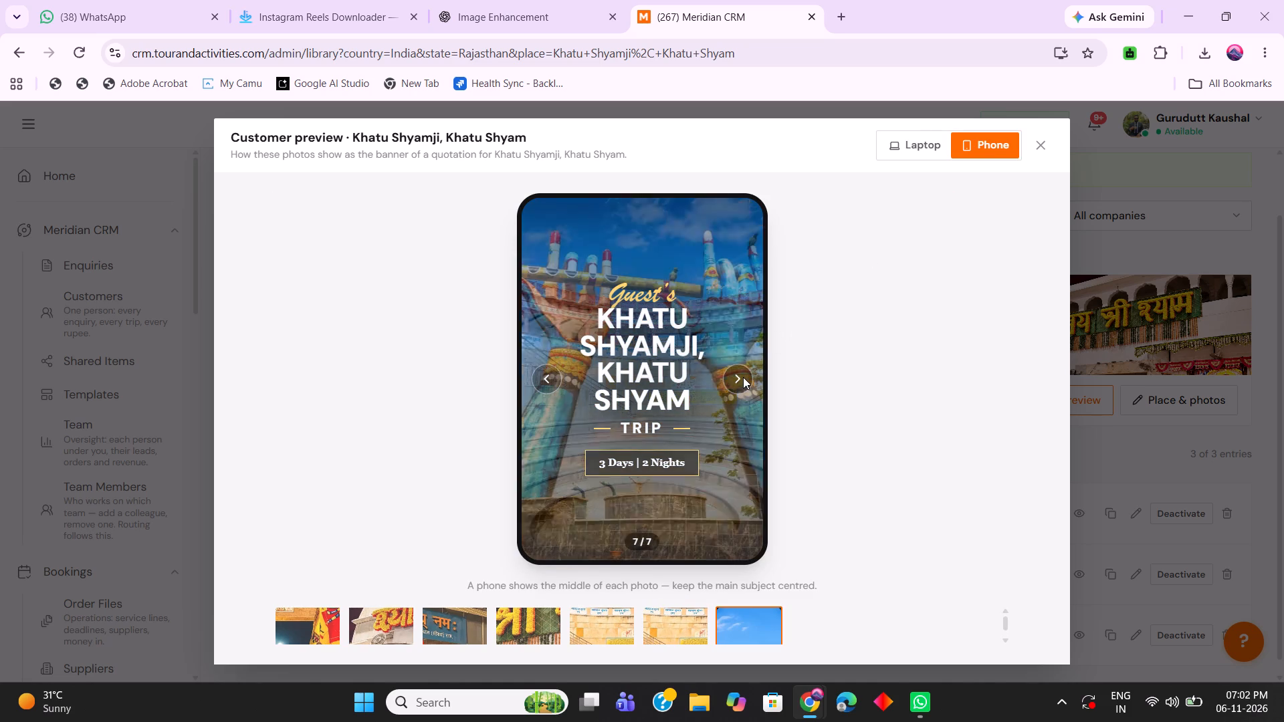
{"action": "left_click", "coordinate": [539, 384]}
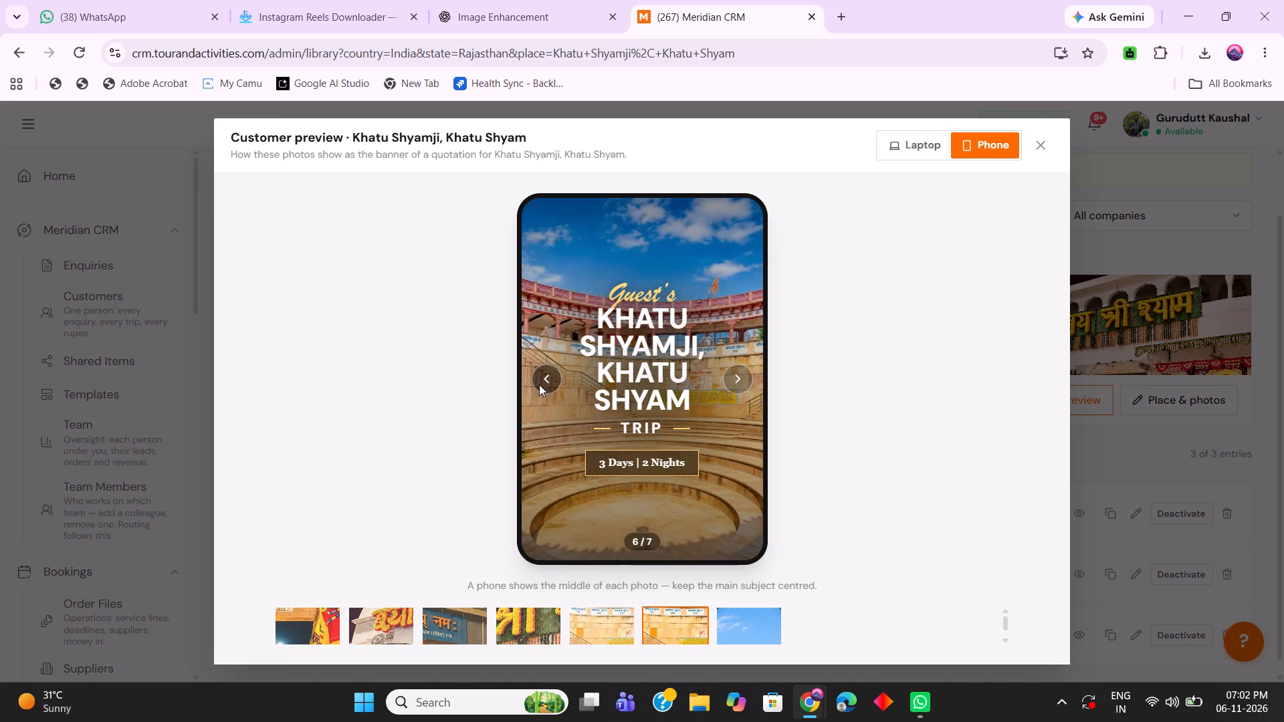
{"action": "left_click", "coordinate": [539, 384]}
{"action": "left_click", "coordinate": [539, 384]}
{"action": "left_click", "coordinate": [539, 384]}
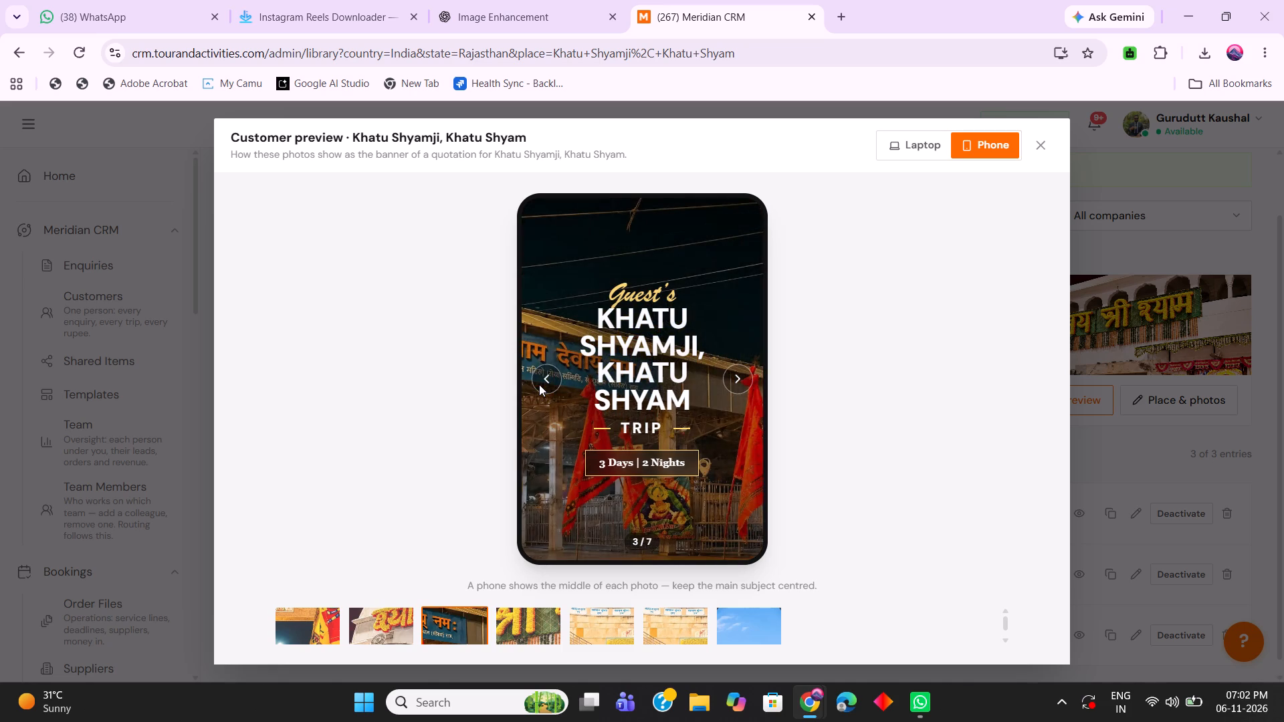
{"action": "left_click", "coordinate": [539, 384]}
{"action": "left_click", "coordinate": [539, 384]}
{"action": "left_click", "coordinate": [539, 384]}
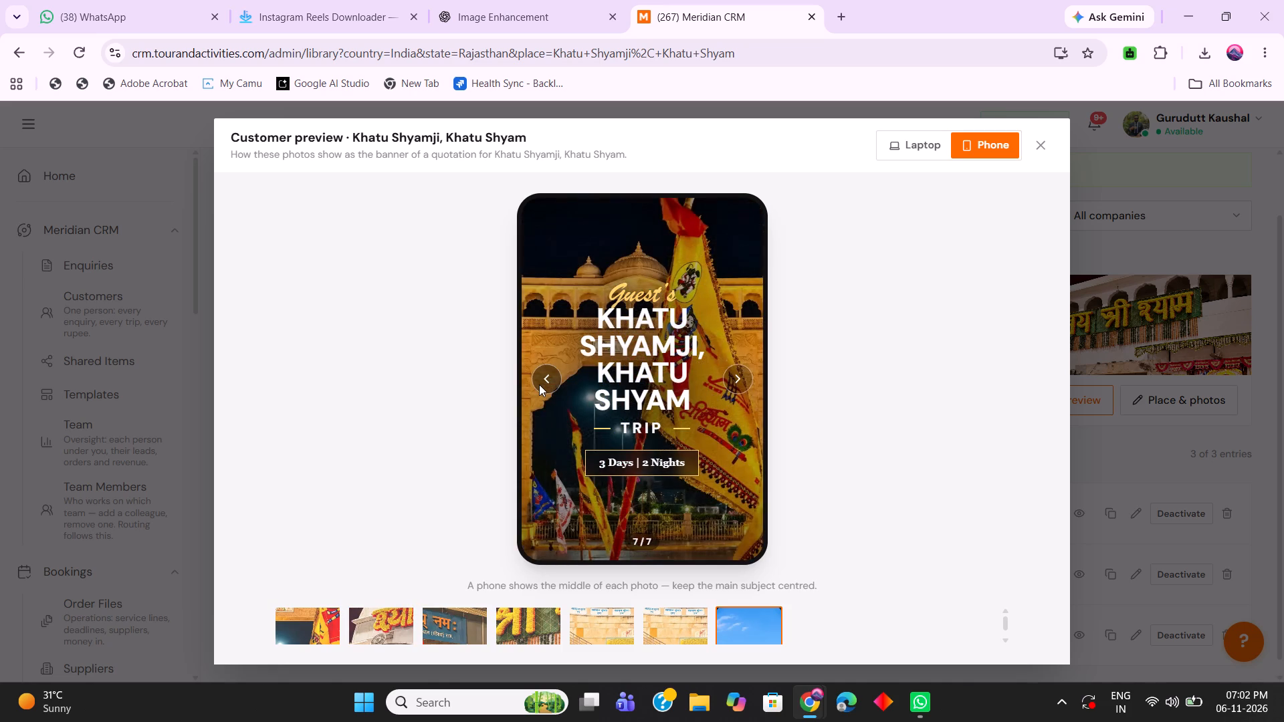
{"action": "left_click", "coordinate": [1052, 144]}
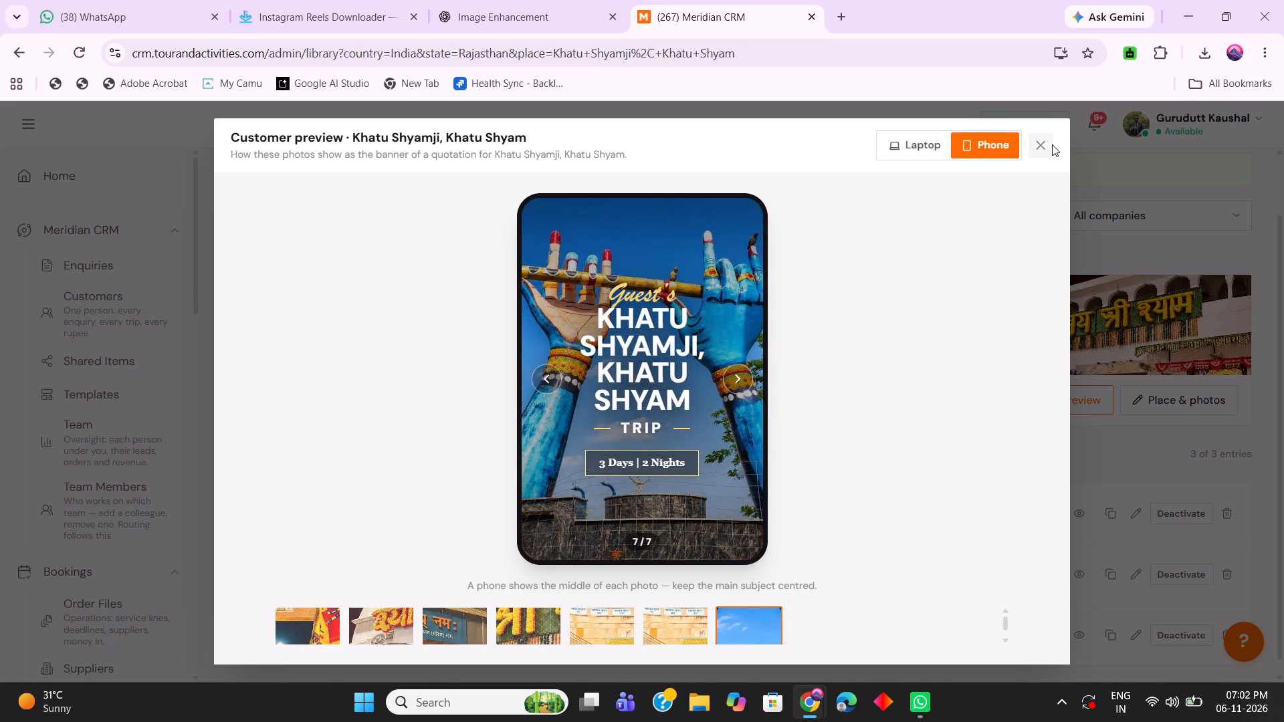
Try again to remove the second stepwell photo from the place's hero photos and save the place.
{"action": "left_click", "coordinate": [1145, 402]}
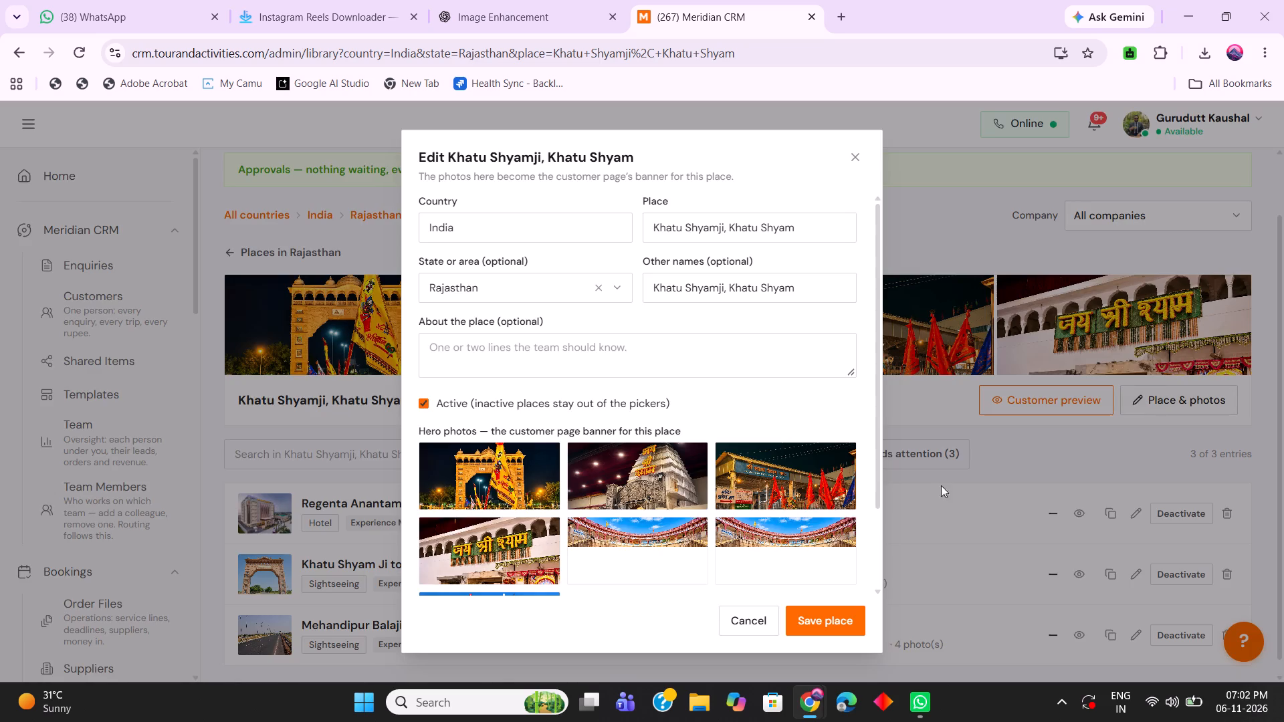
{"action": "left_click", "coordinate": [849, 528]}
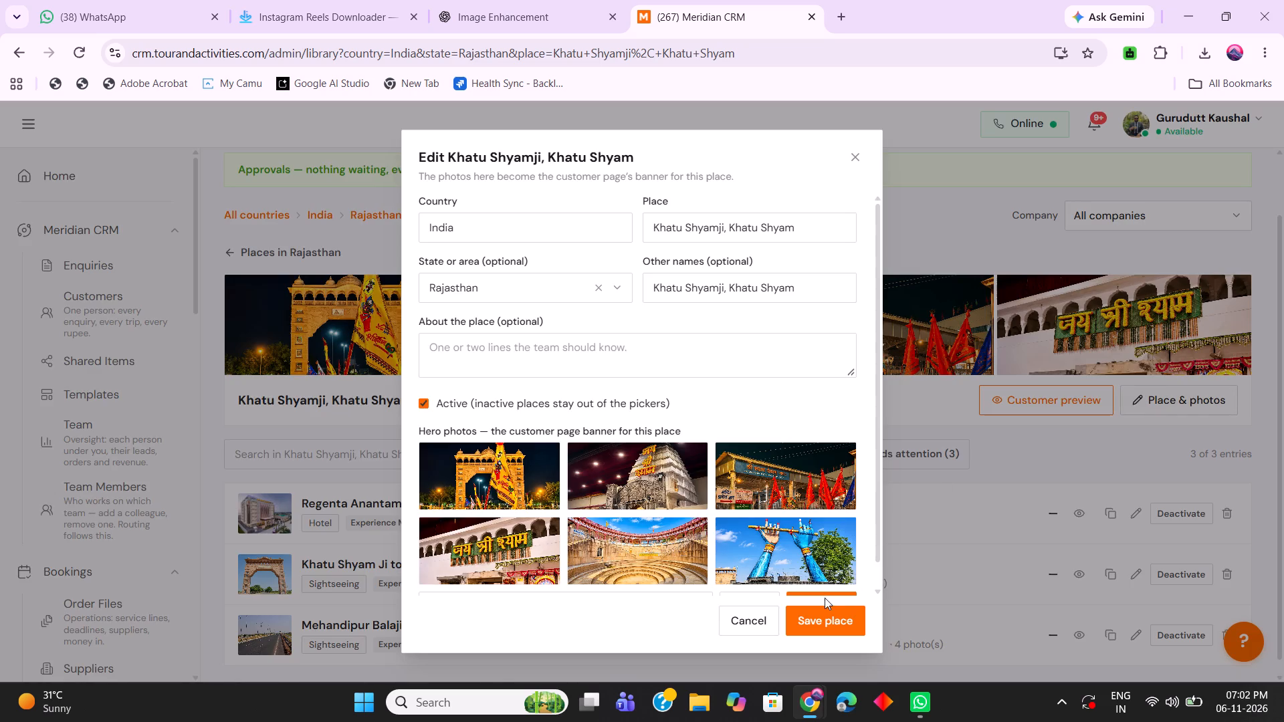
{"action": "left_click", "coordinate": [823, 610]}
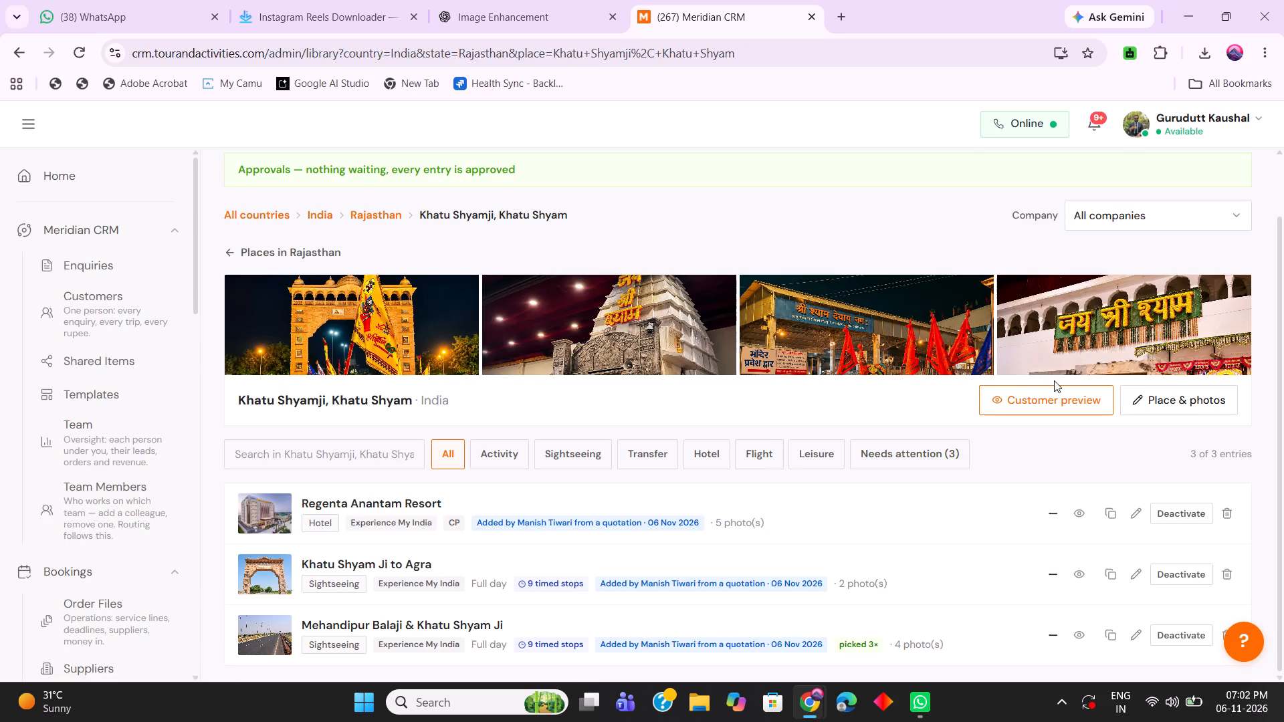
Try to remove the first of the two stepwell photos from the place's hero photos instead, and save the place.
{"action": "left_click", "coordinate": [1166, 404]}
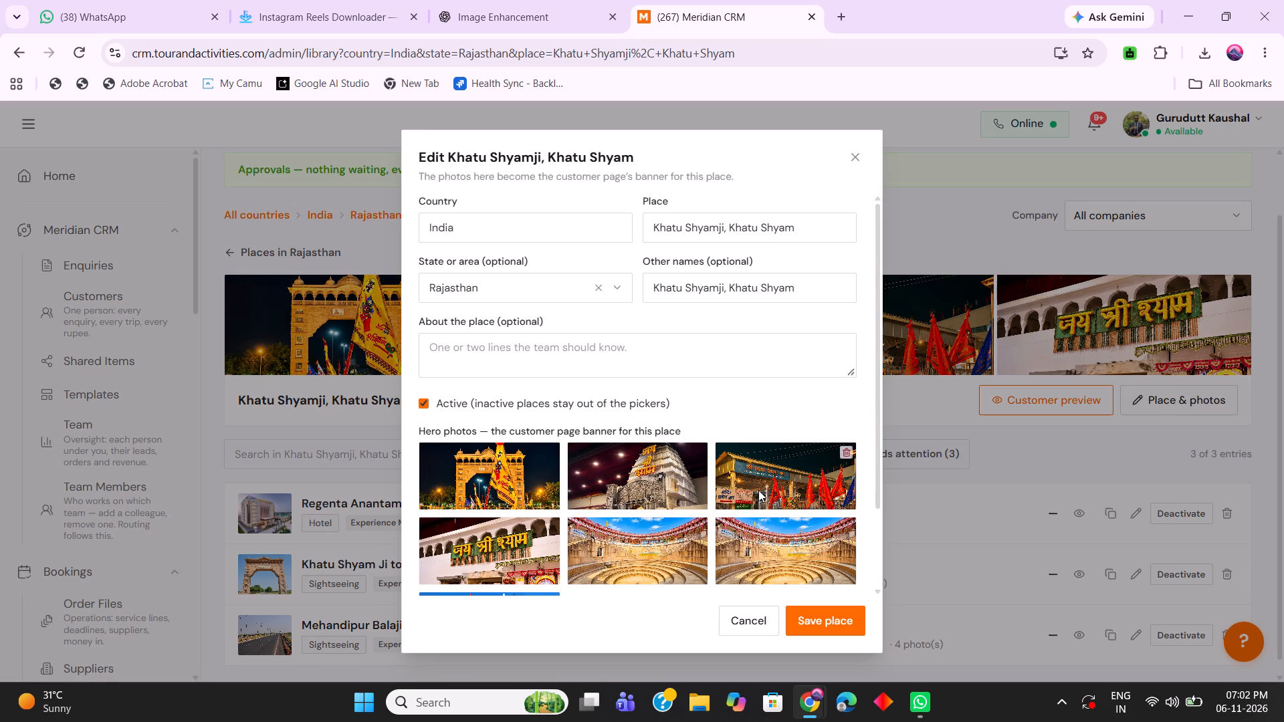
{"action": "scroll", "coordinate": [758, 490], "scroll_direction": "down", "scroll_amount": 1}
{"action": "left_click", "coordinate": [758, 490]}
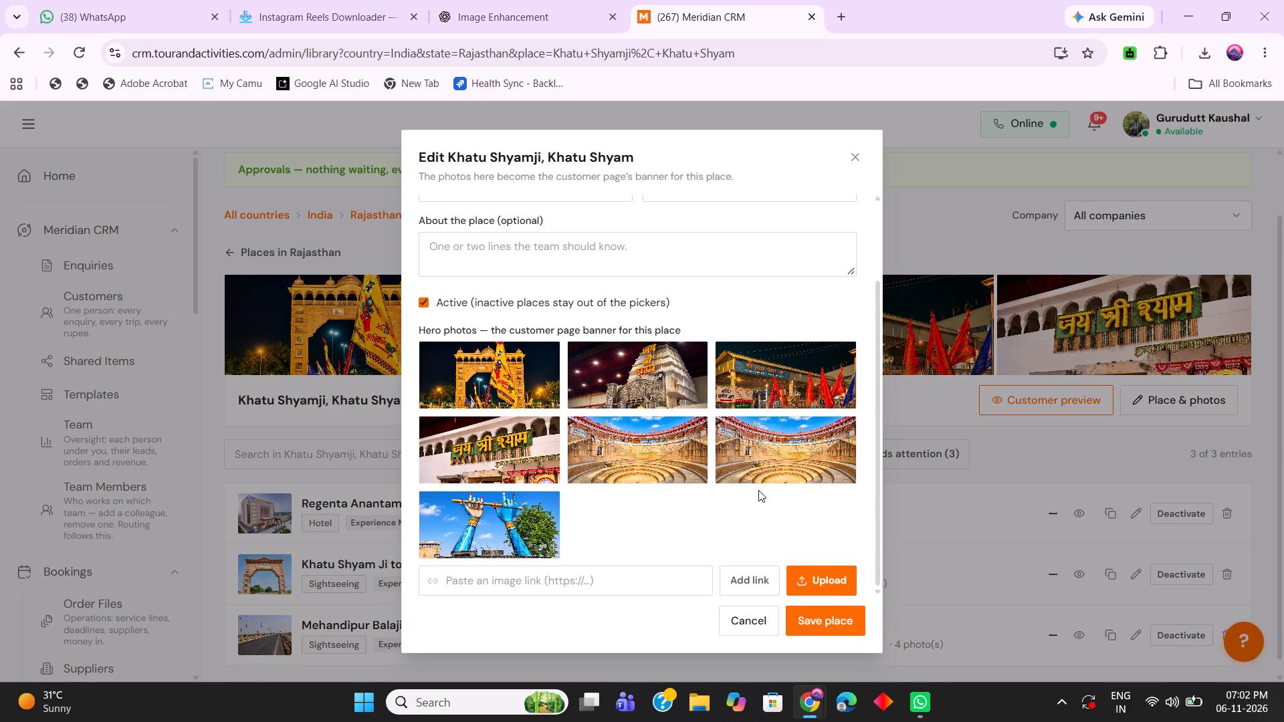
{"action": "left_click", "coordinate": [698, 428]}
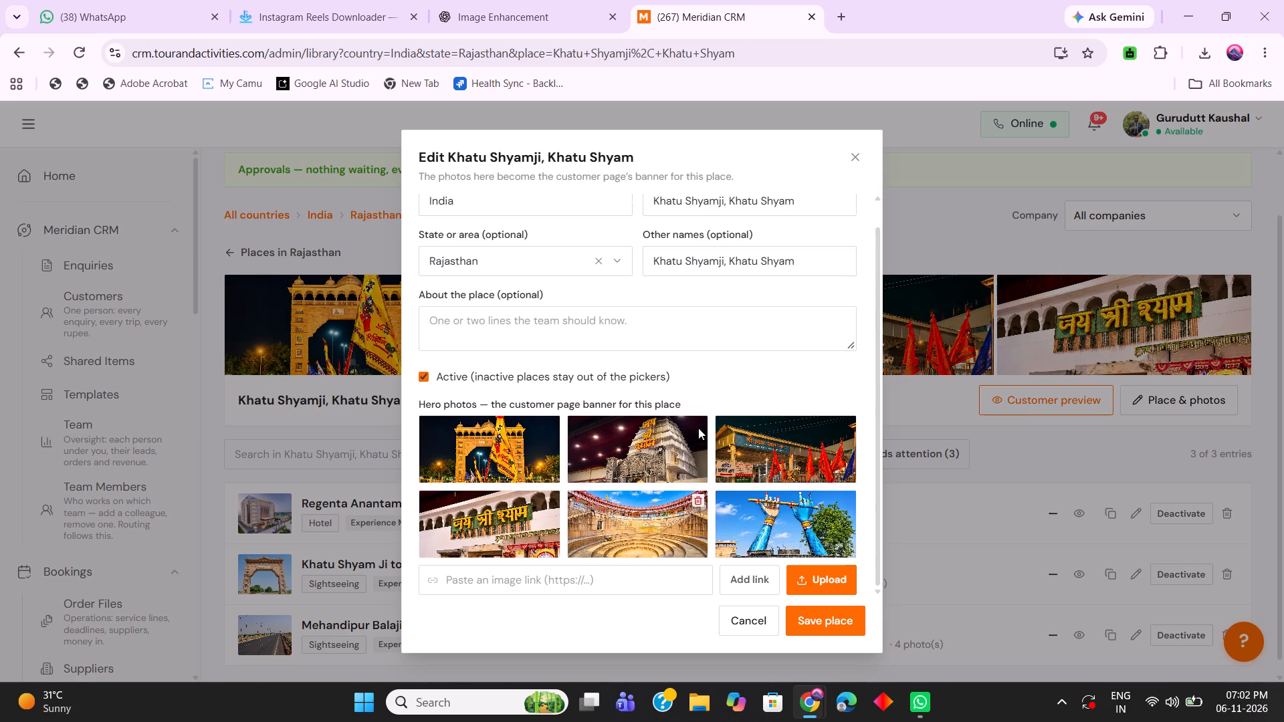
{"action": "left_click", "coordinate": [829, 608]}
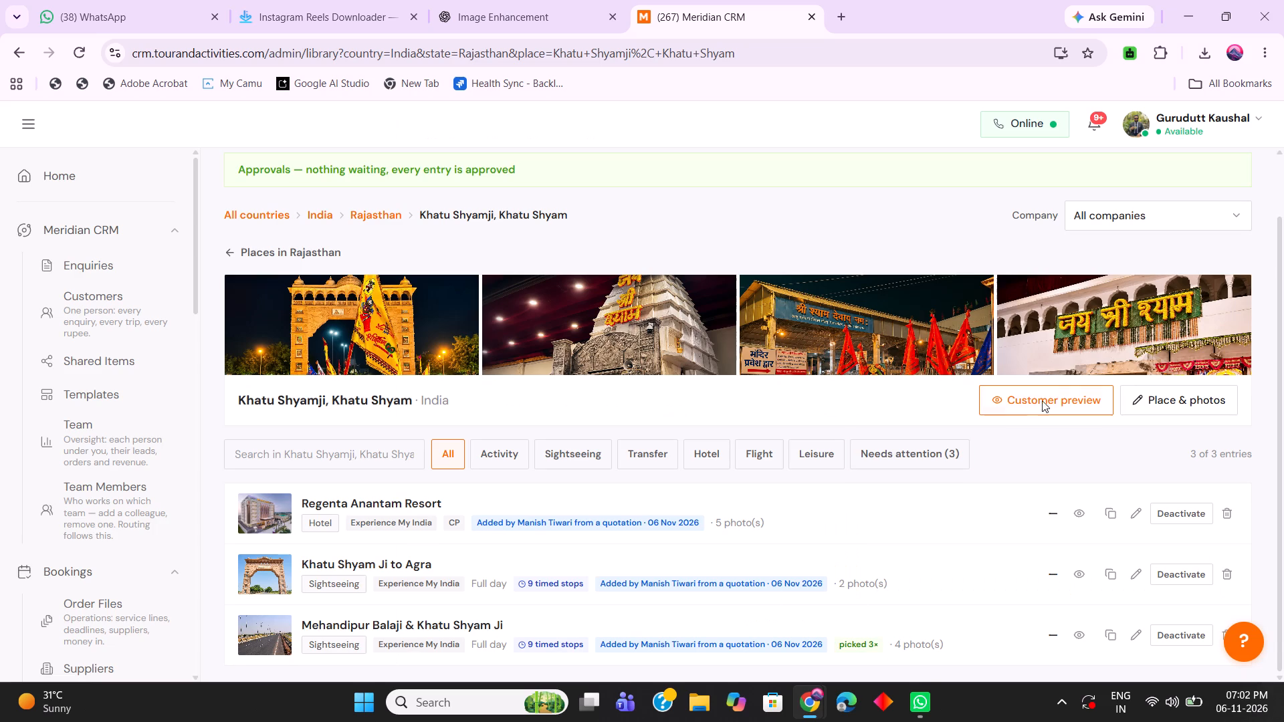
Check the two stepwell banners in the laptop customer preview for a remaining duplicate, closing it when finished.
{"action": "left_click", "coordinate": [1074, 401]}
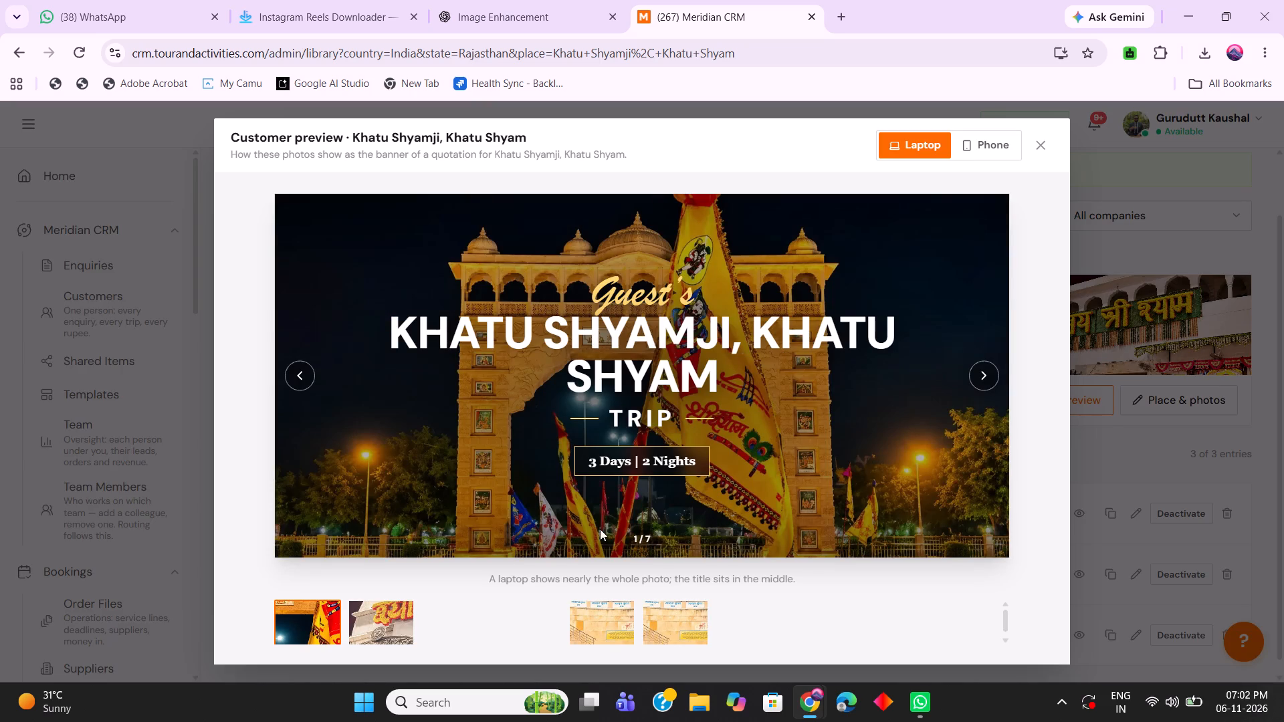
{"action": "left_click", "coordinate": [602, 619]}
{"action": "left_click", "coordinate": [656, 614]}
{"action": "left_click", "coordinate": [617, 618]}
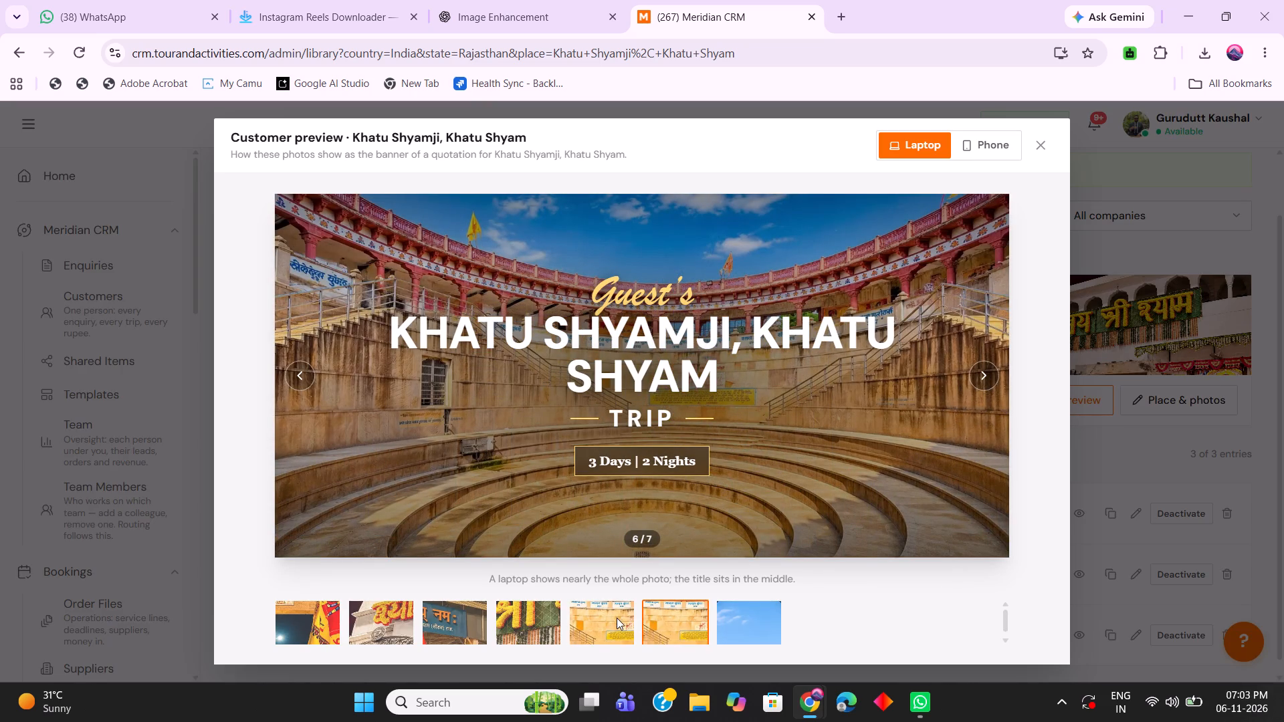
{"action": "left_click", "coordinate": [664, 616]}
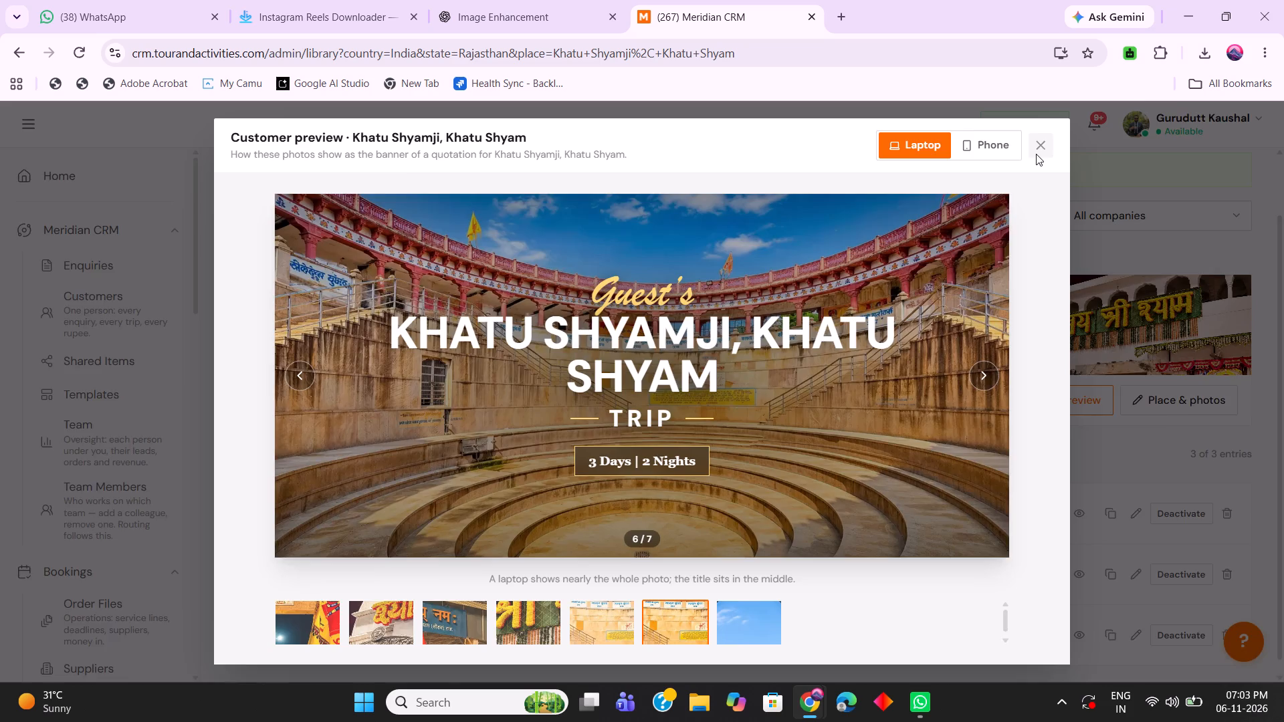
{"action": "left_click", "coordinate": [1036, 154]}
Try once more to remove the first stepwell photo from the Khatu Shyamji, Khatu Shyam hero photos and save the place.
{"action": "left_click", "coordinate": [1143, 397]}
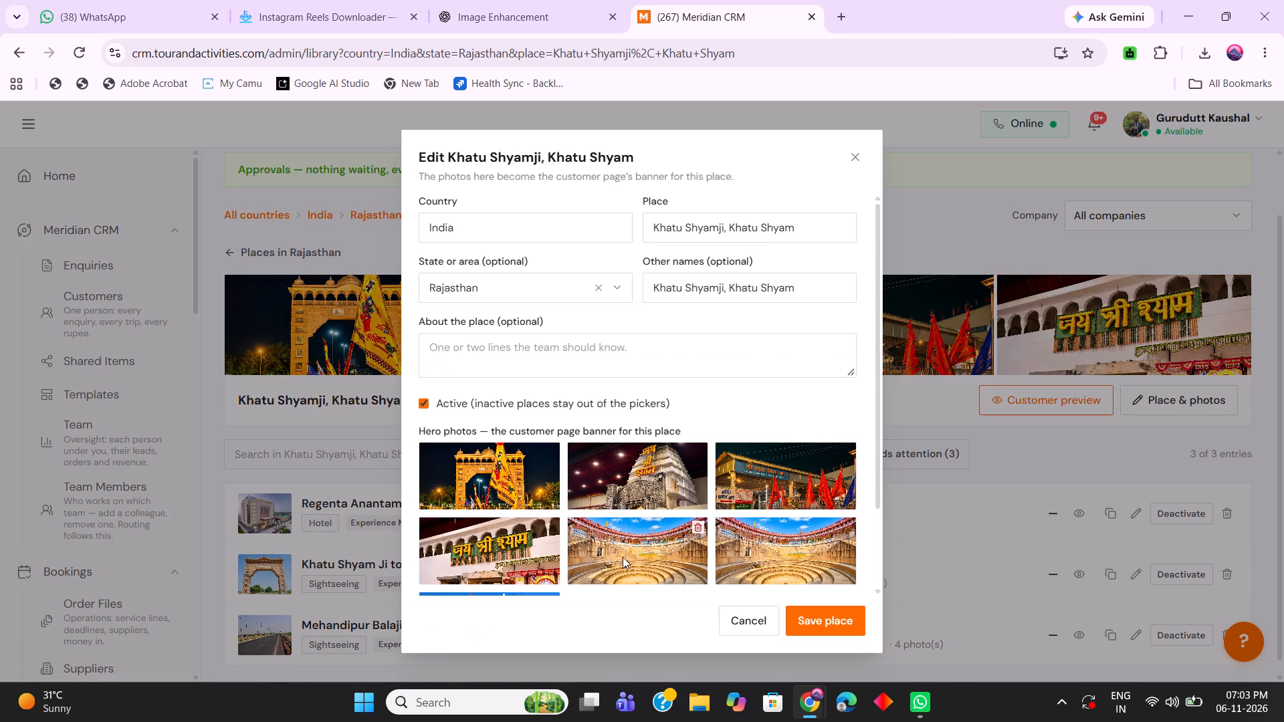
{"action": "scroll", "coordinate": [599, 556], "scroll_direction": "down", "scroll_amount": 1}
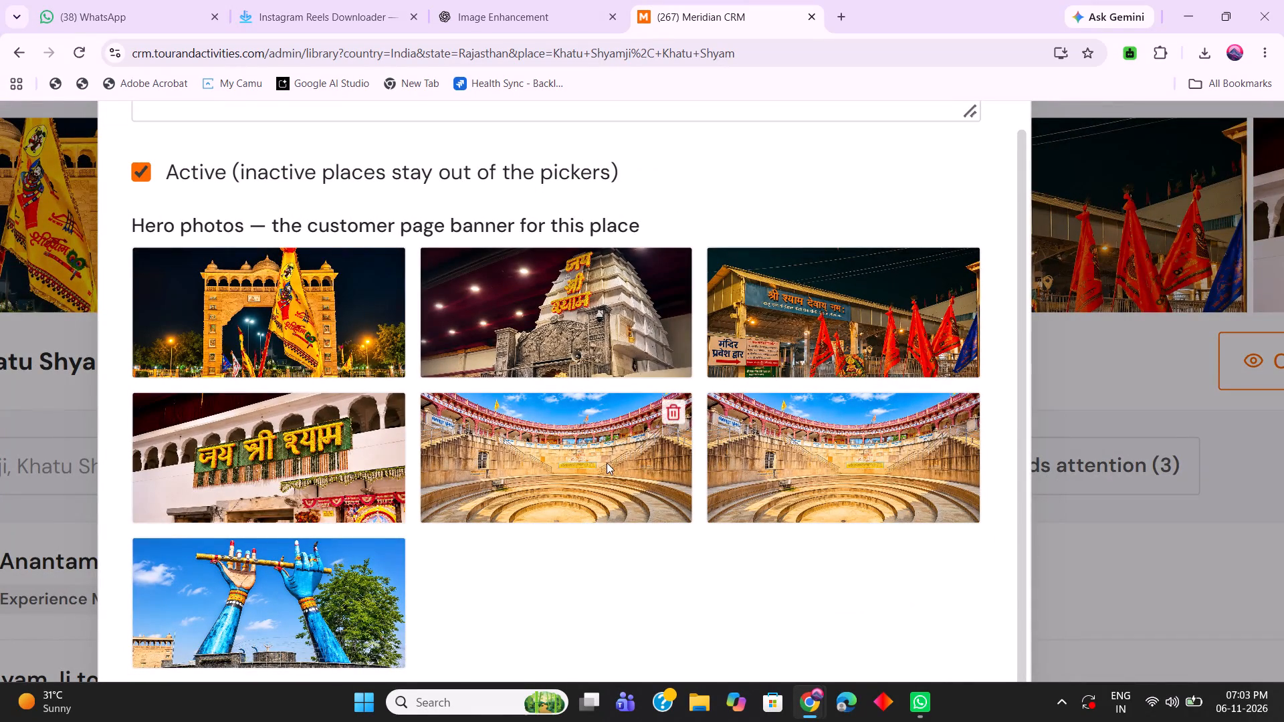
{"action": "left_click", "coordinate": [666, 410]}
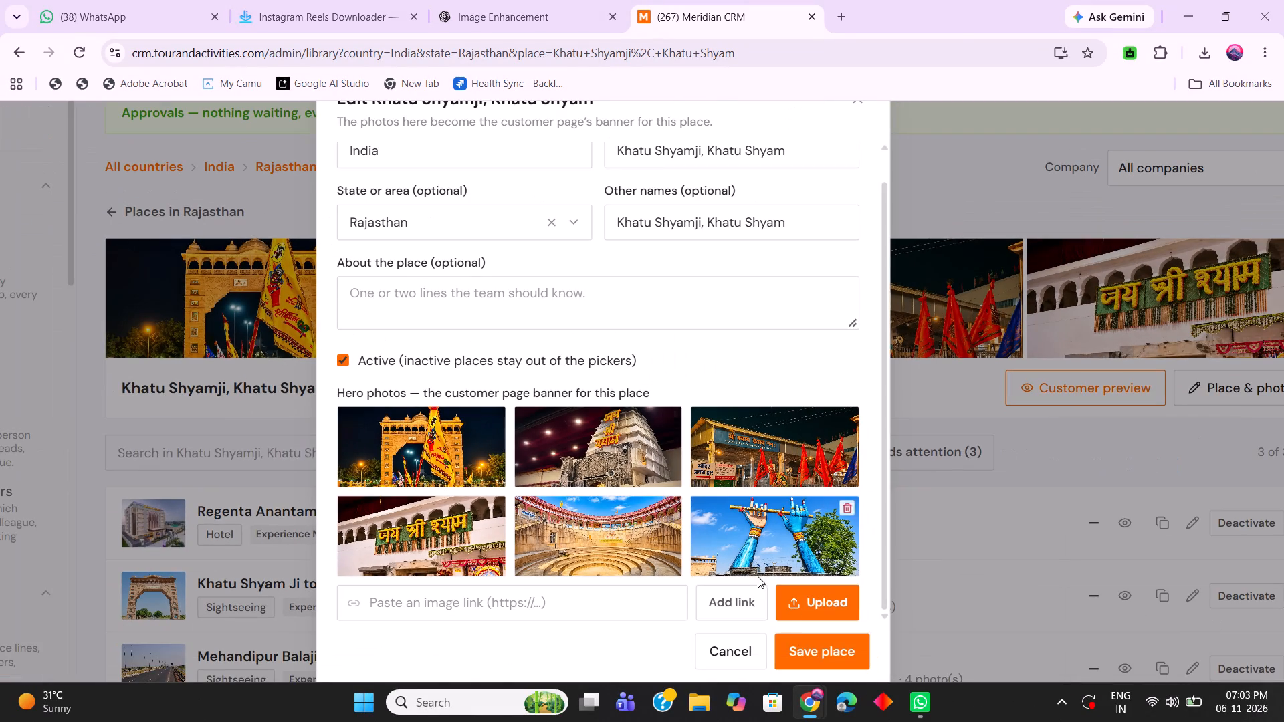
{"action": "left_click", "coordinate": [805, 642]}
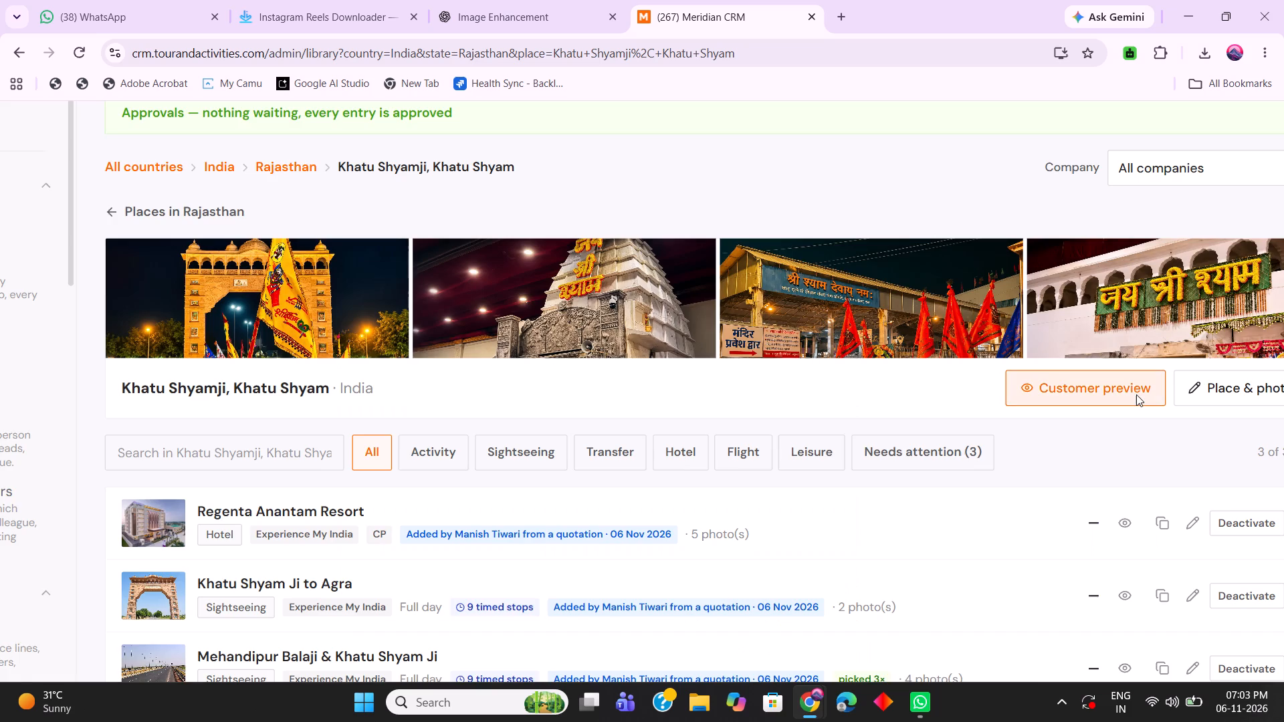
Check the place's laptop customer preview for the duplicate stepwell banner, closing it when finished.
{"action": "left_click", "coordinate": [1136, 396]}
{"action": "scroll", "coordinate": [702, 437], "scroll_direction": "down", "scroll_amount": 1}
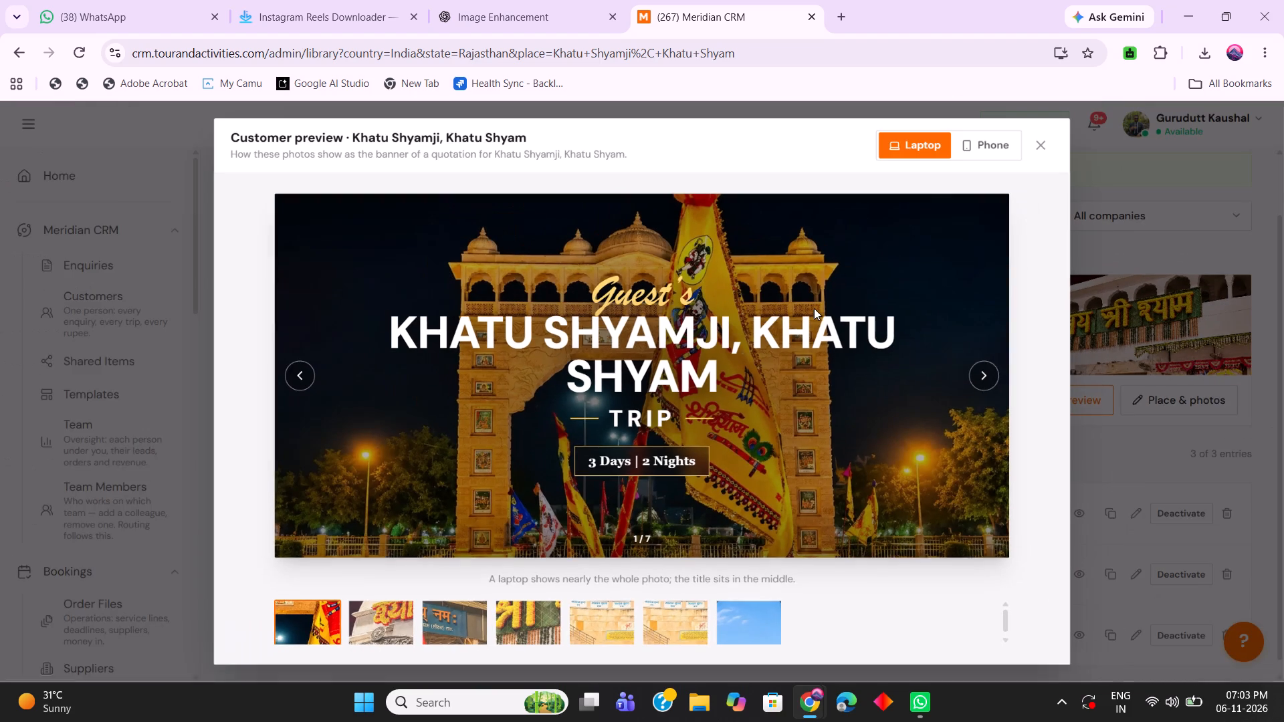
{"action": "left_click", "coordinate": [1045, 141]}
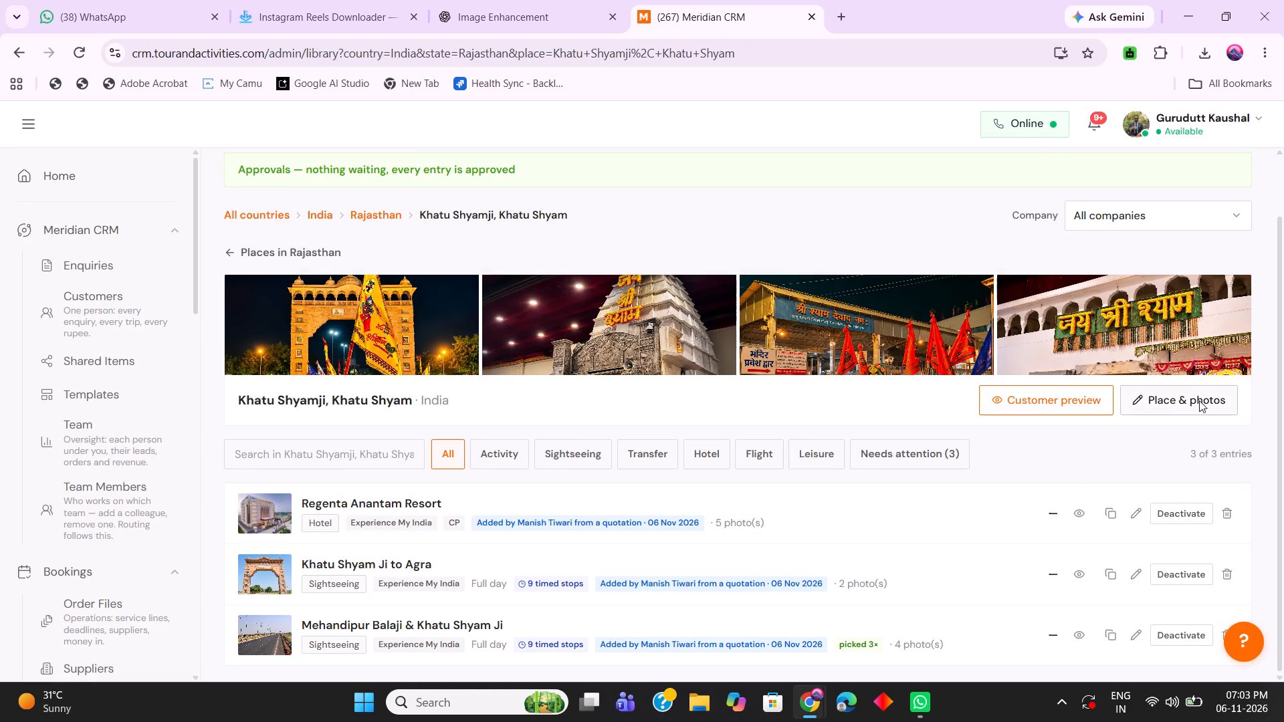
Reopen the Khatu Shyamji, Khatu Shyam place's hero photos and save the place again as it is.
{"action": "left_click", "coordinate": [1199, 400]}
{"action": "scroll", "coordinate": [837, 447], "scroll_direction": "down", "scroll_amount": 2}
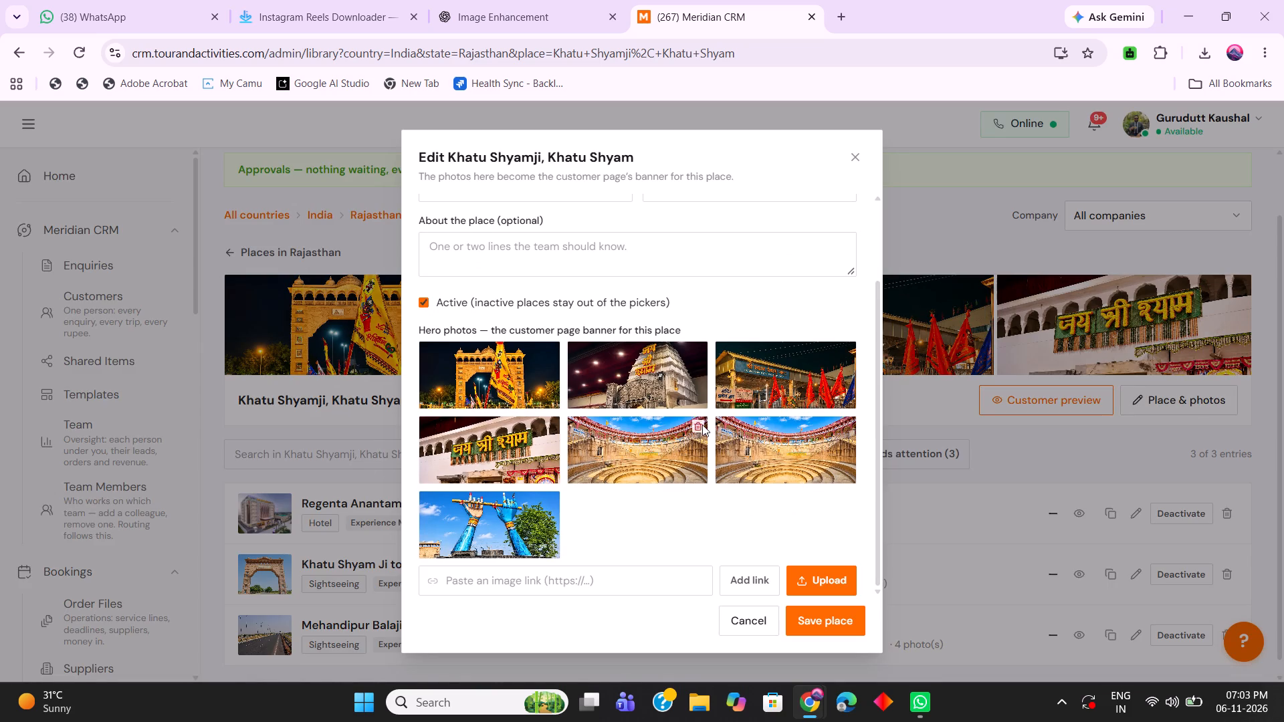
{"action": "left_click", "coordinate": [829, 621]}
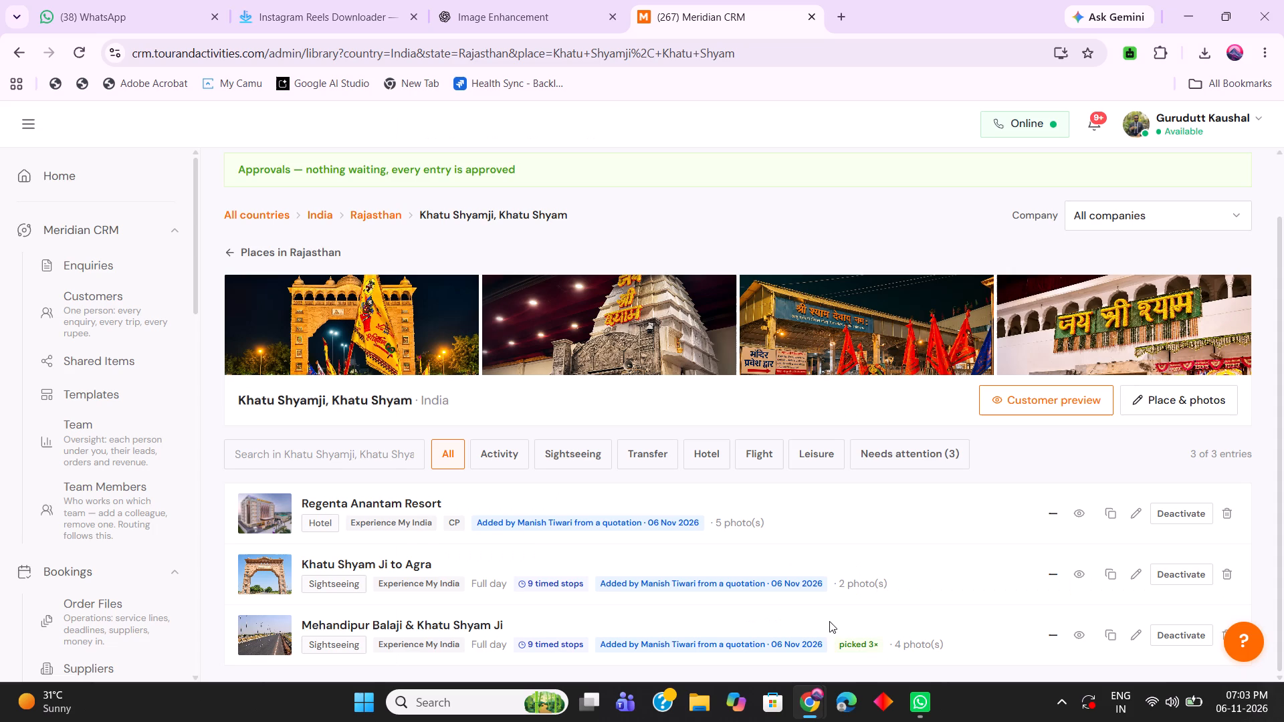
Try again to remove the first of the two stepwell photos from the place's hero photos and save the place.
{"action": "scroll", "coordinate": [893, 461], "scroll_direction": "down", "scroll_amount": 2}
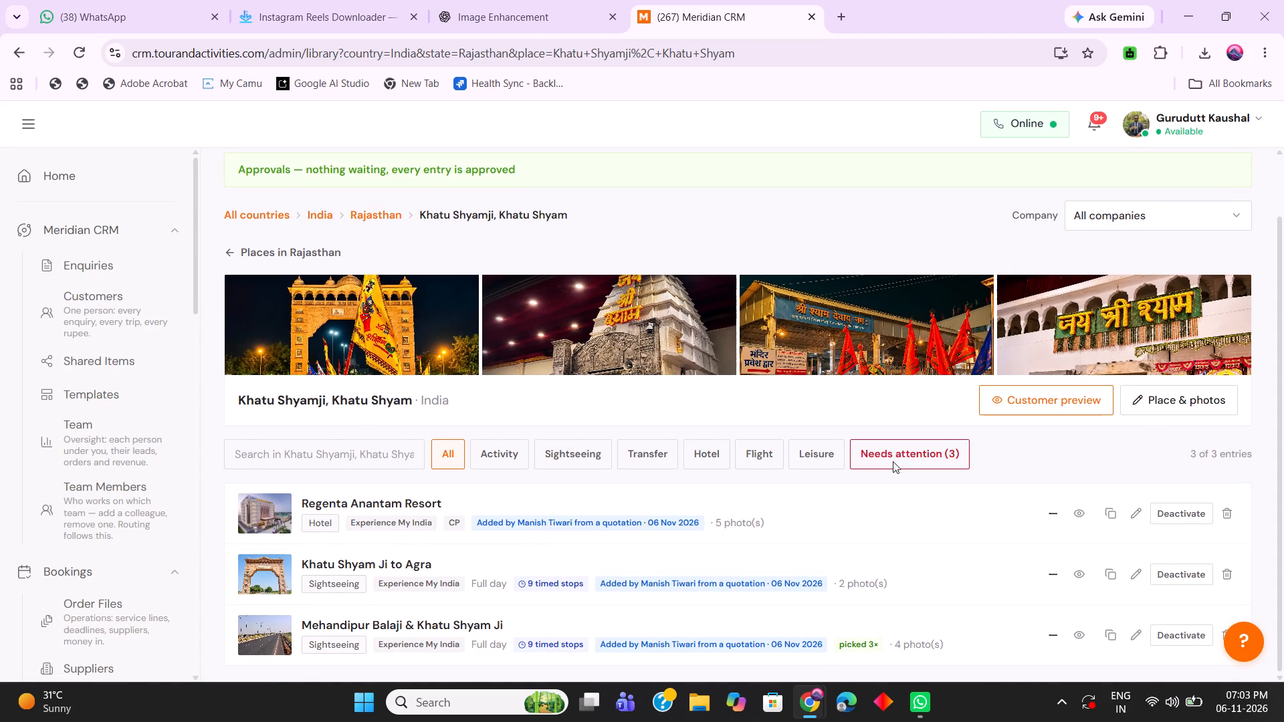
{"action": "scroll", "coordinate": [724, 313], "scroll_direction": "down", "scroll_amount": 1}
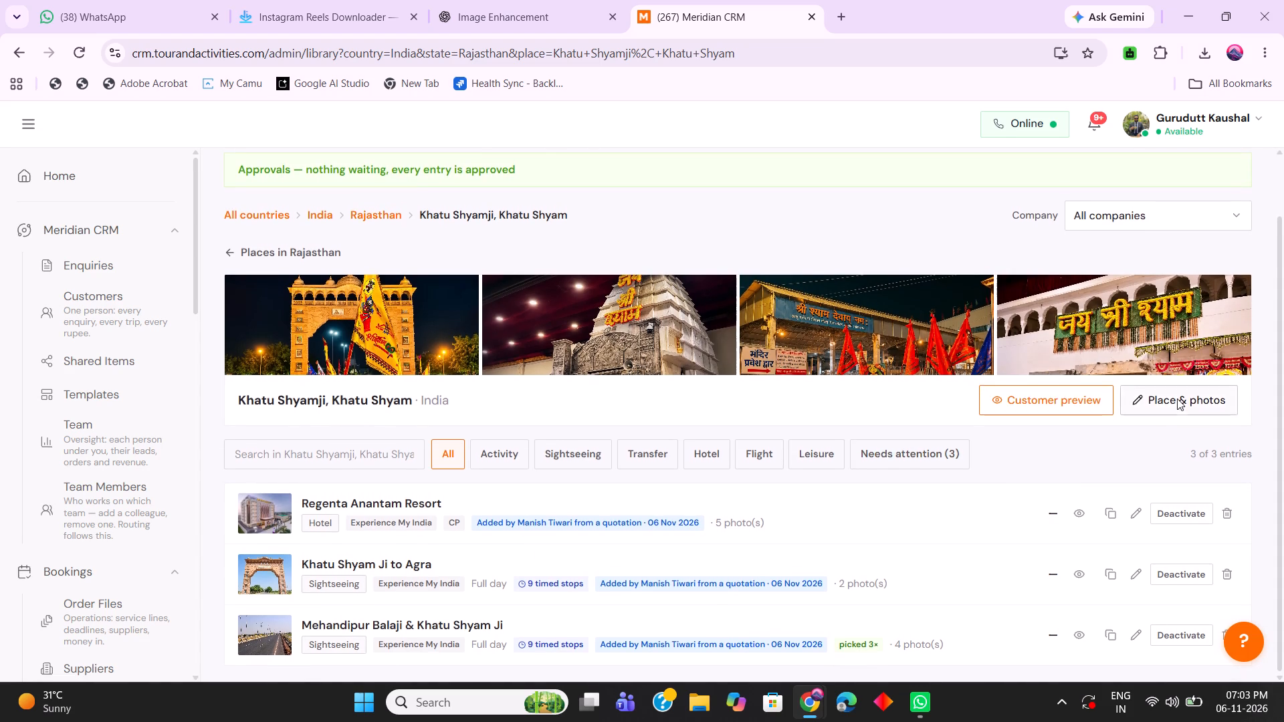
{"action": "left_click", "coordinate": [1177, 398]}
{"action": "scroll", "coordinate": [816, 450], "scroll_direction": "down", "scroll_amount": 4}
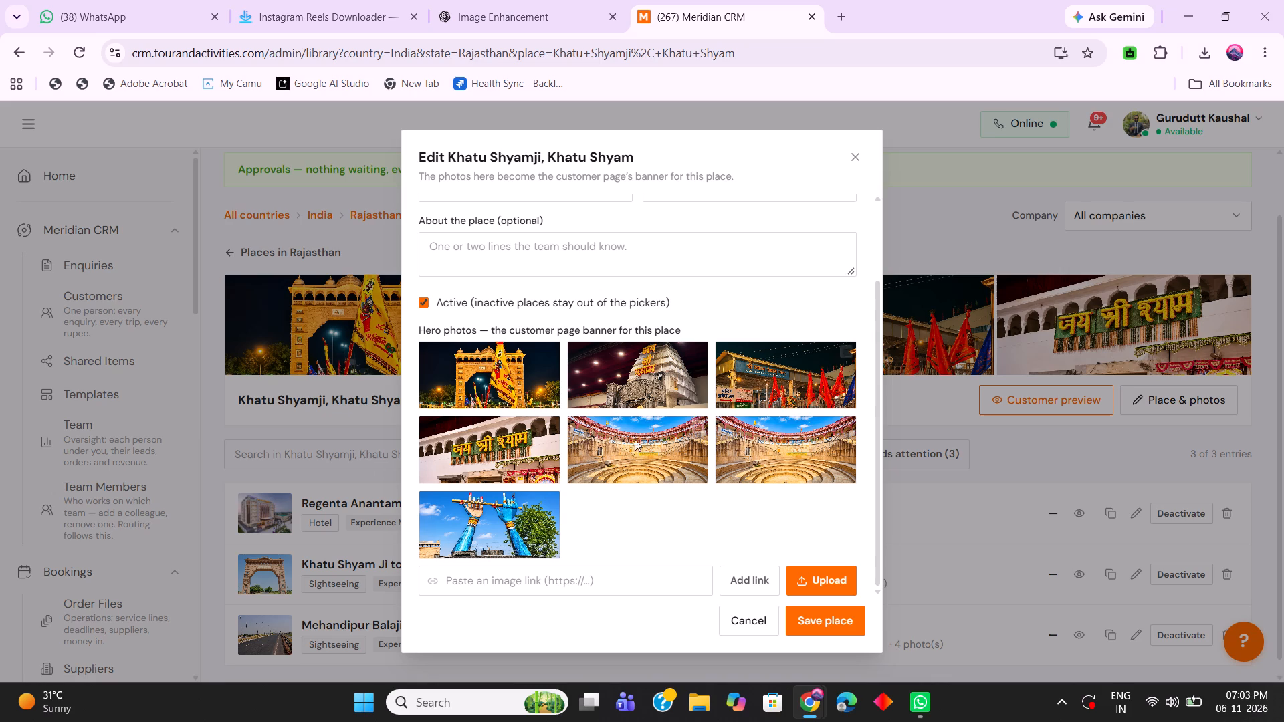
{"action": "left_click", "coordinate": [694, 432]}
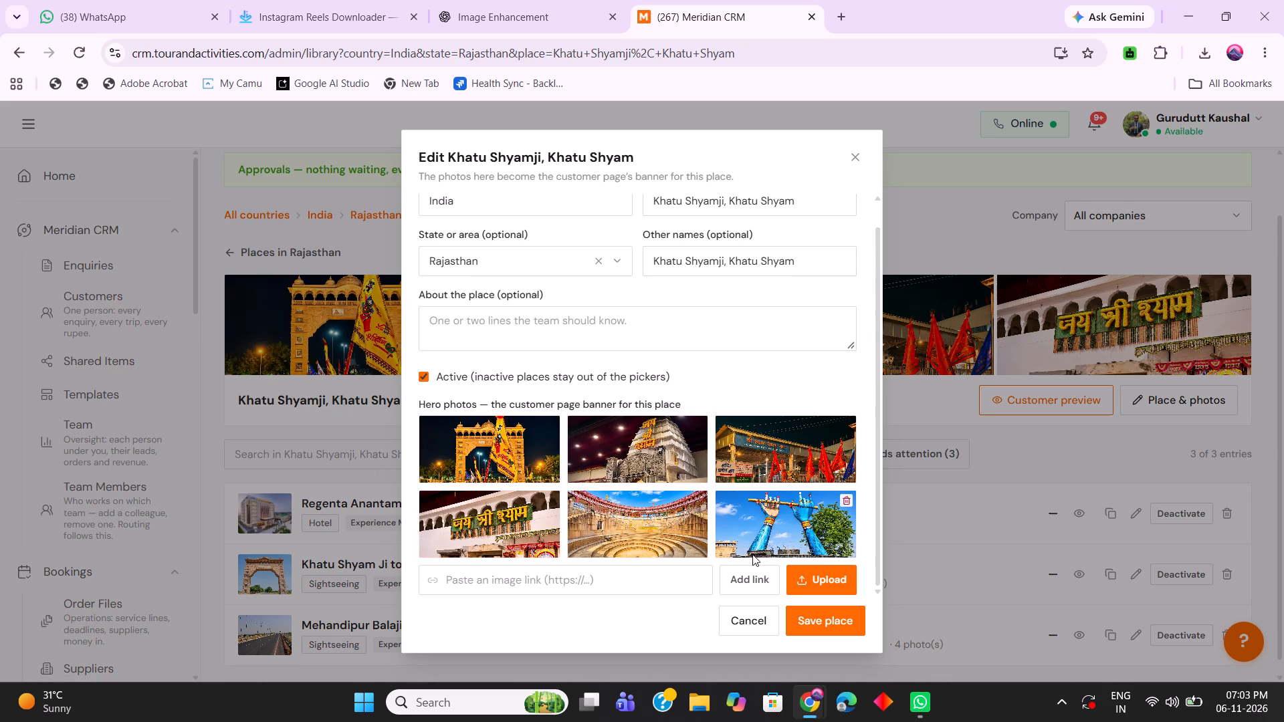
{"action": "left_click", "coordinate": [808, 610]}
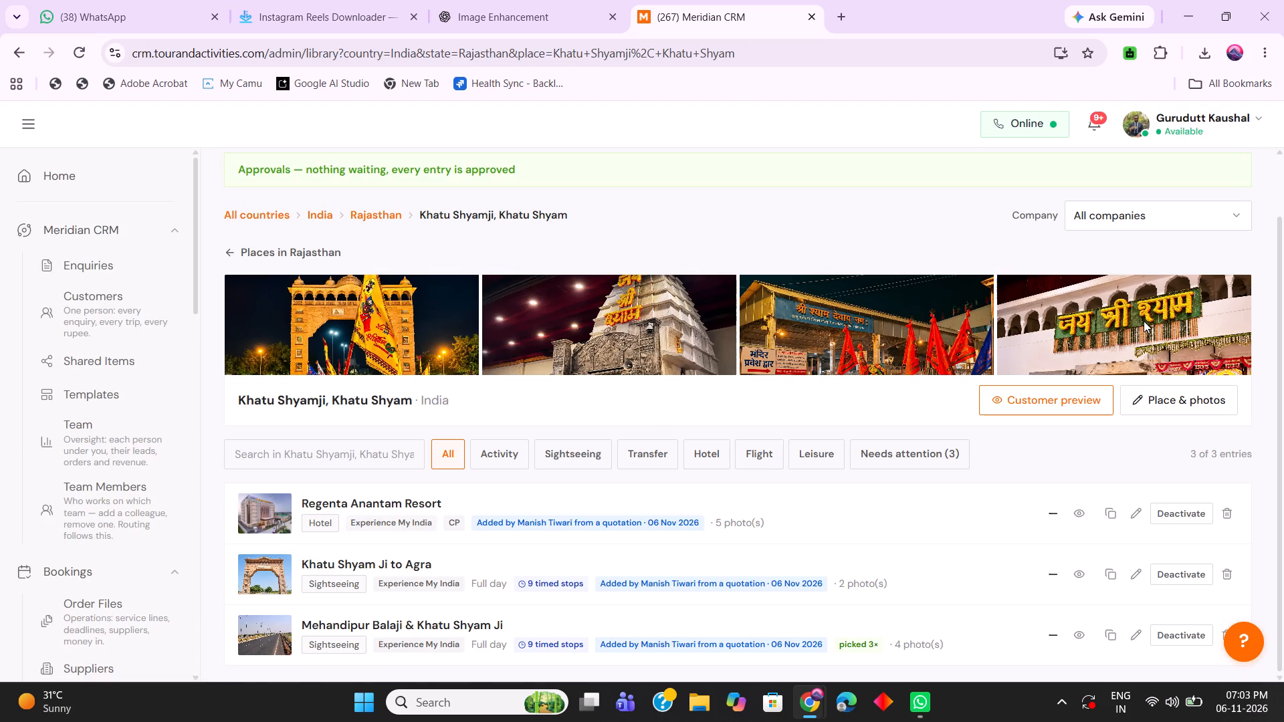
Reopen the place's hero photos and examine them closely for the duplicate stepwell photo.
{"action": "left_click", "coordinate": [1172, 398]}
{"action": "scroll", "coordinate": [831, 410], "scroll_direction": "down", "scroll_amount": 3}
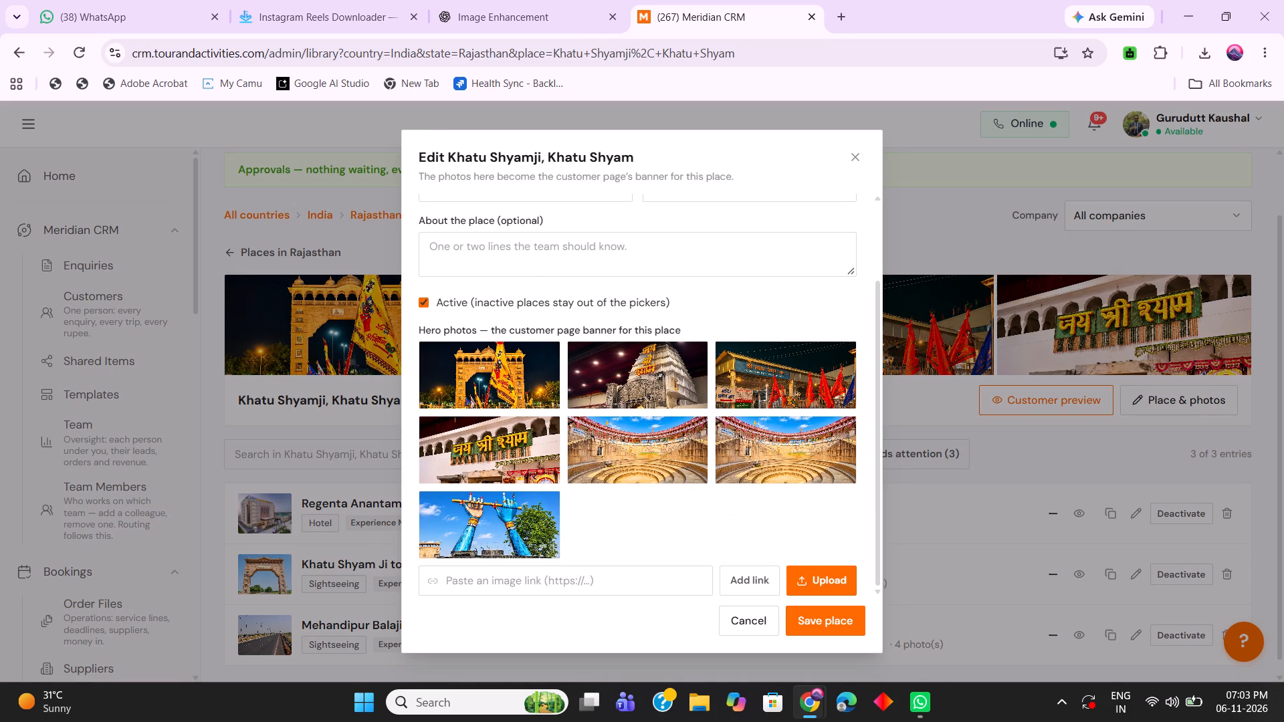
{"action": "left_click", "coordinate": [847, 159]}
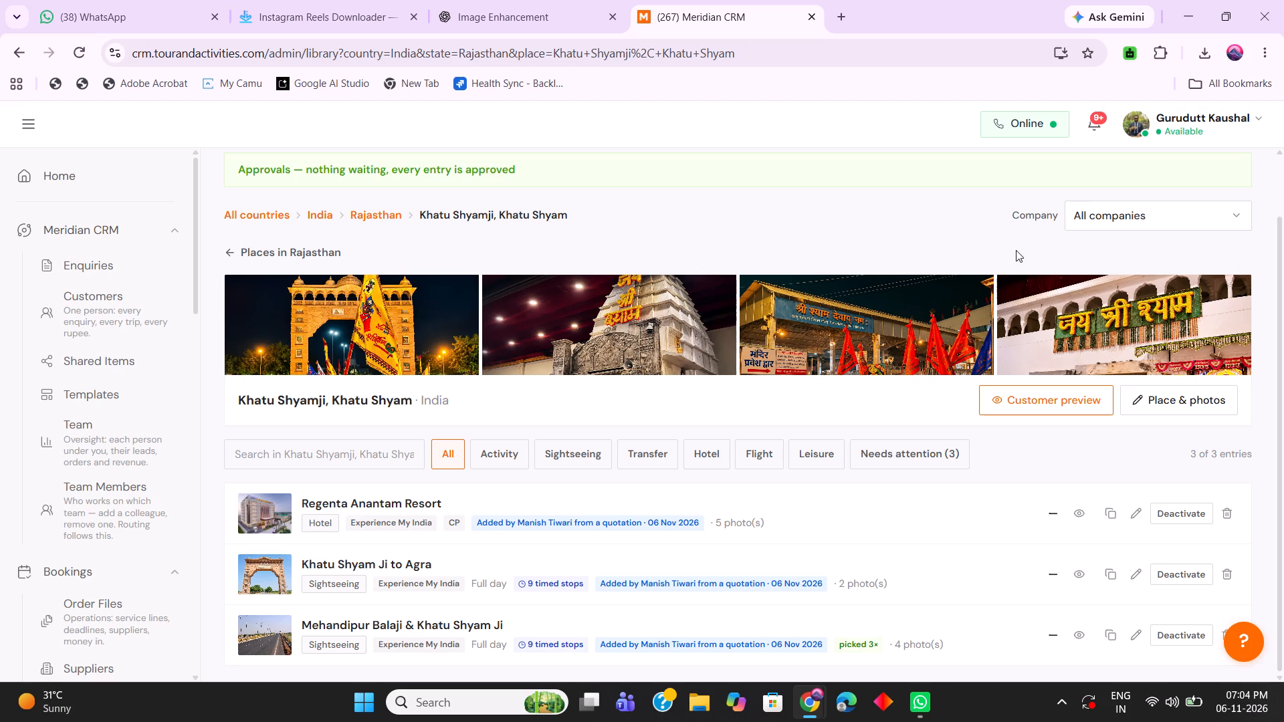
{"action": "left_click", "coordinate": [1150, 396]}
{"action": "scroll", "coordinate": [580, 513], "scroll_direction": "down", "scroll_amount": 1}
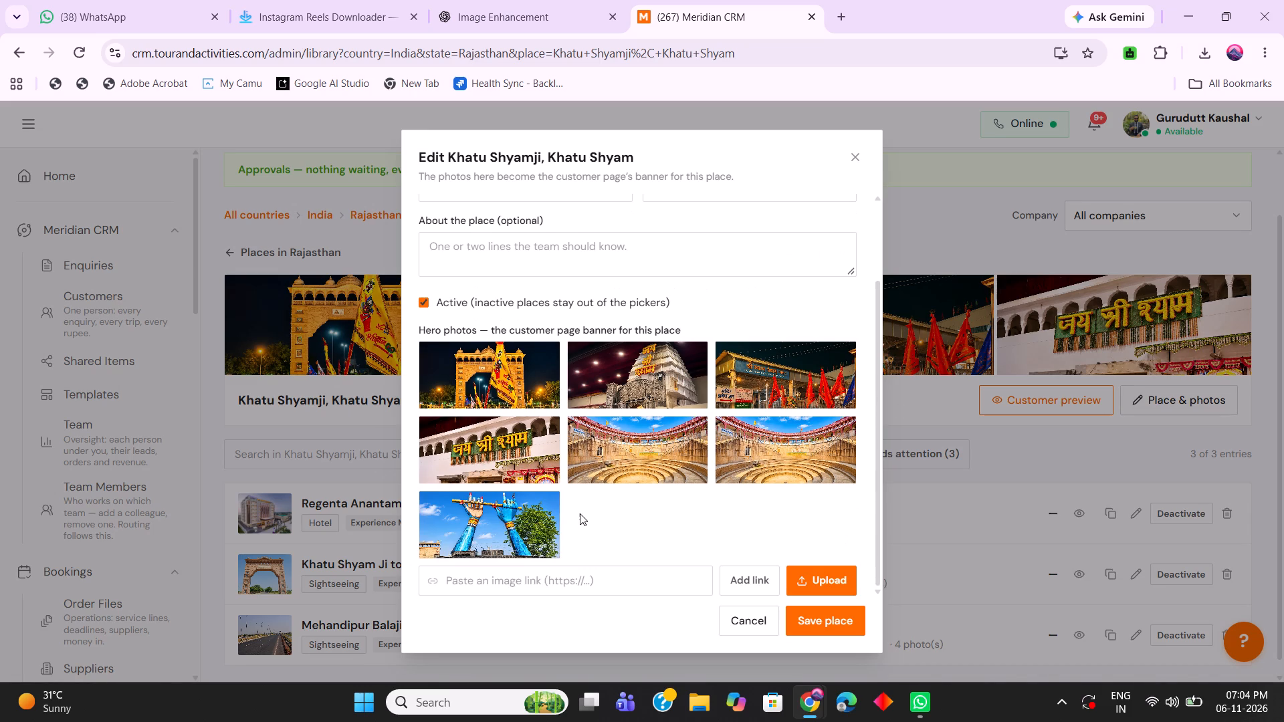
{"action": "scroll", "coordinate": [580, 513], "scroll_direction": "down", "scroll_amount": 1}
{"action": "scroll", "coordinate": [523, 388], "scroll_direction": "left", "scroll_amount": 6}
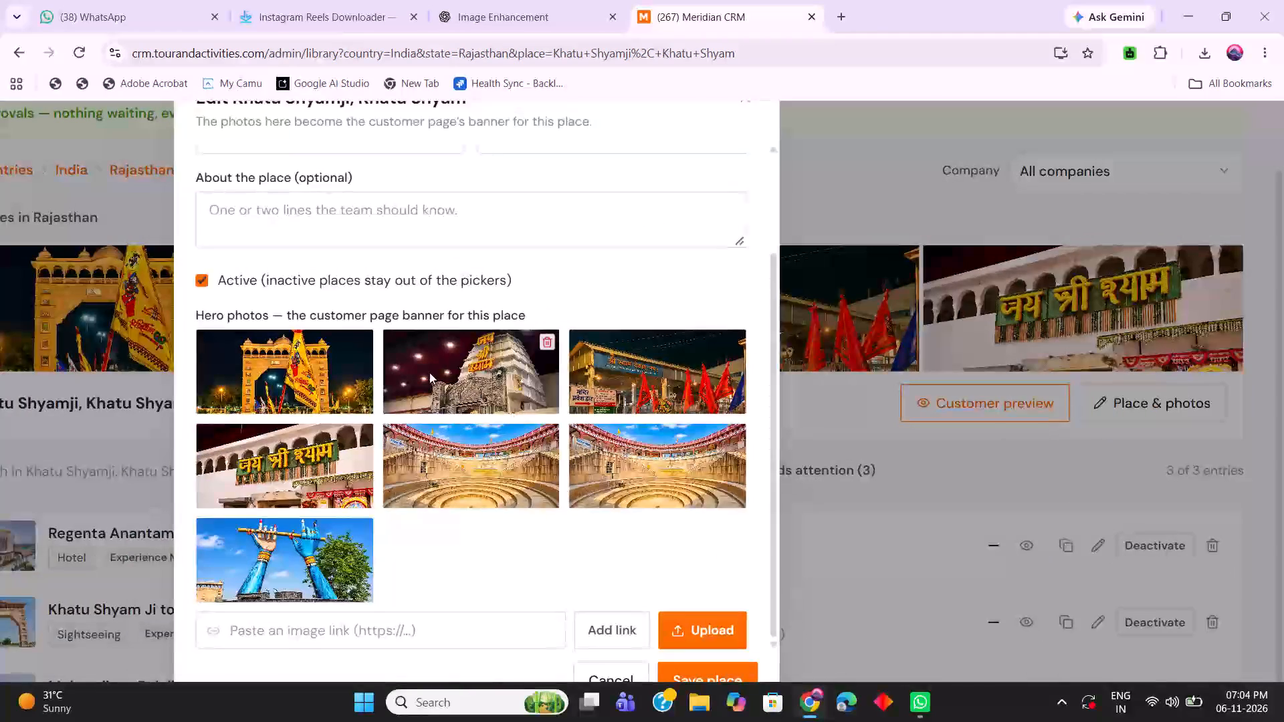
{"action": "scroll", "coordinate": [308, 364], "scroll_direction": "left", "scroll_amount": 4}
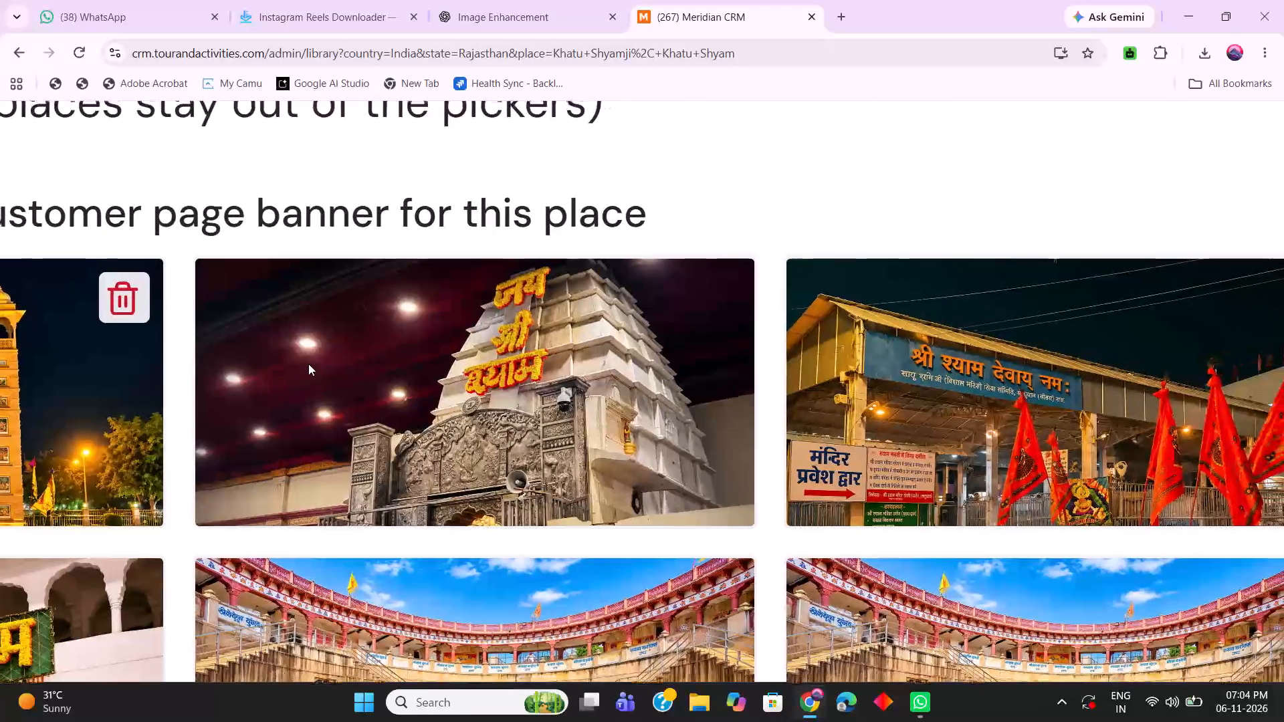
{"action": "scroll", "coordinate": [308, 364], "scroll_direction": "left", "scroll_amount": 1}
{"action": "scroll", "coordinate": [308, 364], "scroll_direction": "down", "scroll_amount": 3}
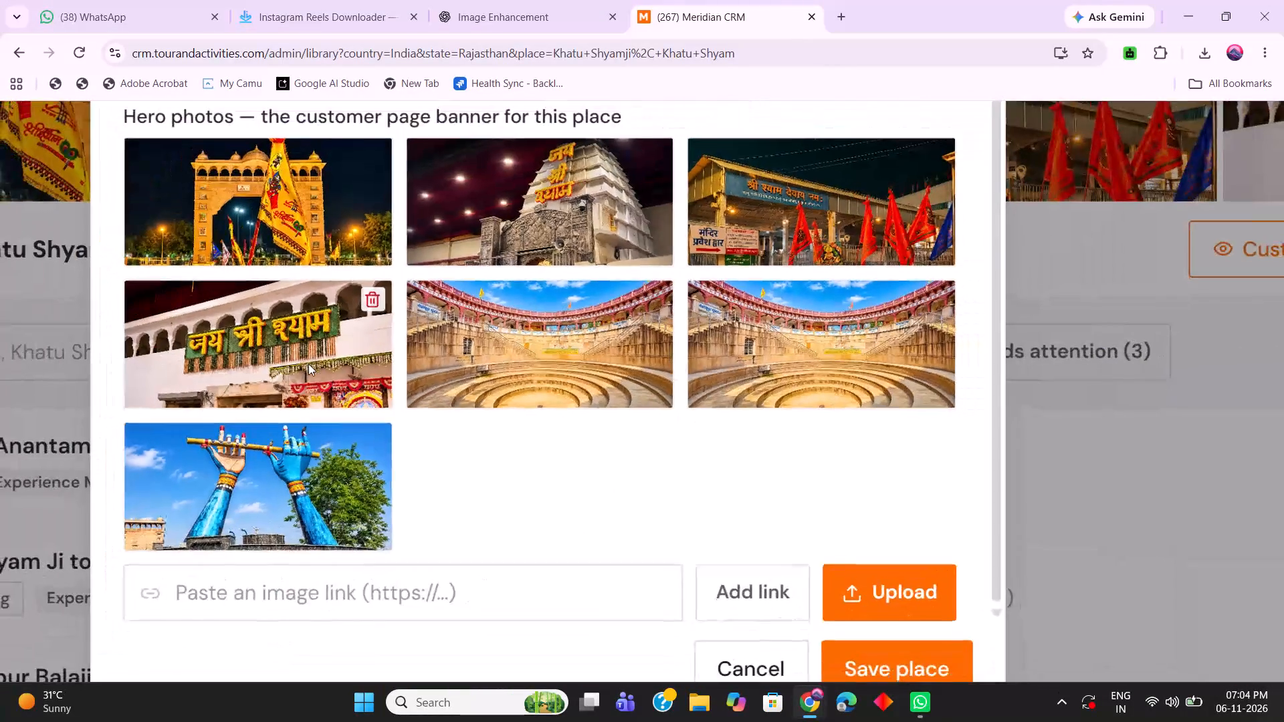